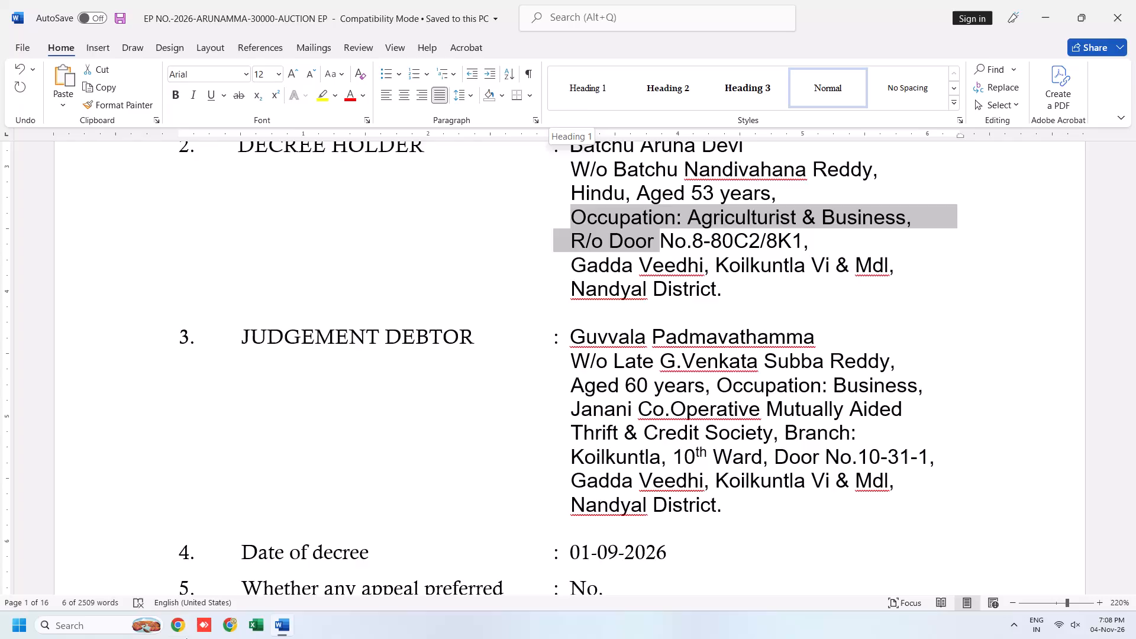
Save the execution petition and copy the decree holder's opening lines under item 2.
{"action": "scroll", "coordinate": [260, 522], "scroll_direction": "up", "scroll_amount": 4}
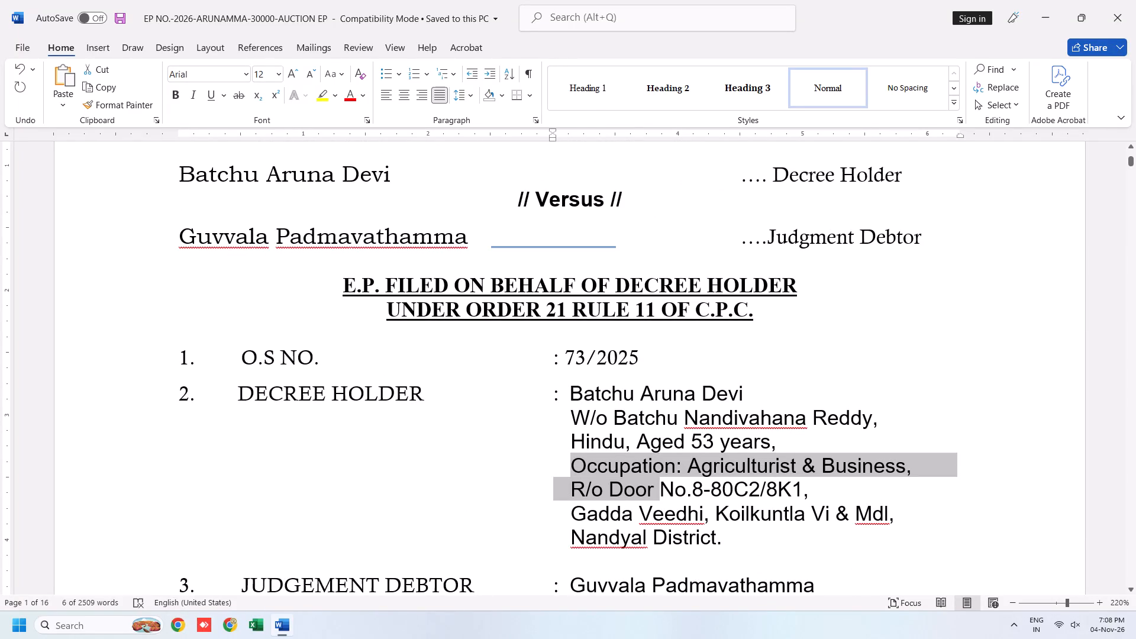
{"action": "left_click", "coordinate": [741, 393]}
{"action": "key", "text": "ctrl+s"}
{"action": "left_click", "coordinate": [689, 406]}
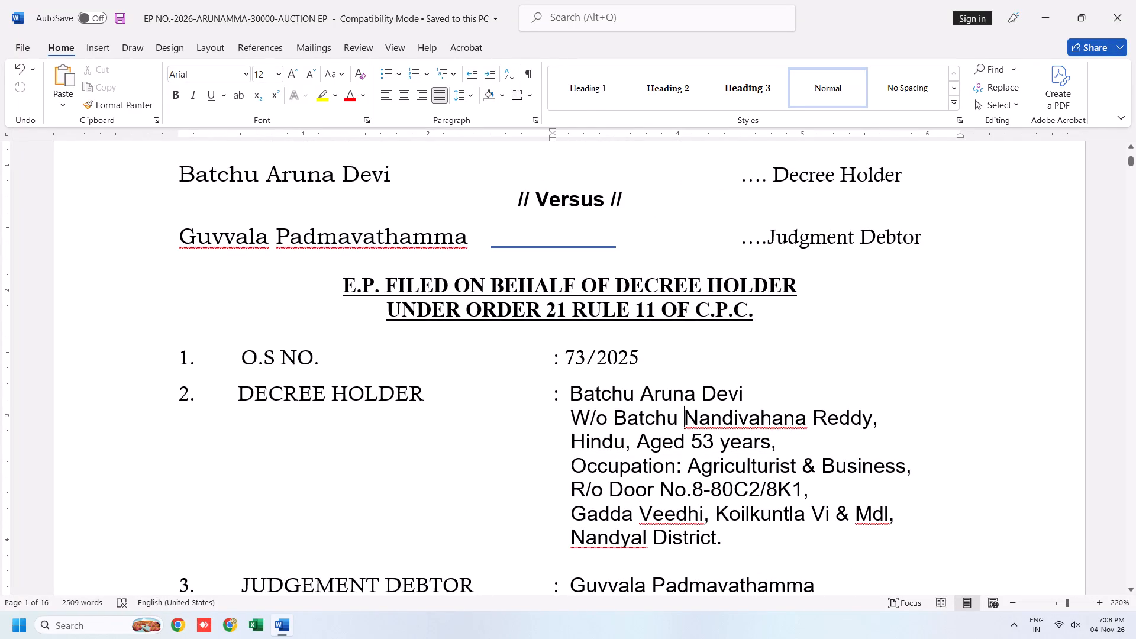
{"action": "left_click_drag", "start_coordinate": [621, 395], "coordinate": [764, 456]}
{"action": "key", "text": "ctrl+c"}
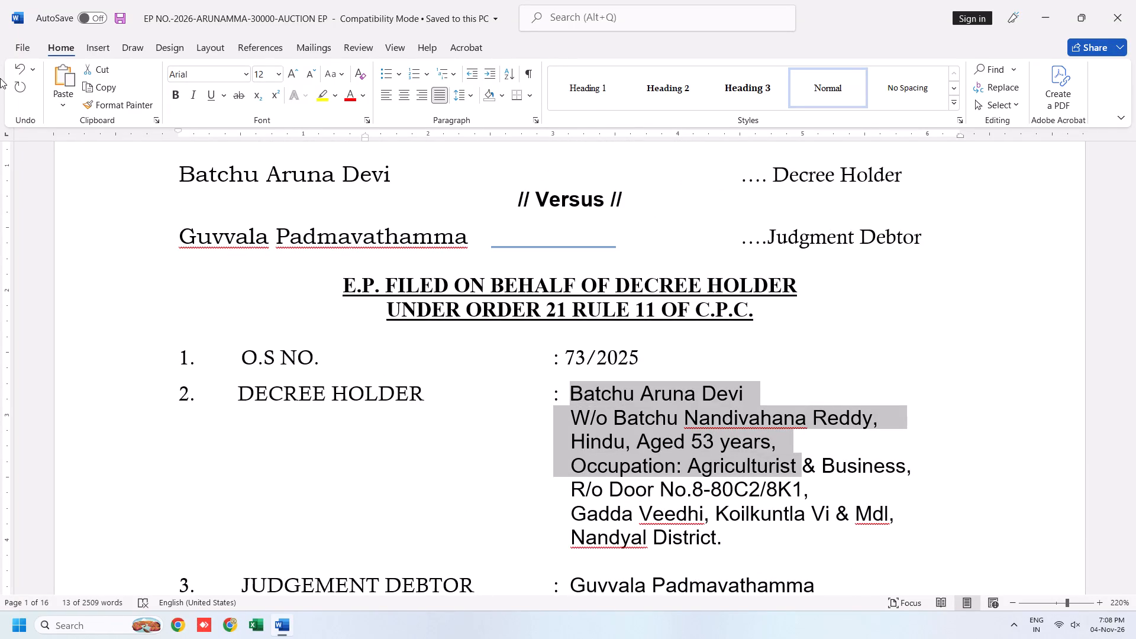
Start opening another document and browse to the O.S folder inside E.DRIVE\OS.
{"action": "left_click", "coordinate": [20, 50]}
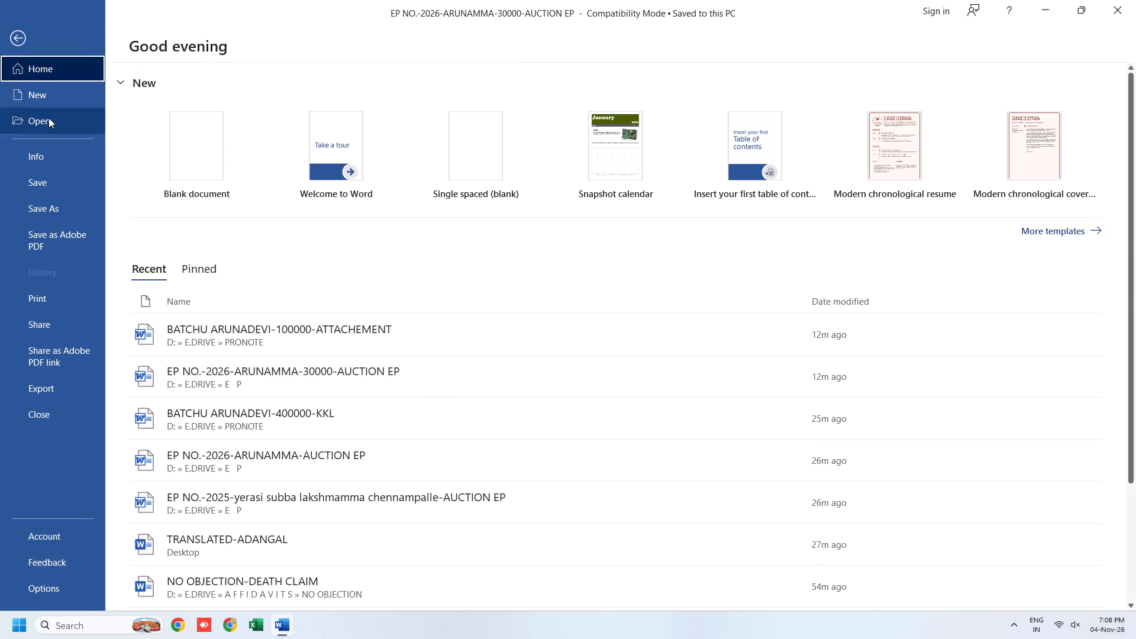
{"action": "left_click", "coordinate": [44, 118]}
{"action": "left_click", "coordinate": [182, 260]}
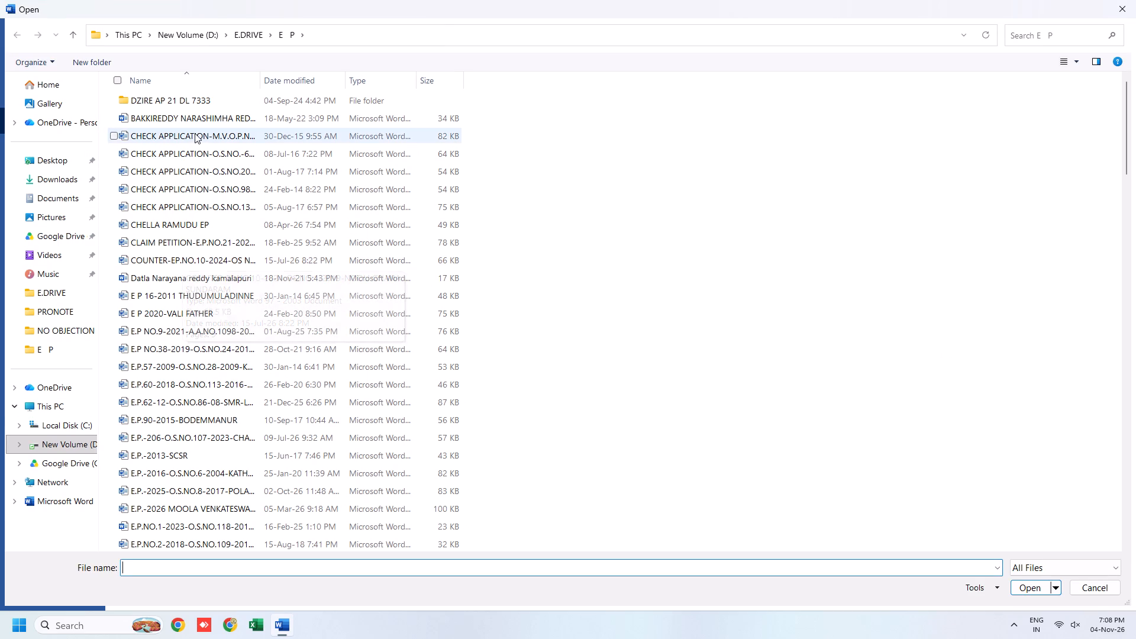
{"action": "scroll", "coordinate": [211, 169], "scroll_direction": "up", "scroll_amount": 9}
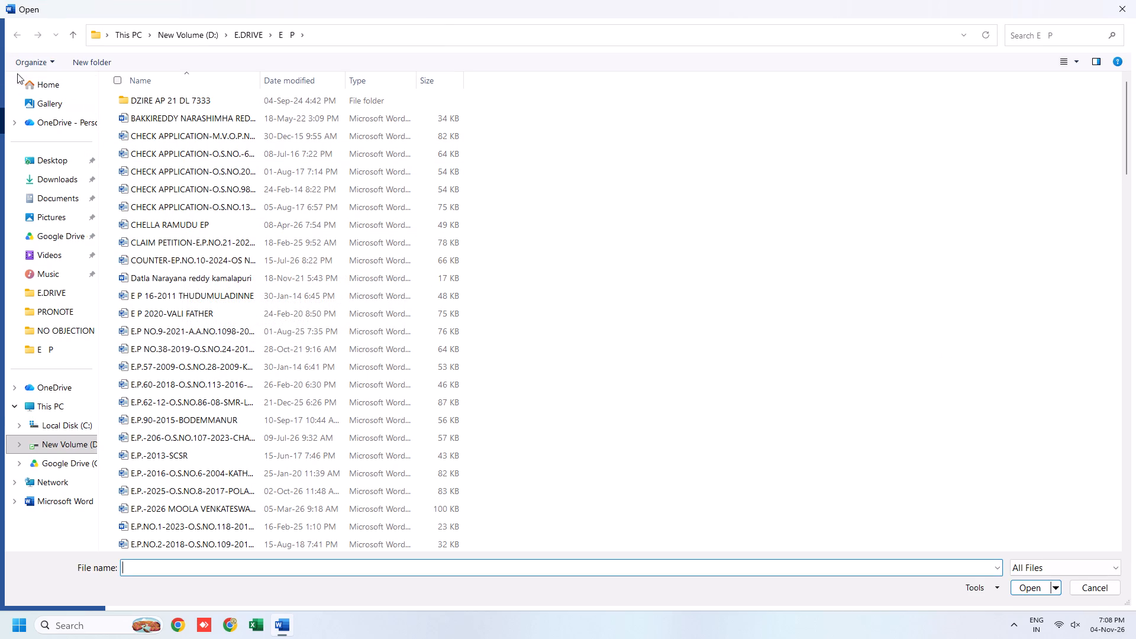
{"action": "left_click", "coordinate": [70, 34]}
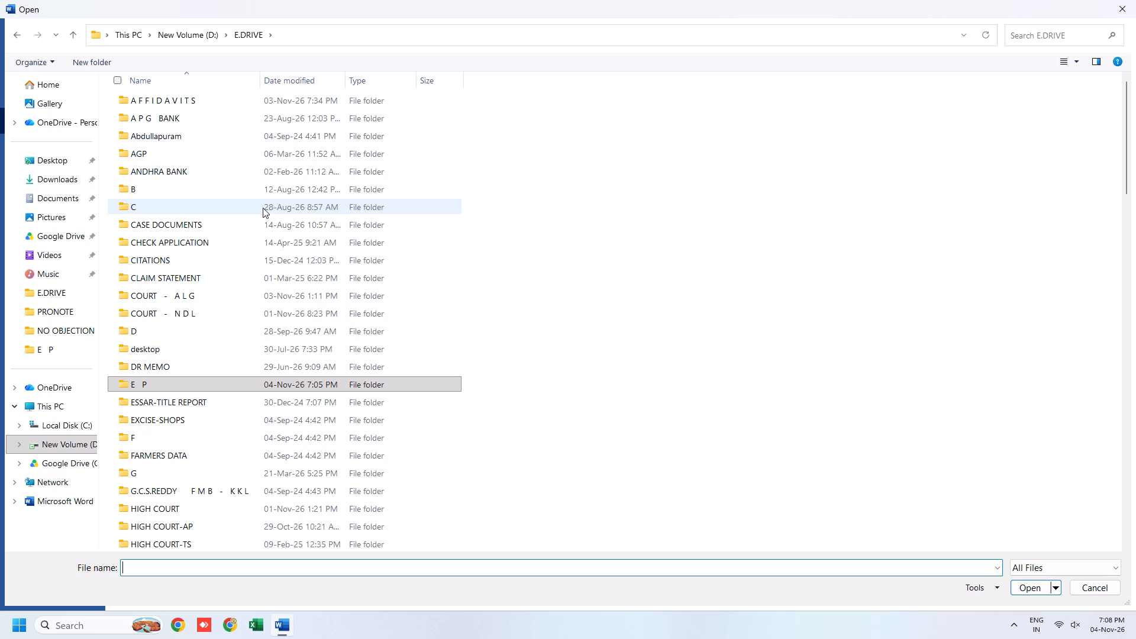
{"action": "left_click", "coordinate": [151, 311]}
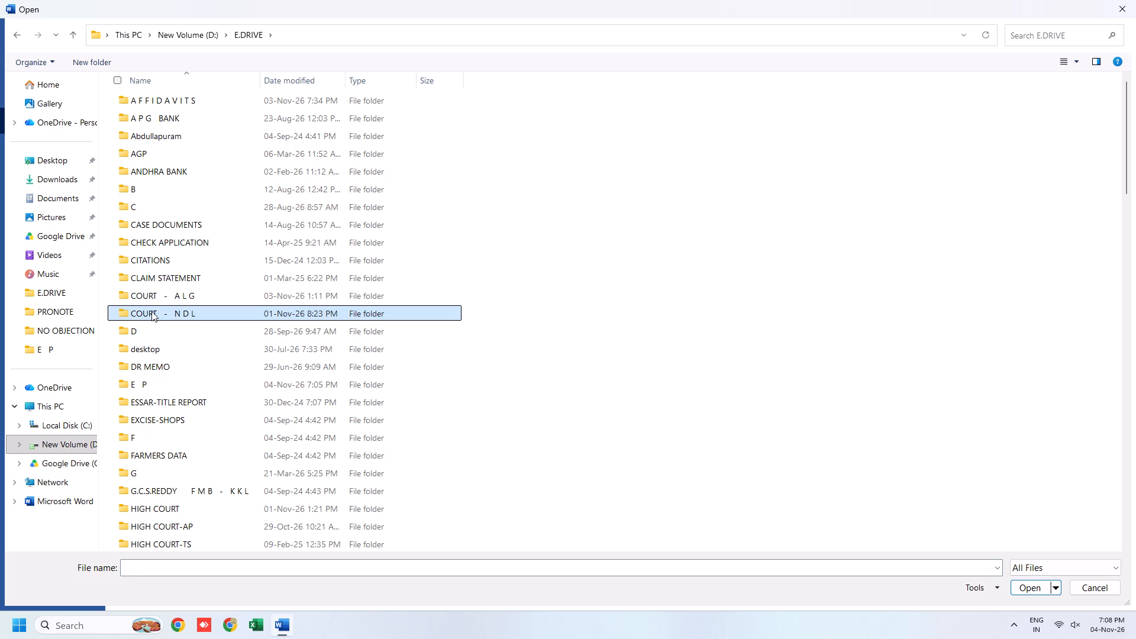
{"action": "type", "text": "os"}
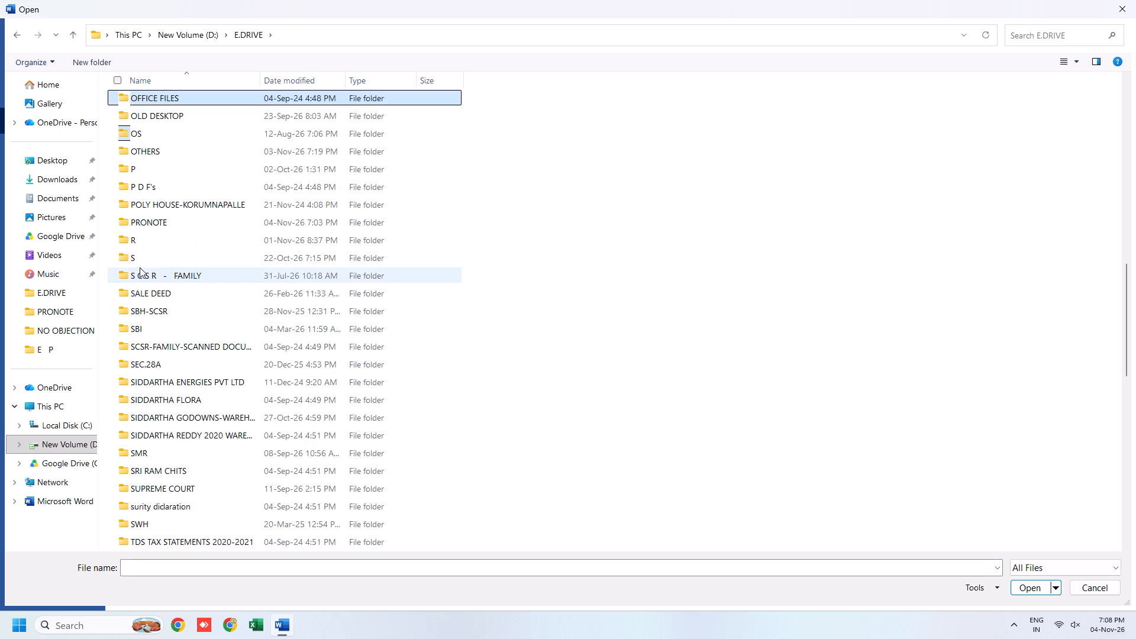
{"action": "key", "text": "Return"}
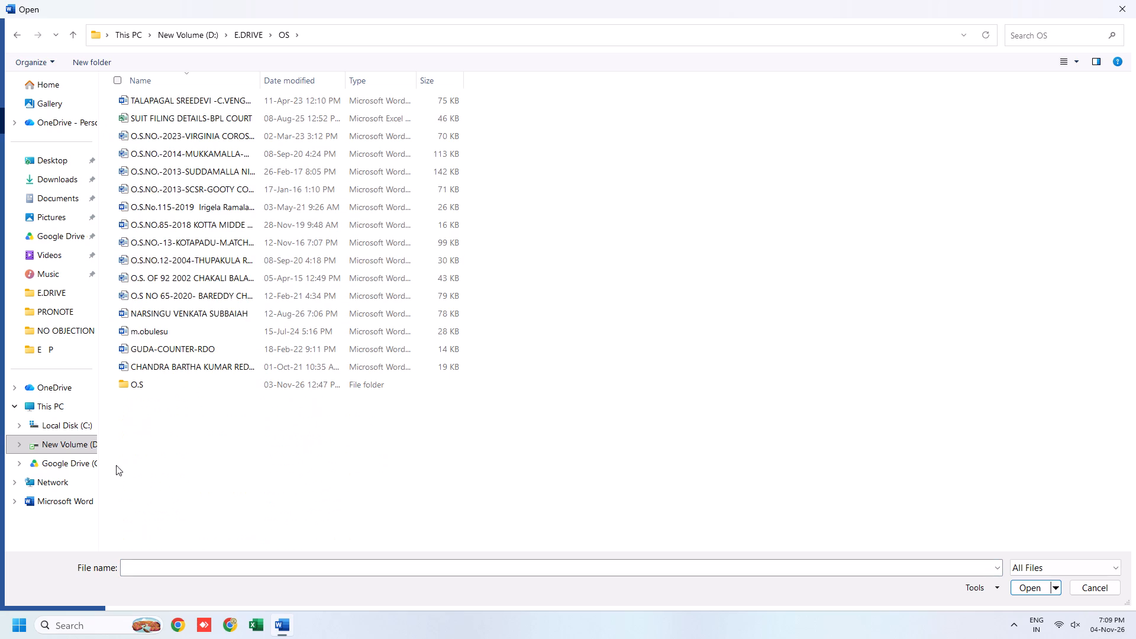
{"action": "left_click", "coordinate": [136, 388]}
{"action": "left_click", "coordinate": [133, 388]}
{"action": "left_click", "coordinate": [177, 426]}
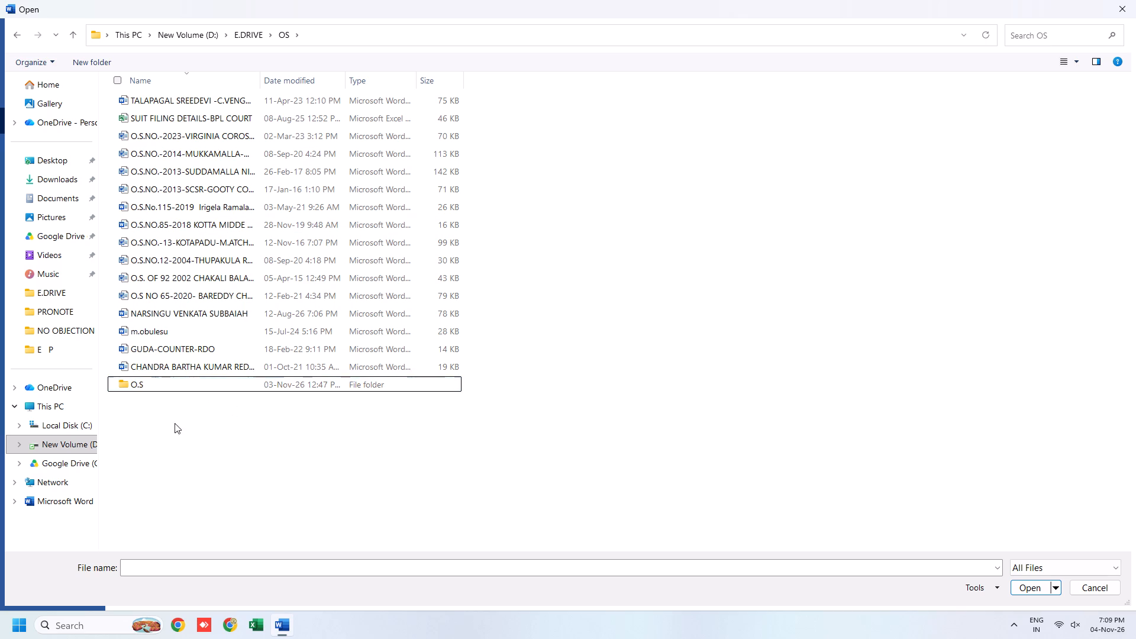
{"action": "double_click", "coordinate": [144, 388]}
{"action": "left_click", "coordinate": [185, 453]}
{"action": "double_click", "coordinate": [133, 386]}
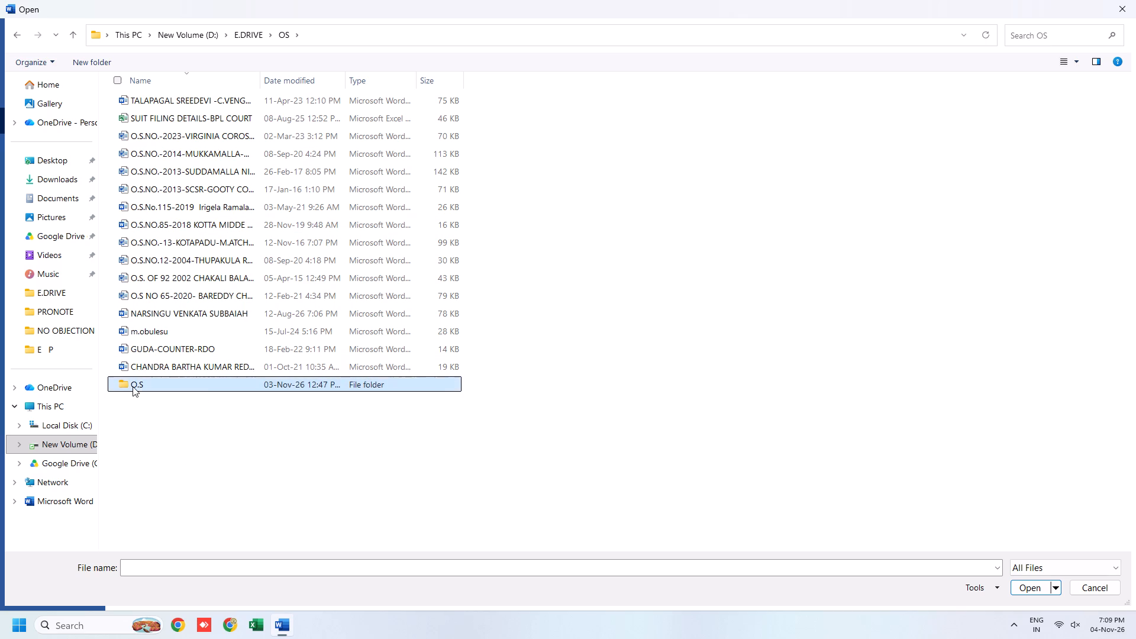
{"action": "left_click", "coordinate": [1022, 34]}
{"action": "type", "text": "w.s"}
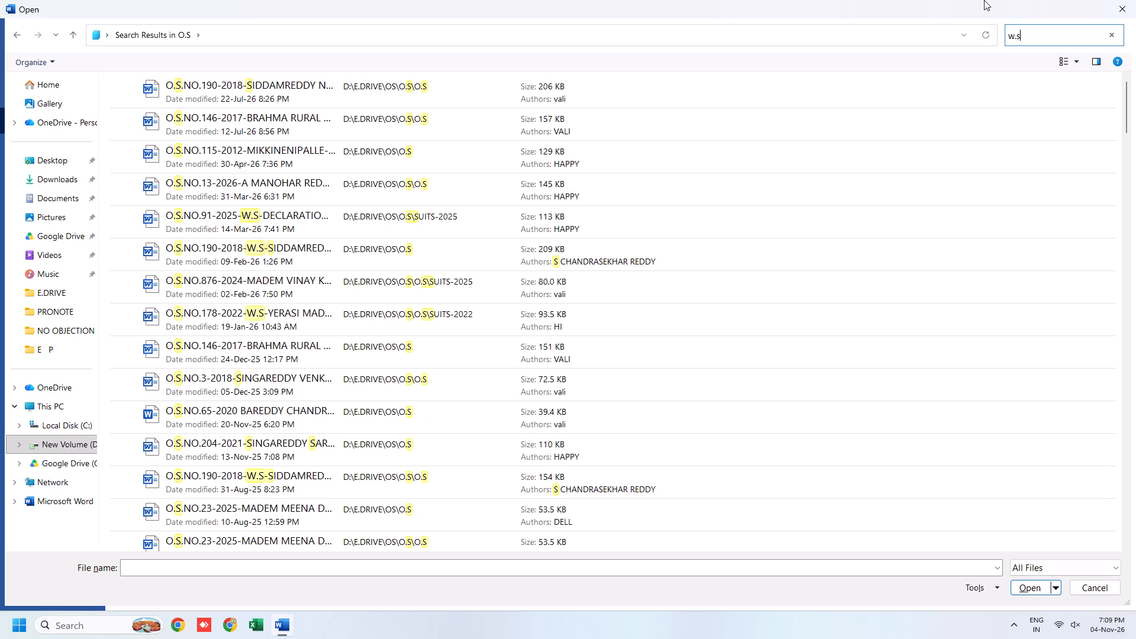
{"action": "scroll", "coordinate": [295, 390], "scroll_direction": "down", "scroll_amount": 5}
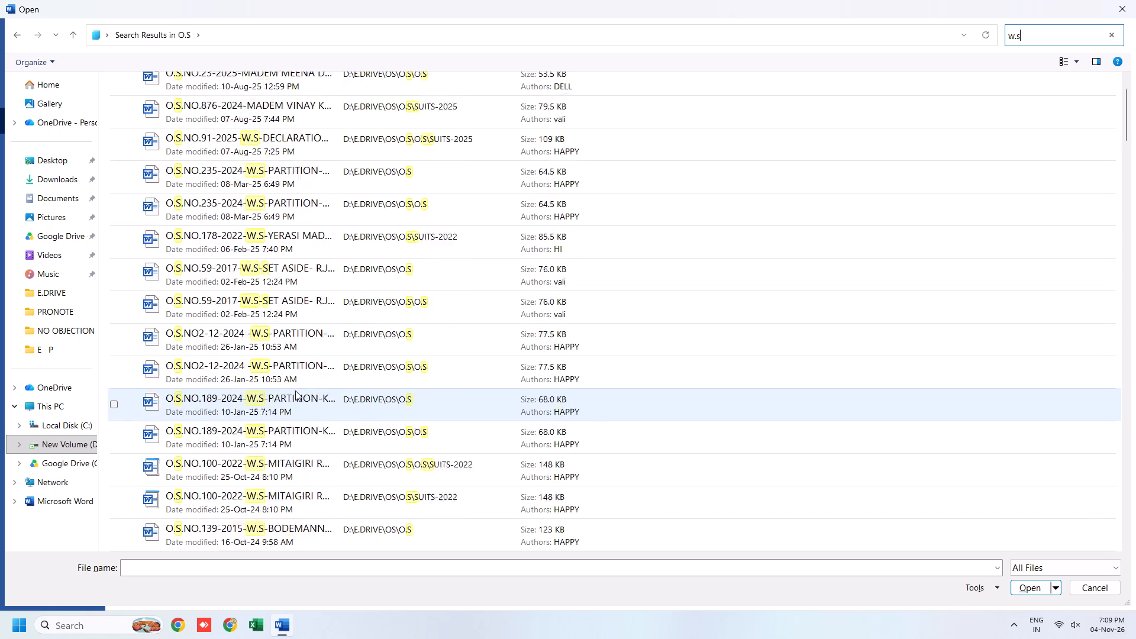
{"action": "scroll", "coordinate": [295, 390], "scroll_direction": "down", "scroll_amount": 10}
{"action": "scroll", "coordinate": [283, 417], "scroll_direction": "down", "scroll_amount": 19}
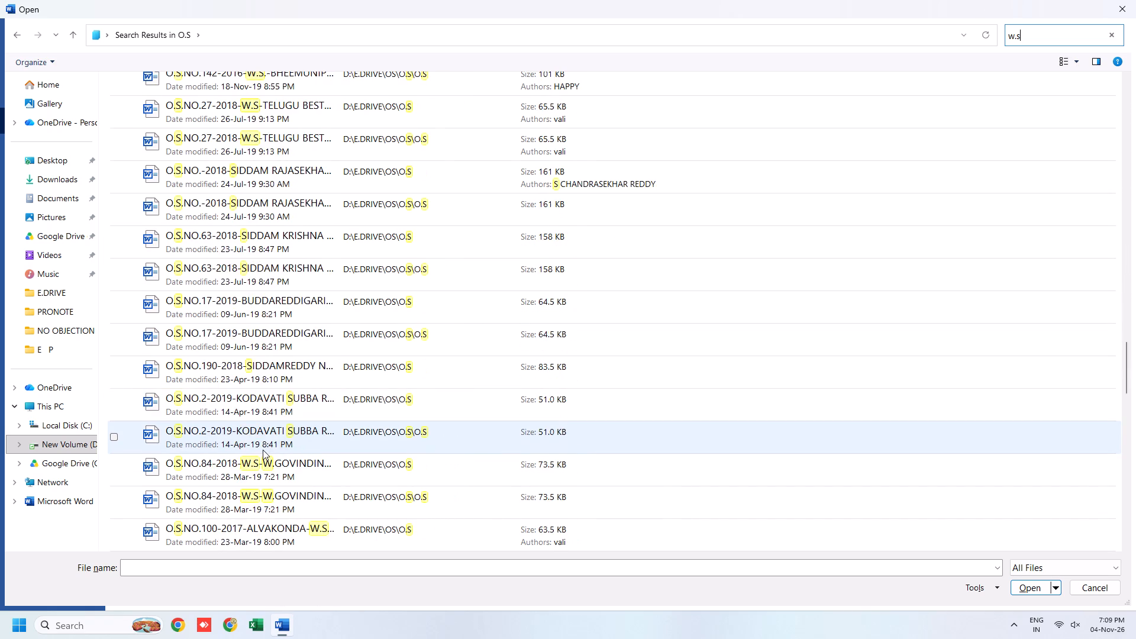
{"action": "scroll", "coordinate": [318, 426], "scroll_direction": "up", "scroll_amount": 11}
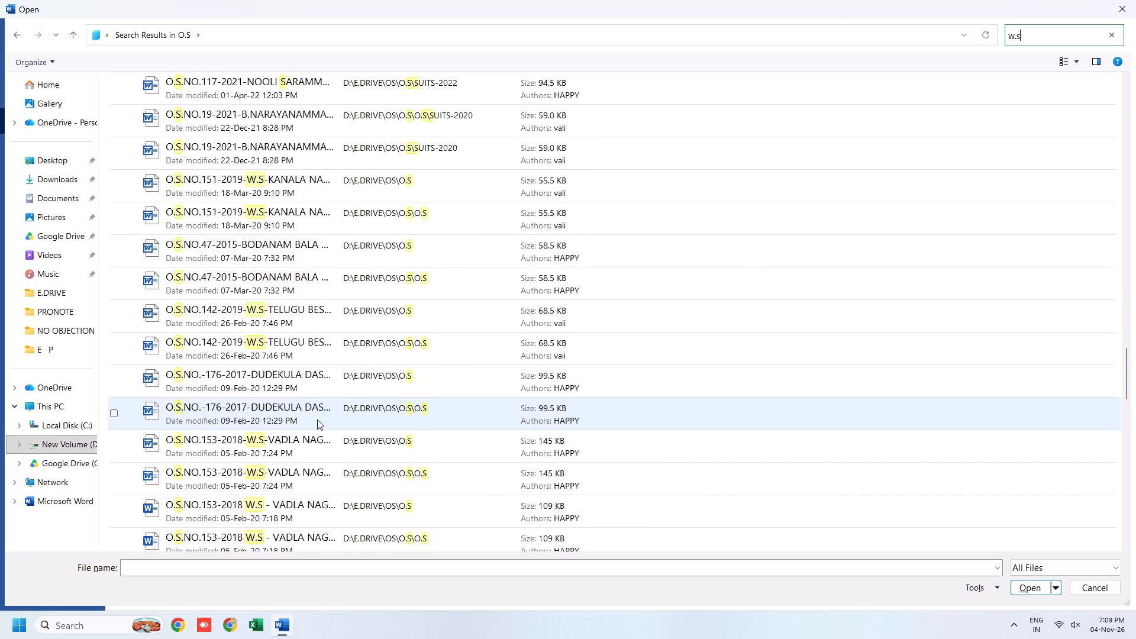
{"action": "scroll", "coordinate": [317, 419], "scroll_direction": "up", "scroll_amount": 17}
{"action": "scroll", "coordinate": [318, 399], "scroll_direction": "up", "scroll_amount": 9}
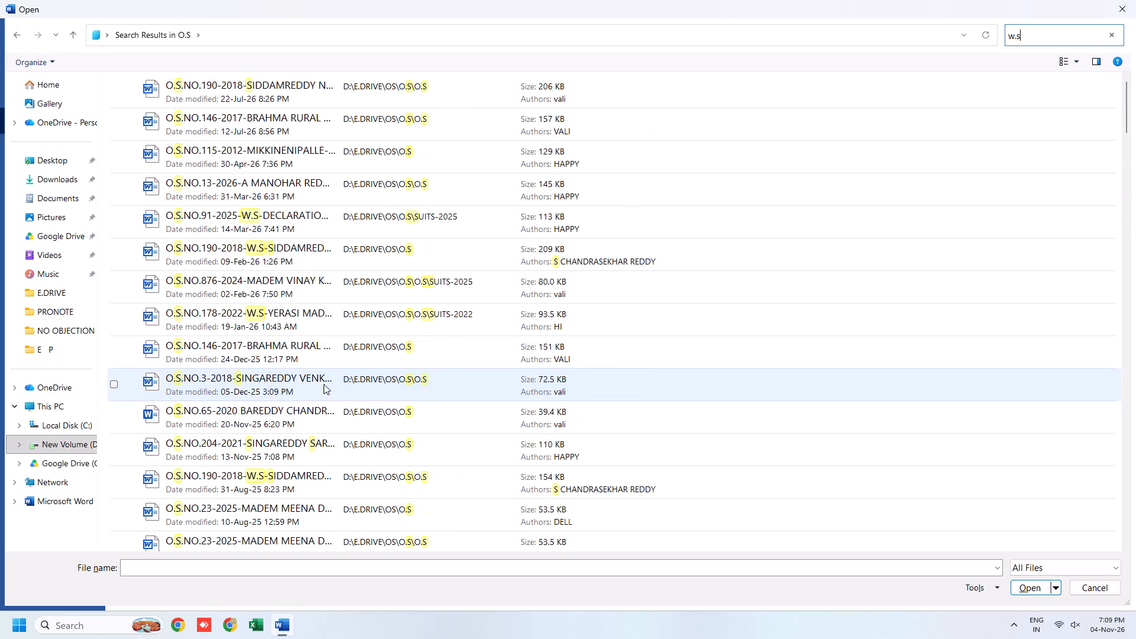
{"action": "left_click", "coordinate": [287, 193]}
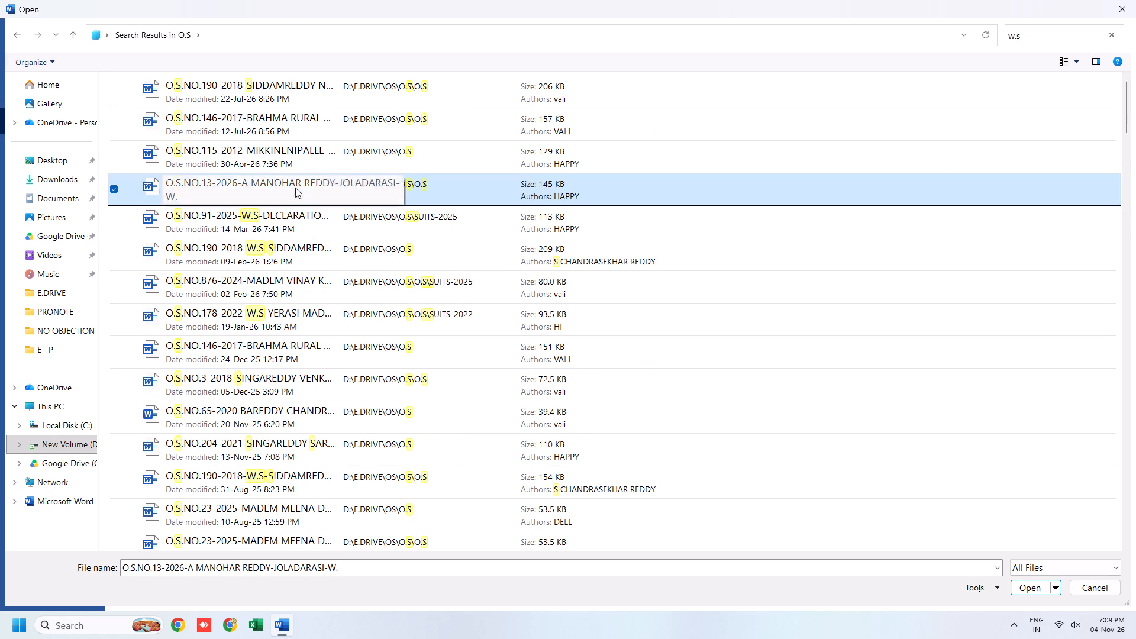
{"action": "left_click", "coordinate": [293, 188]}
{"action": "left_click", "coordinate": [297, 188]}
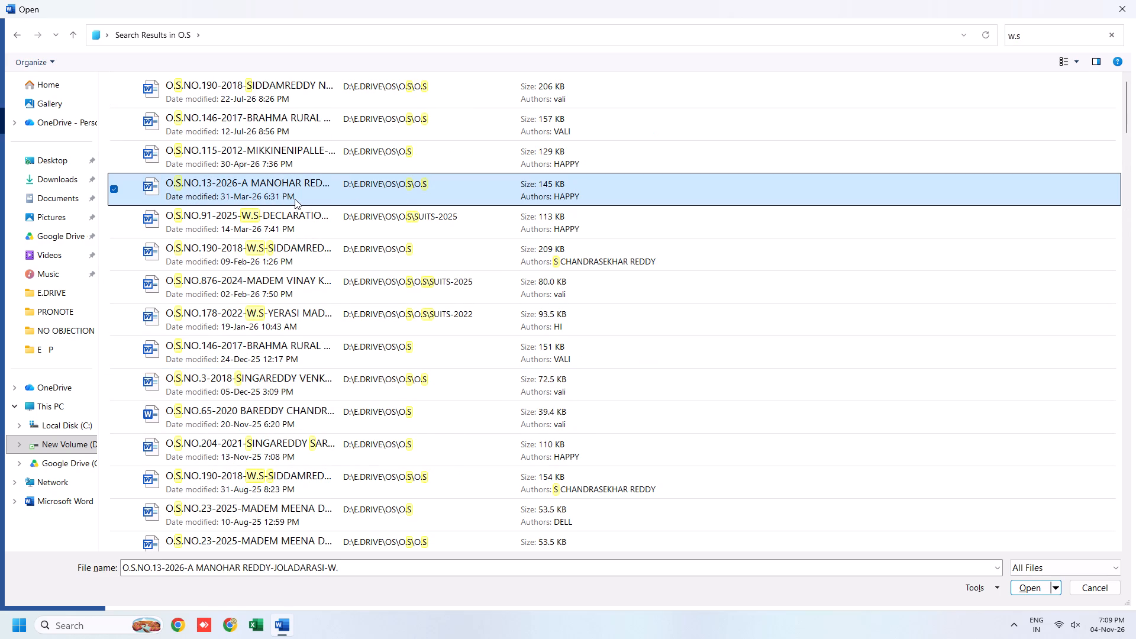
{"action": "double_click", "coordinate": [292, 198]}
{"action": "left_click", "coordinate": [416, 354]}
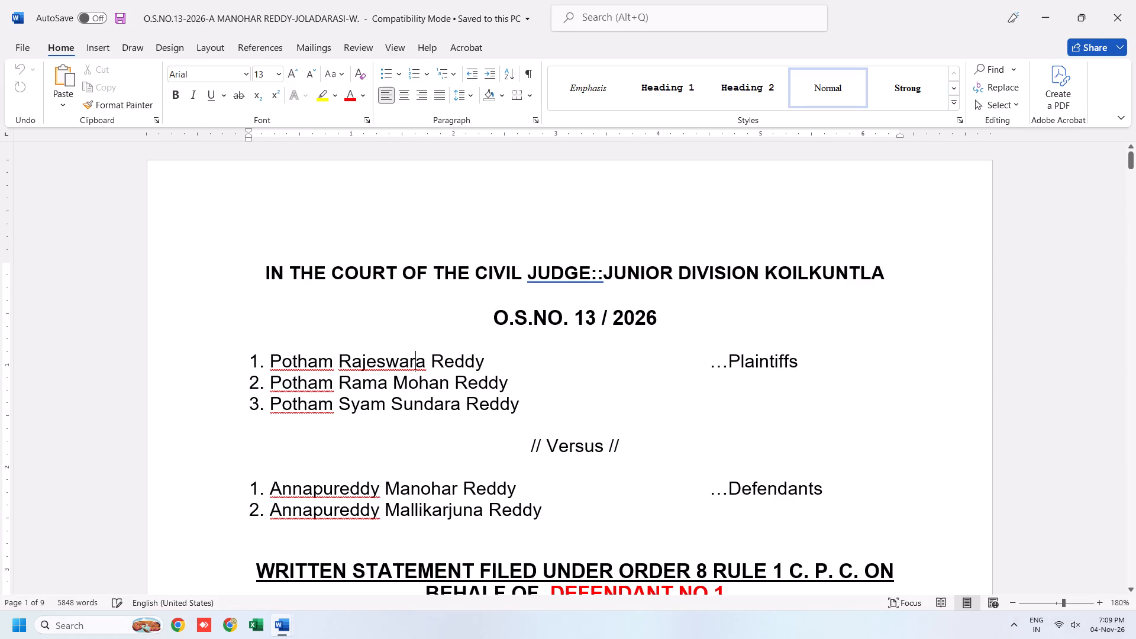
Save a copy in the SUITS-2026 folder, named O.S.NO.116-2026- followed by the party's name and -W.S.
{"action": "key", "text": "F12"}
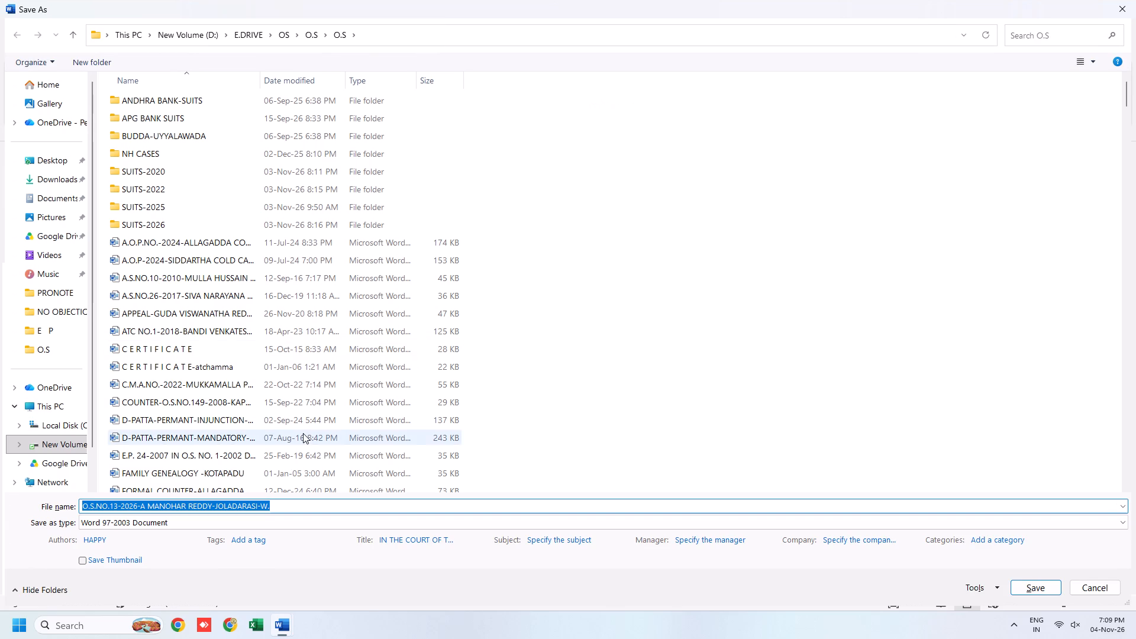
{"action": "double_click", "coordinate": [158, 221]}
{"action": "left_click", "coordinate": [283, 502]}
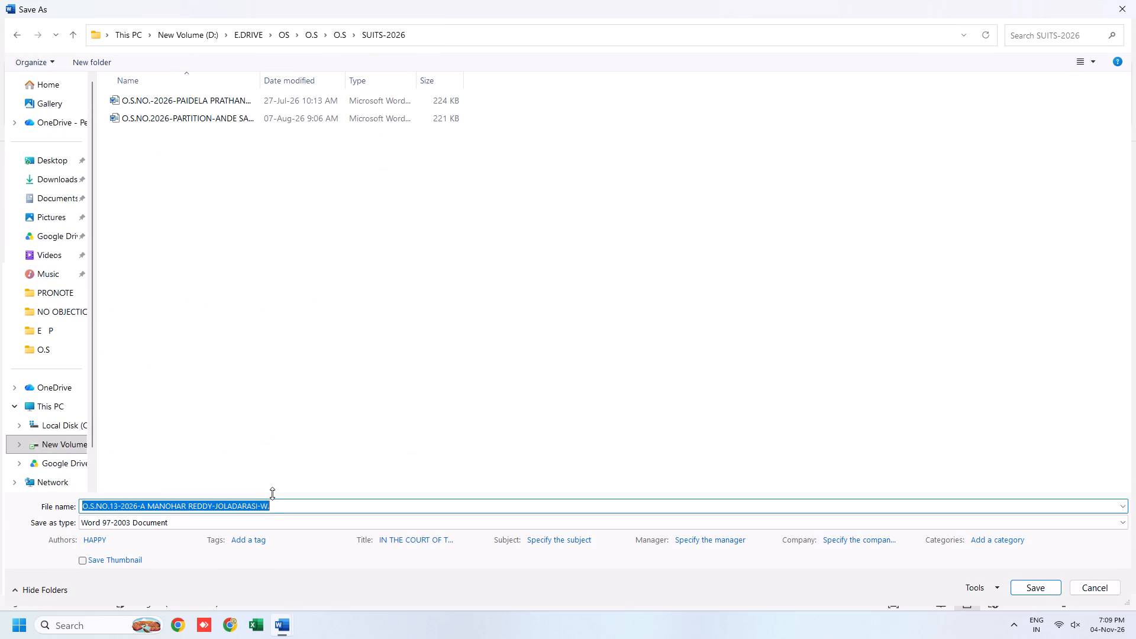
{"action": "key", "text": "Right"}
{"action": "key", "text": "BackSpace"}
{"action": "key", "text": "BackSpace"}
{"action": "key", "text": "BackSpace"}
{"action": "key", "text": "BackSpace"}
{"action": "key", "text": "BackSpace"}
{"action": "key", "text": "BackSpace"}
{"action": "key", "text": "BackSpace"}
{"action": "key", "text": "BackSpace"}
{"action": "key", "text": "BackSpace"}
{"action": "key", "text": "BackSpace"}
{"action": "key", "text": "BackSpace"}
{"action": "key", "text": "BackSpace"}
{"action": "key", "text": "BackSpace"}
{"action": "key", "text": "BackSpace"}
{"action": "key", "text": "BackSpace"}
{"action": "key", "text": "BackSpace"}
{"action": "key", "text": "BackSpace"}
{"action": "key", "text": "BackSpace"}
{"action": "key", "text": "BackSpace"}
{"action": "key", "text": "BackSpace"}
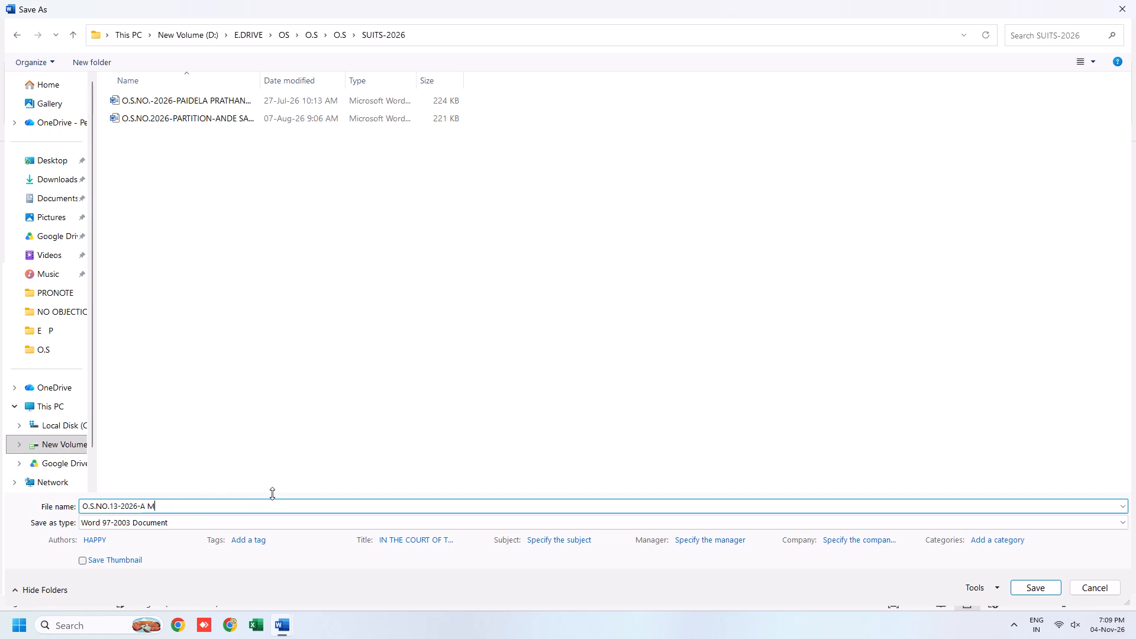
{"action": "key", "text": "BackSpace"}
{"action": "key", "text": "BackSpace"}
{"action": "key", "text": "BackSpace"}
{"action": "key", "text": "BackSpace"}
{"action": "key", "text": "BackSpace"}
{"action": "key", "text": "BackSpace"}
{"action": "key", "text": "BackSpace"}
{"action": "key", "text": "BackSpace"}
{"action": "key", "text": "BackSpace"}
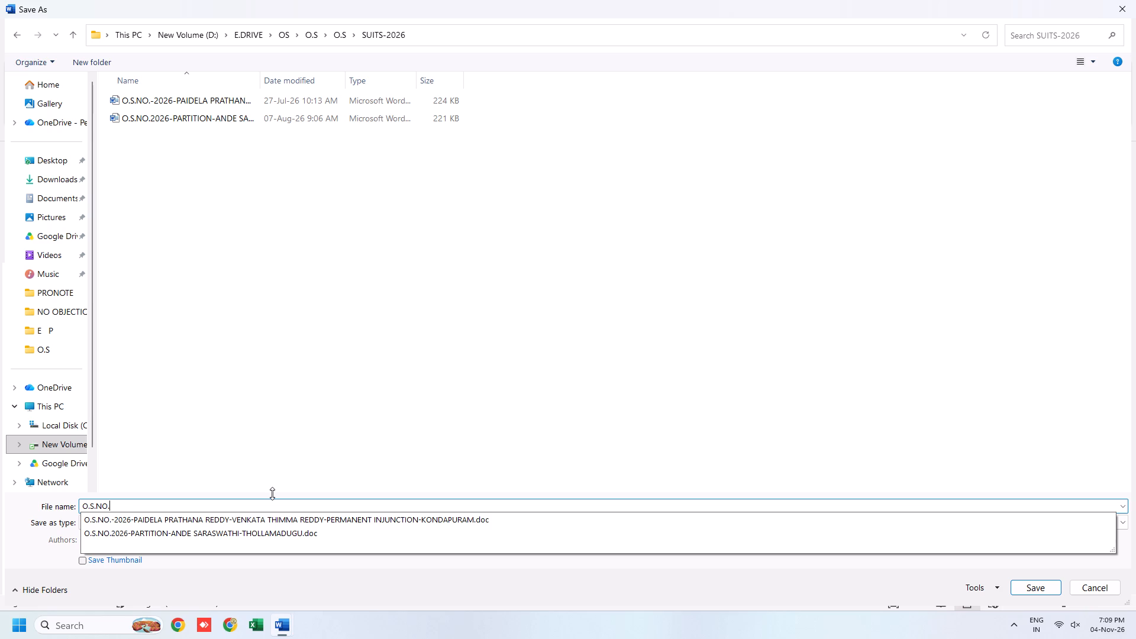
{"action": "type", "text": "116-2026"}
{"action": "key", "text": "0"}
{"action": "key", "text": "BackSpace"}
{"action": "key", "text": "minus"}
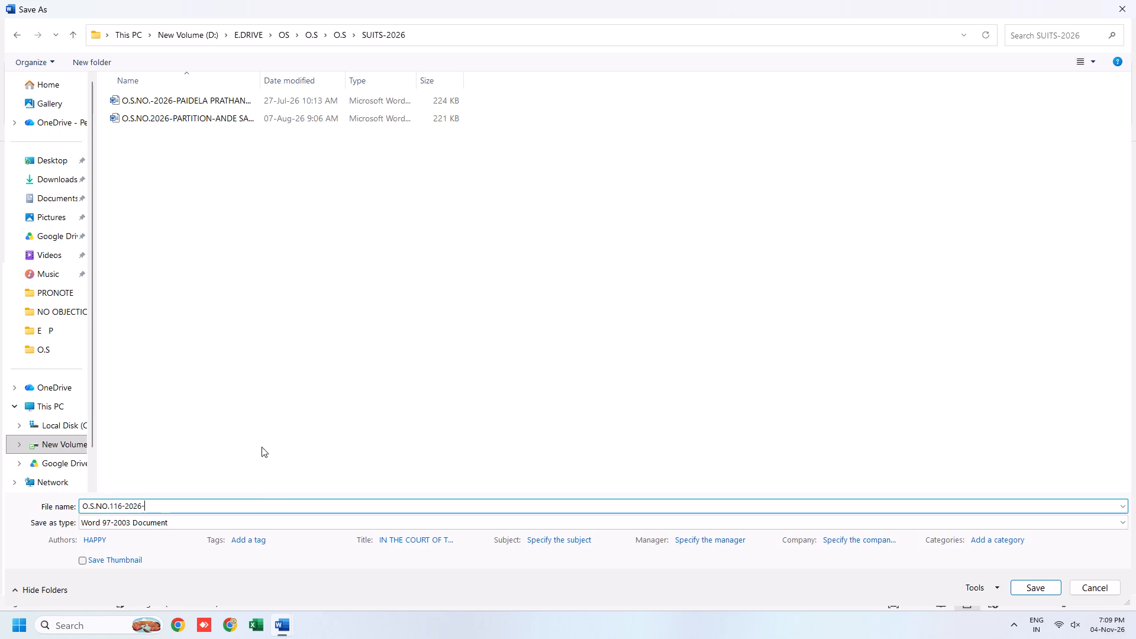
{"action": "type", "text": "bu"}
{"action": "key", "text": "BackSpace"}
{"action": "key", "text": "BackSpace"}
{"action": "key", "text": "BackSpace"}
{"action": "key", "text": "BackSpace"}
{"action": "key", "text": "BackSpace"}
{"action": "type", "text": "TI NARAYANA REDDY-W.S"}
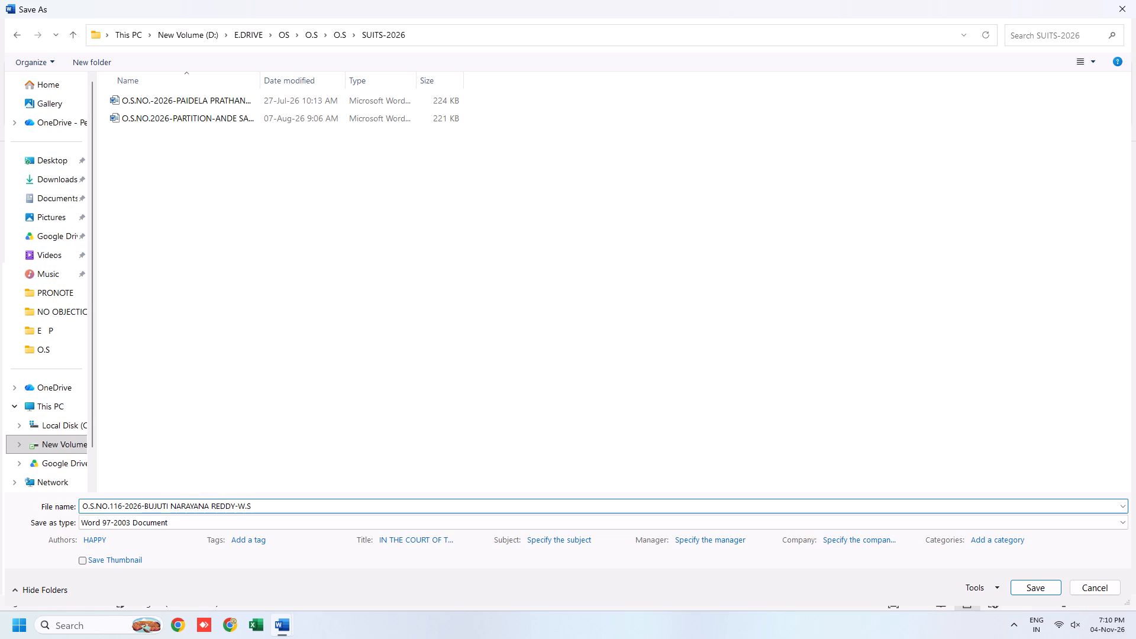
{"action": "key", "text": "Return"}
Change the suit number in the heading to O.S.NO. 116 / 2026.
{"action": "left_click", "coordinate": [581, 308]}
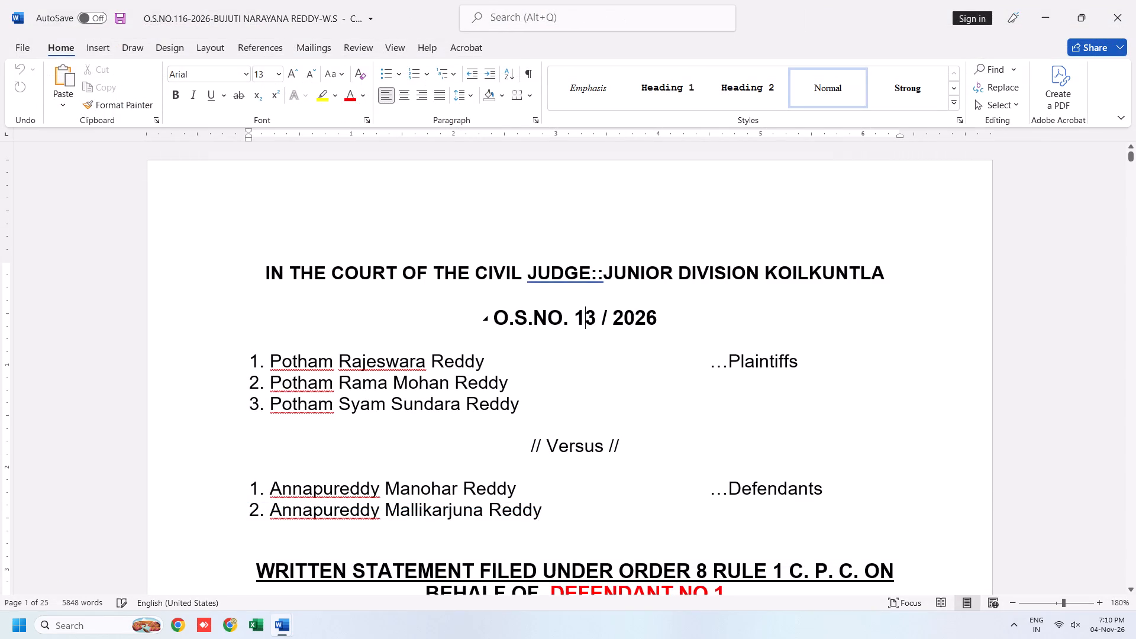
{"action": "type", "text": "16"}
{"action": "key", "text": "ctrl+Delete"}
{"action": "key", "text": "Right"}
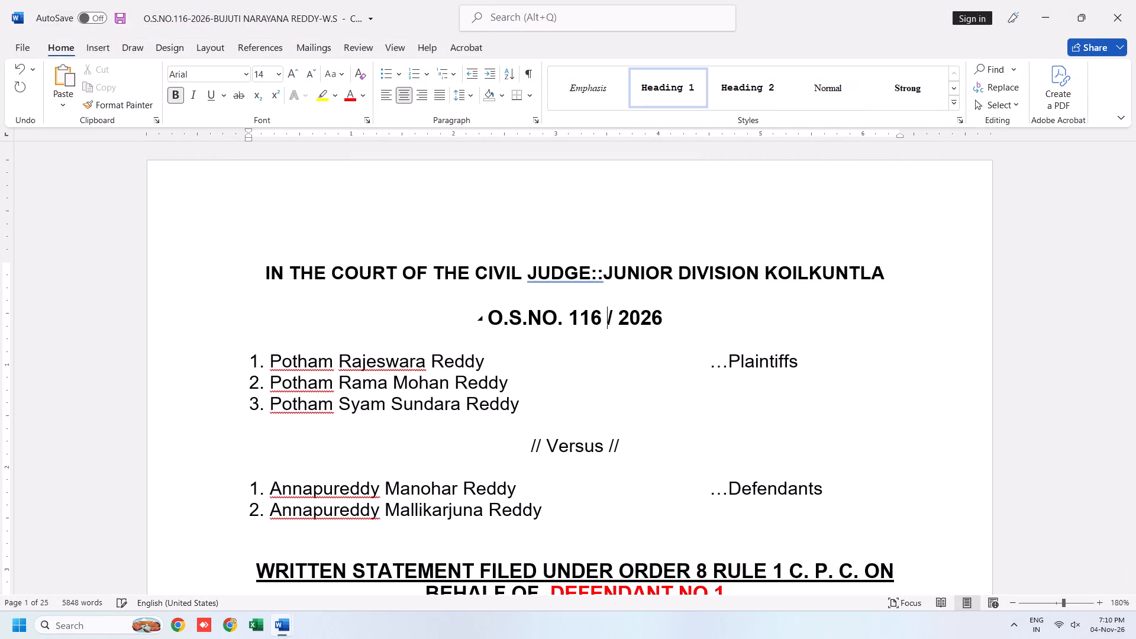
Enter the new plaintiff's name at the start of the first plaintiff line.
{"action": "left_click_drag", "start_coordinate": [271, 358], "coordinate": [454, 372]}
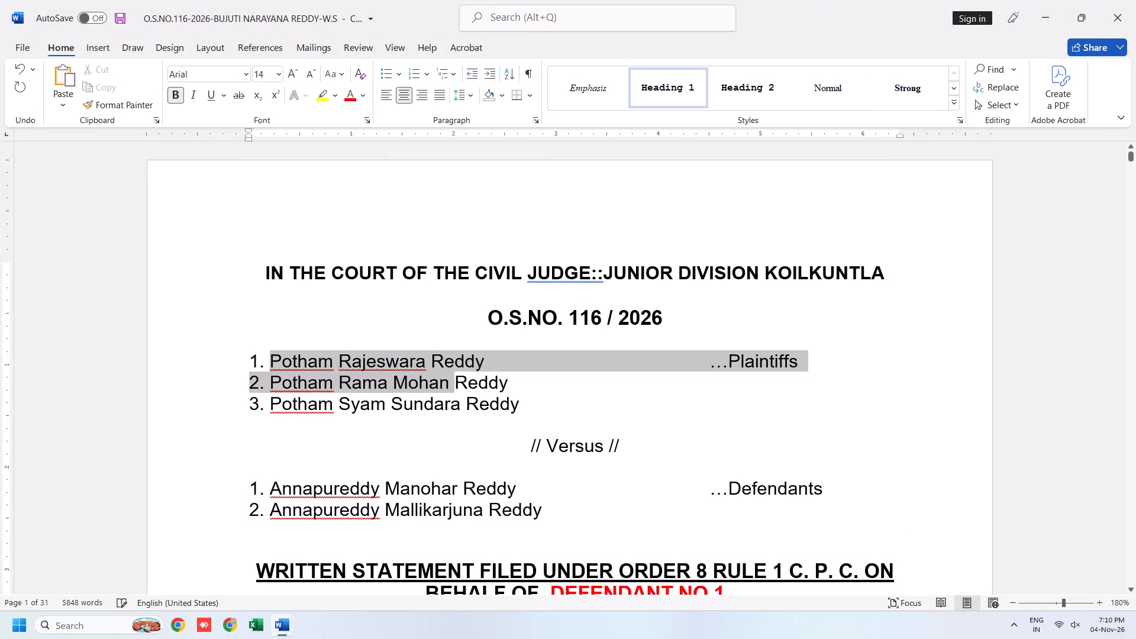
{"action": "left_click_drag", "start_coordinate": [454, 372], "coordinate": [443, 357]}
{"action": "left_click", "coordinate": [375, 425]}
{"action": "left_click", "coordinate": [246, 361]}
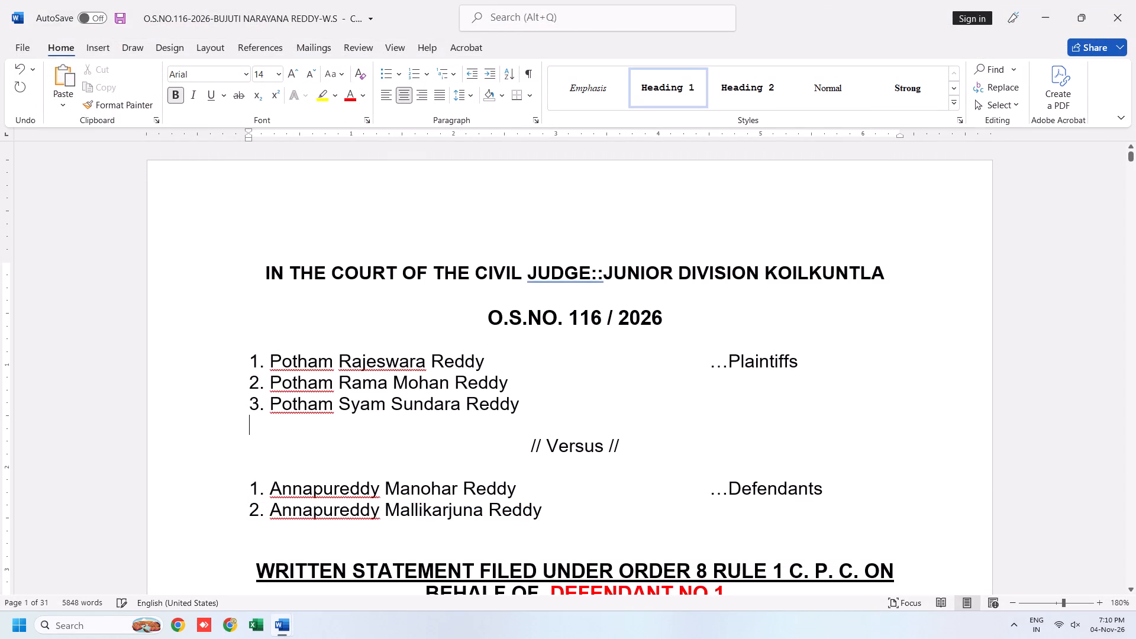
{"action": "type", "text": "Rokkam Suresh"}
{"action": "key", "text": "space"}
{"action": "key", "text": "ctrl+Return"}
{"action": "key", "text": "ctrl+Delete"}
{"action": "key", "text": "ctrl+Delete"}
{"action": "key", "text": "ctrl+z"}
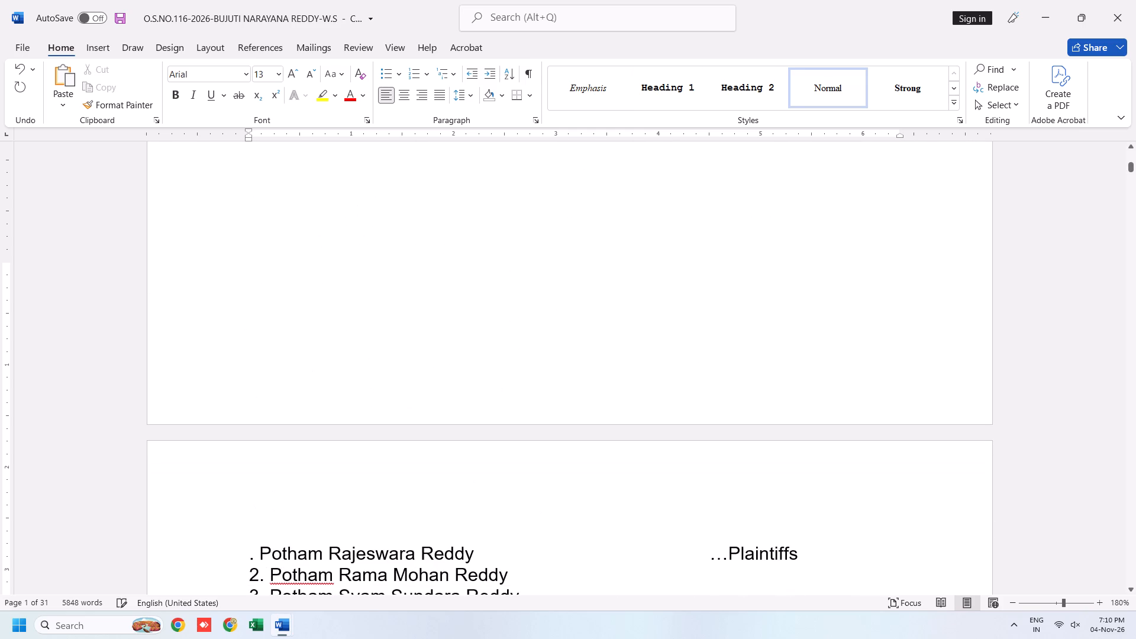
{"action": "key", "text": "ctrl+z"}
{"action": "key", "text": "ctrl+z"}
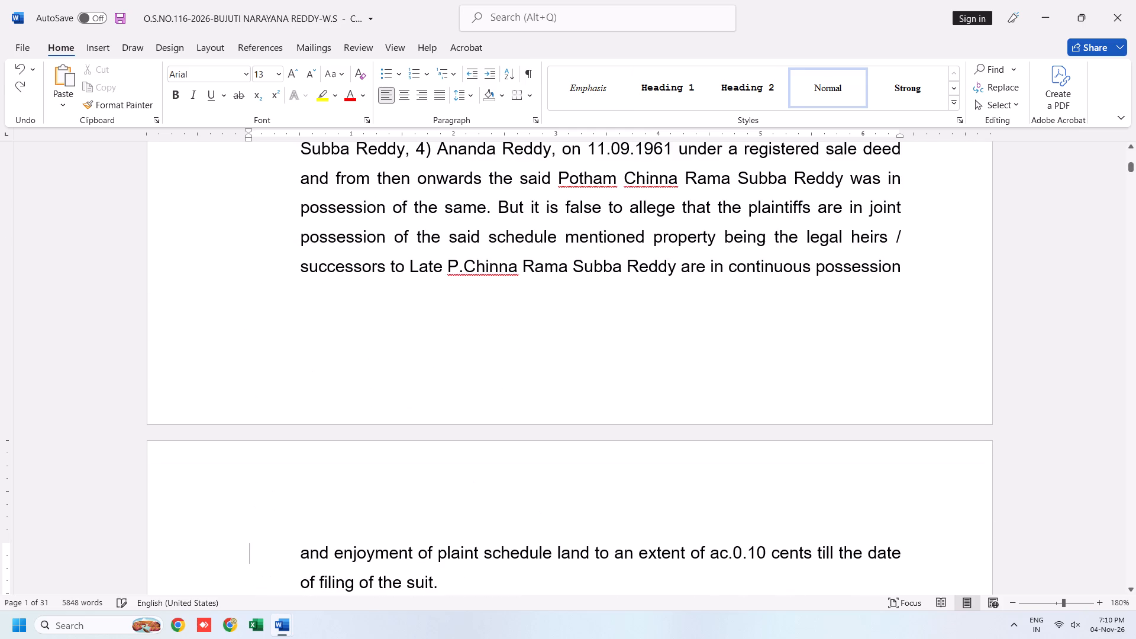
Remove the old party's name from the first plaintiff line, realign the party label, and change it to the singular …Plaintiff.
{"action": "scroll", "coordinate": [242, 361], "scroll_direction": "up", "scroll_amount": 1}
{"action": "key", "text": "ctrl+Delete"}
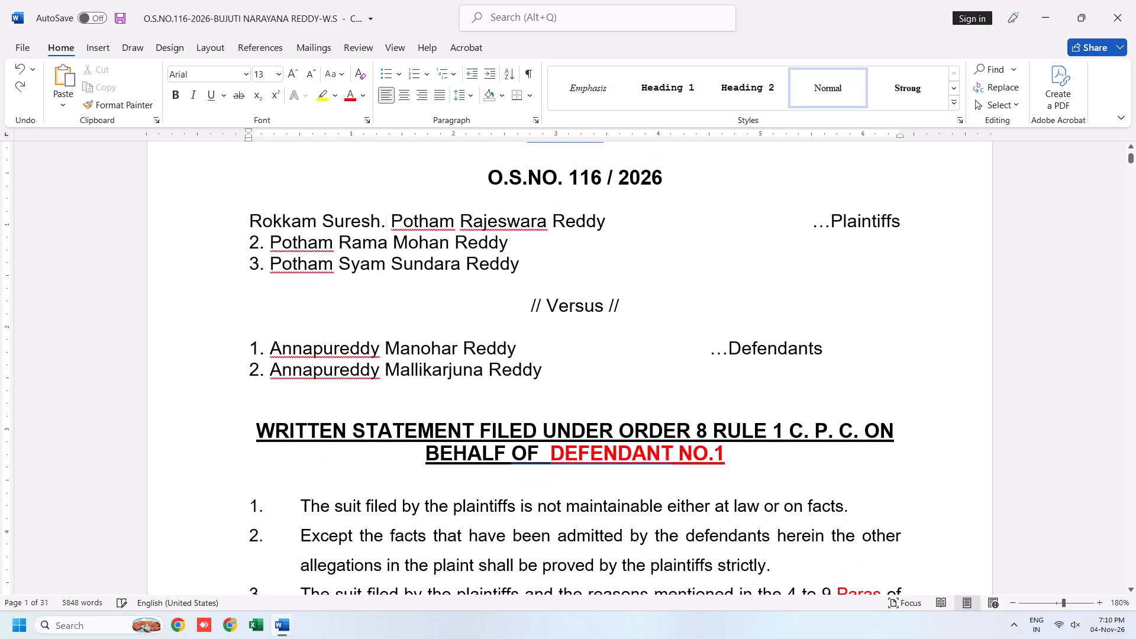
{"action": "key", "text": "ctrl+Delete"}
{"action": "key", "text": "ctrl+Delete"}
{"action": "key", "text": "ctrl+Delete"}
{"action": "key", "text": "ctrl+Delete"}
{"action": "key", "text": "Tab"}
{"action": "key", "text": "Tab"}
{"action": "key", "text": "End"}
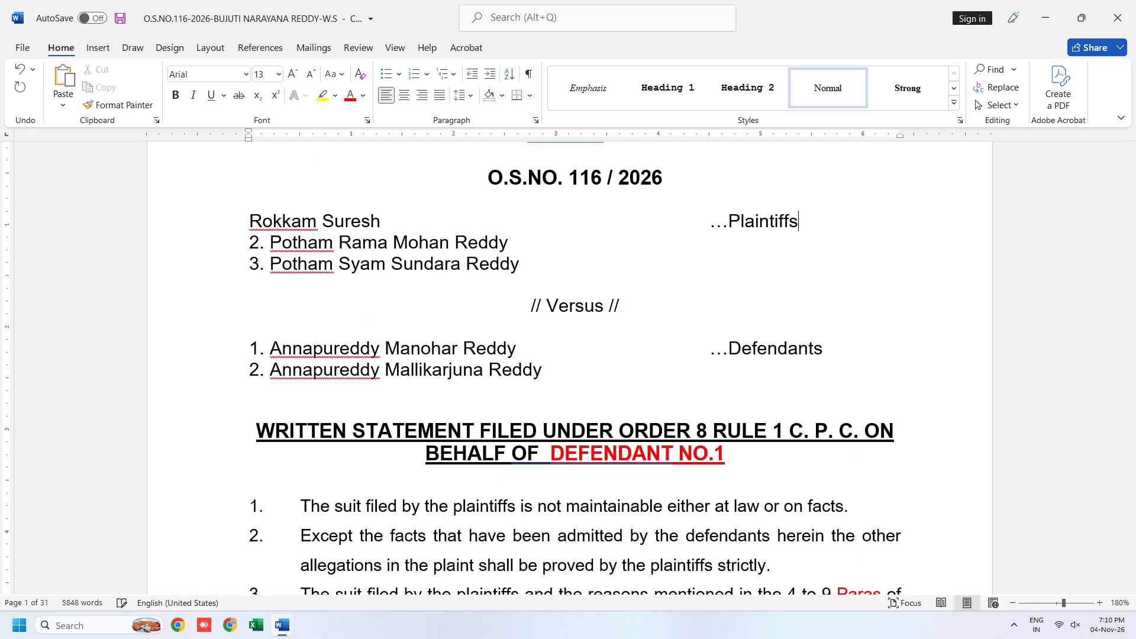
{"action": "key", "text": "BackSpace"}
Delete the old second and third plaintiff lines above // Versus //.
{"action": "left_click_drag", "start_coordinate": [250, 241], "coordinate": [556, 259]}
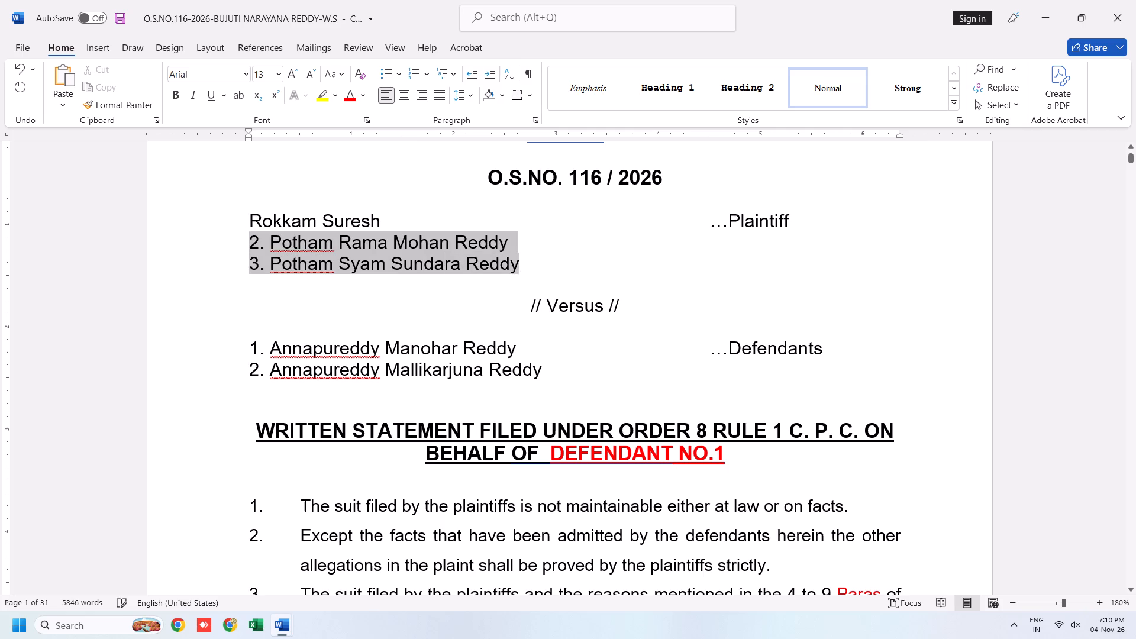
{"action": "left_click_drag", "start_coordinate": [556, 259], "coordinate": [562, 259]}
{"action": "key", "text": "Delete"}
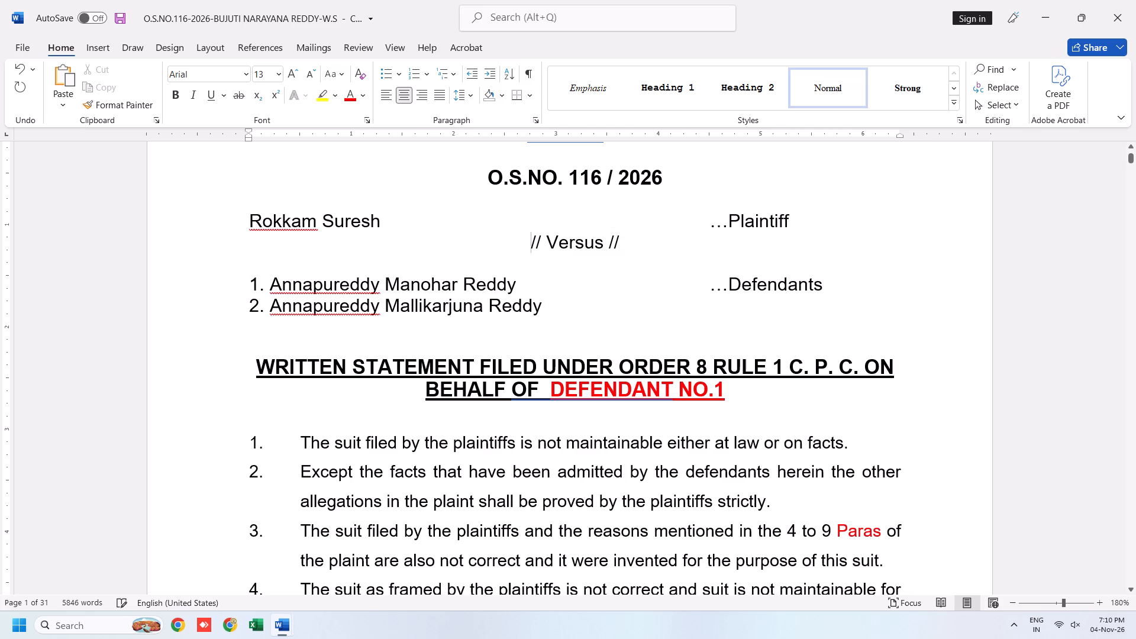
Replace the first defendant's name with the new first defendant's name and realign the …Defendants label.
{"action": "left_click", "coordinate": [252, 279]}
{"action": "left_click_drag", "start_coordinate": [252, 279], "coordinate": [314, 282]}
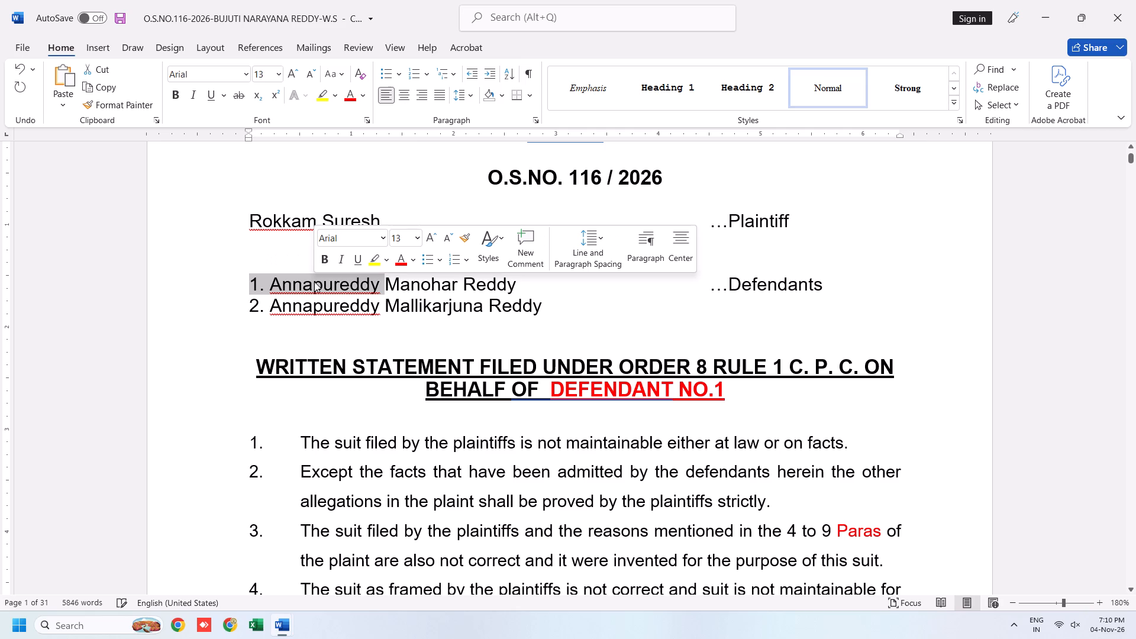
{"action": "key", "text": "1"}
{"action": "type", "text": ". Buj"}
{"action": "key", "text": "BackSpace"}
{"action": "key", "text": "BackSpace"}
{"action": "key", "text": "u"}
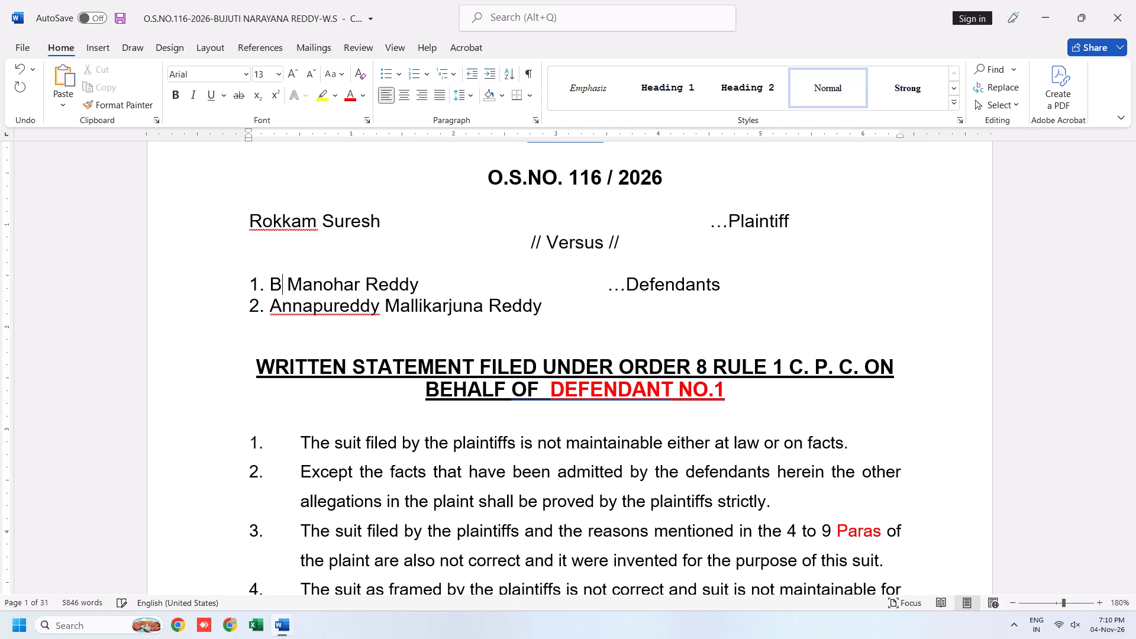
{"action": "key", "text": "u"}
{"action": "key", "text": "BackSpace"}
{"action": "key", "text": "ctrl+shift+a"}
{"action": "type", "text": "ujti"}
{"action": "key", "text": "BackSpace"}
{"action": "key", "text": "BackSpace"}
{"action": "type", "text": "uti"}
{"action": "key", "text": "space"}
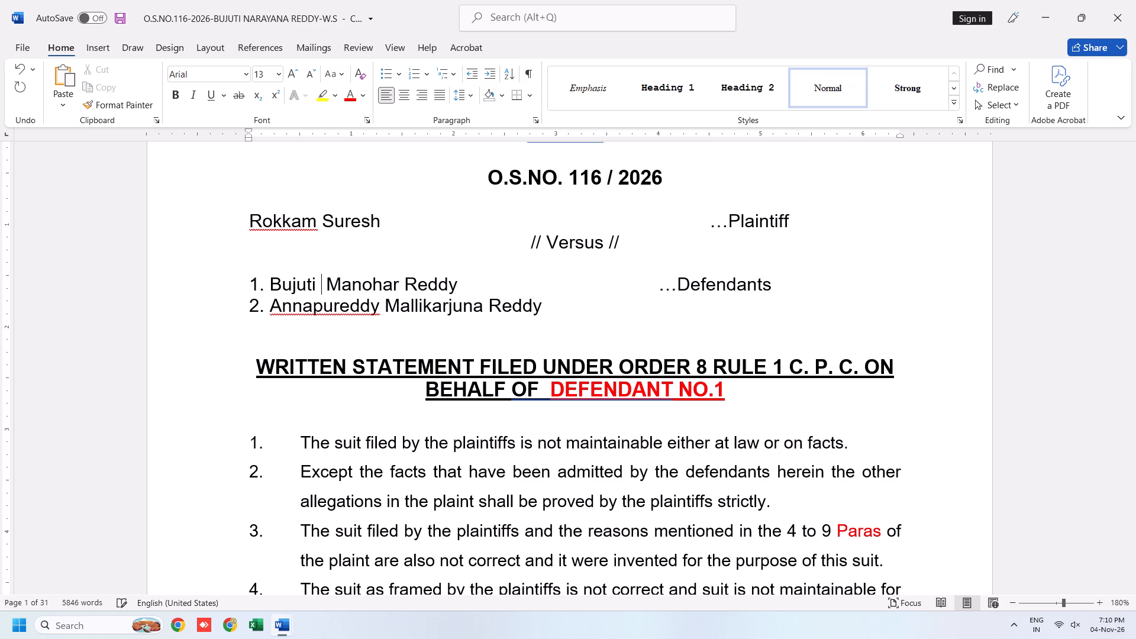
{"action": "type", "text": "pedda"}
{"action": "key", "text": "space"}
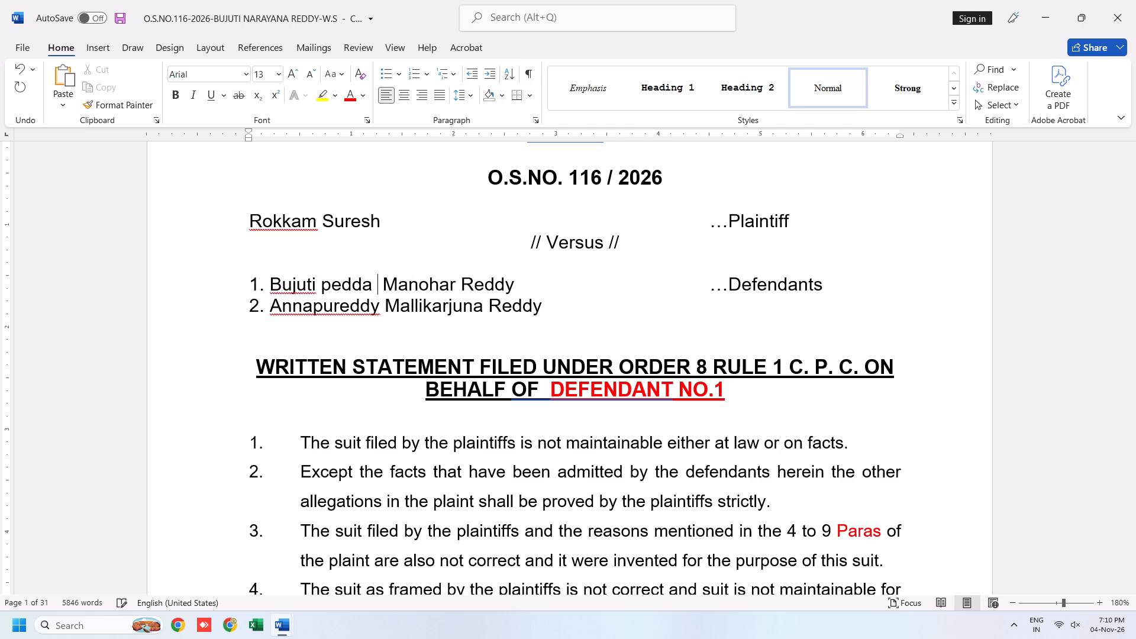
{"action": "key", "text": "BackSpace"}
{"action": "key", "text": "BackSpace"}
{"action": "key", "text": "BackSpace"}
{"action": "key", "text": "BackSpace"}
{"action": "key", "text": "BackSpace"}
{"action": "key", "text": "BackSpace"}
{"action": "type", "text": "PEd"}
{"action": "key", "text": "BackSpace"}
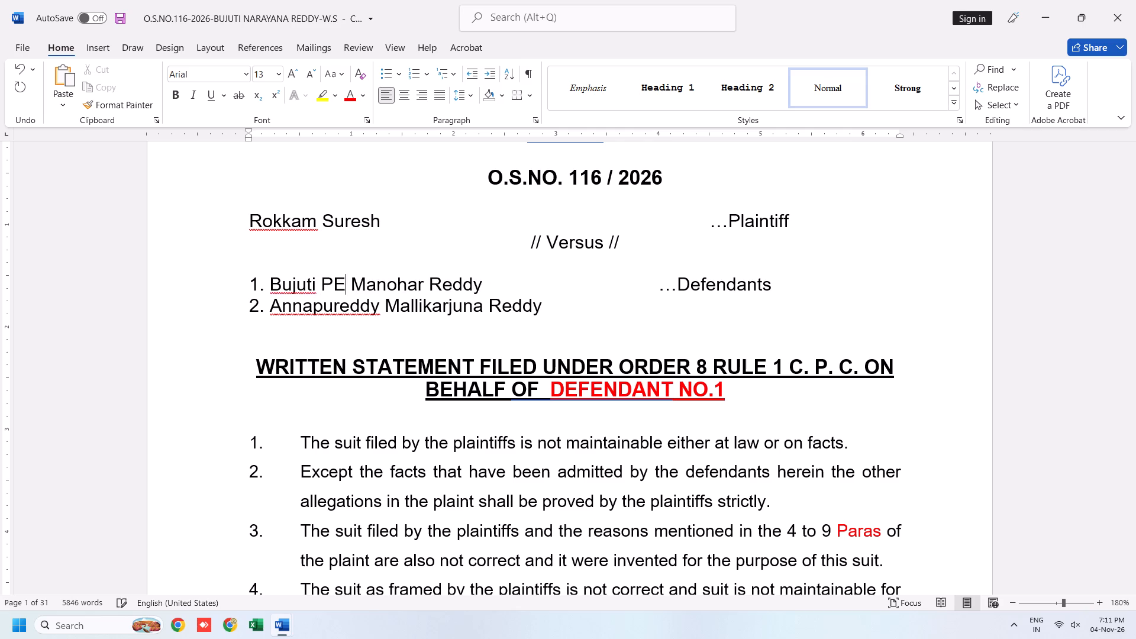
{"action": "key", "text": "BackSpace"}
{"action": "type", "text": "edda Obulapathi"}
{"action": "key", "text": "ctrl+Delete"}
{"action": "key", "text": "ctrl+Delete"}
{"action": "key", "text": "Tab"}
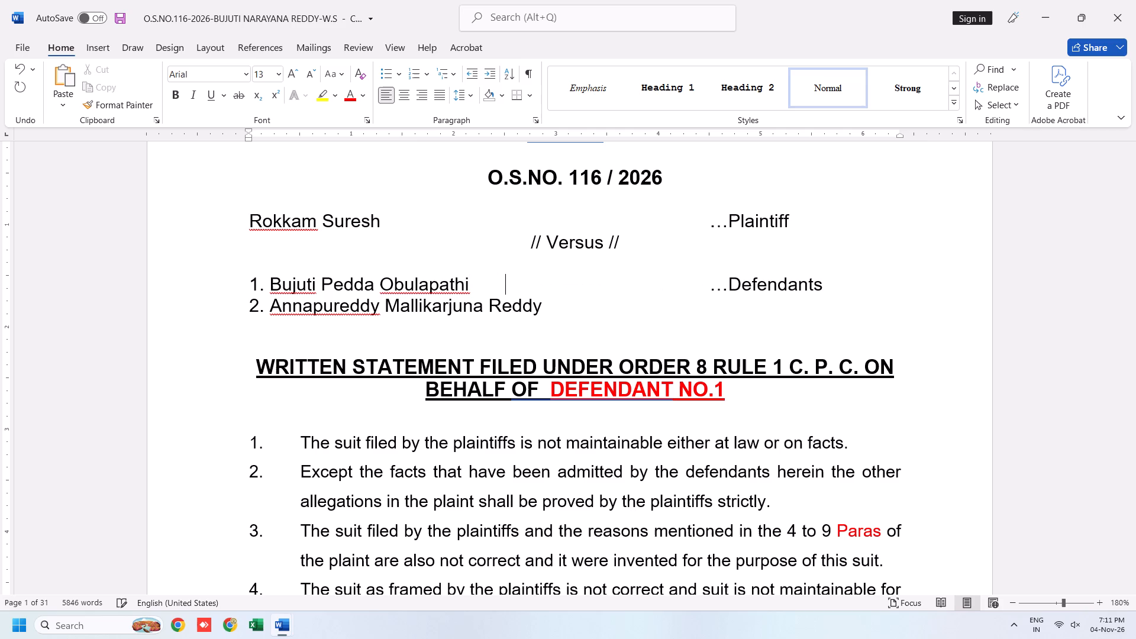
Replace the name on the second defendant line with the new second defendant's name.
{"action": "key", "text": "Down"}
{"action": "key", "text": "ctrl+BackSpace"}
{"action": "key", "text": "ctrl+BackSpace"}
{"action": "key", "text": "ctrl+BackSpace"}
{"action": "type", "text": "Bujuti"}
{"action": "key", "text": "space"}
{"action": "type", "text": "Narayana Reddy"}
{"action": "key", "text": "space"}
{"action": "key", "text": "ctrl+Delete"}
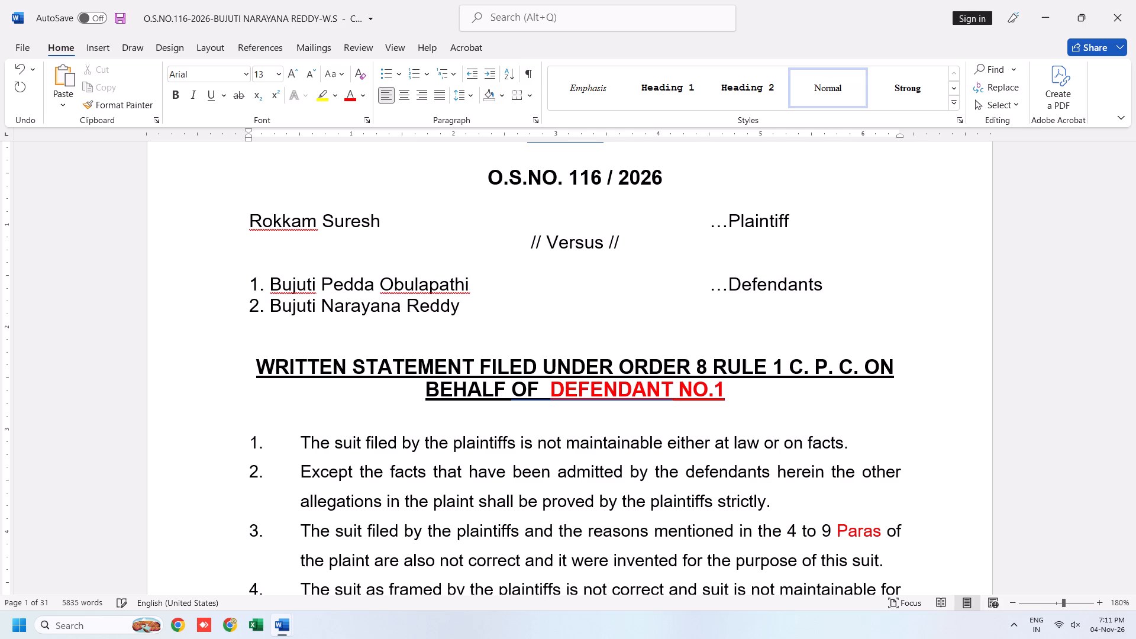
Add the third and fourth defendants' names as lines 3 and 4 below the second defendant.
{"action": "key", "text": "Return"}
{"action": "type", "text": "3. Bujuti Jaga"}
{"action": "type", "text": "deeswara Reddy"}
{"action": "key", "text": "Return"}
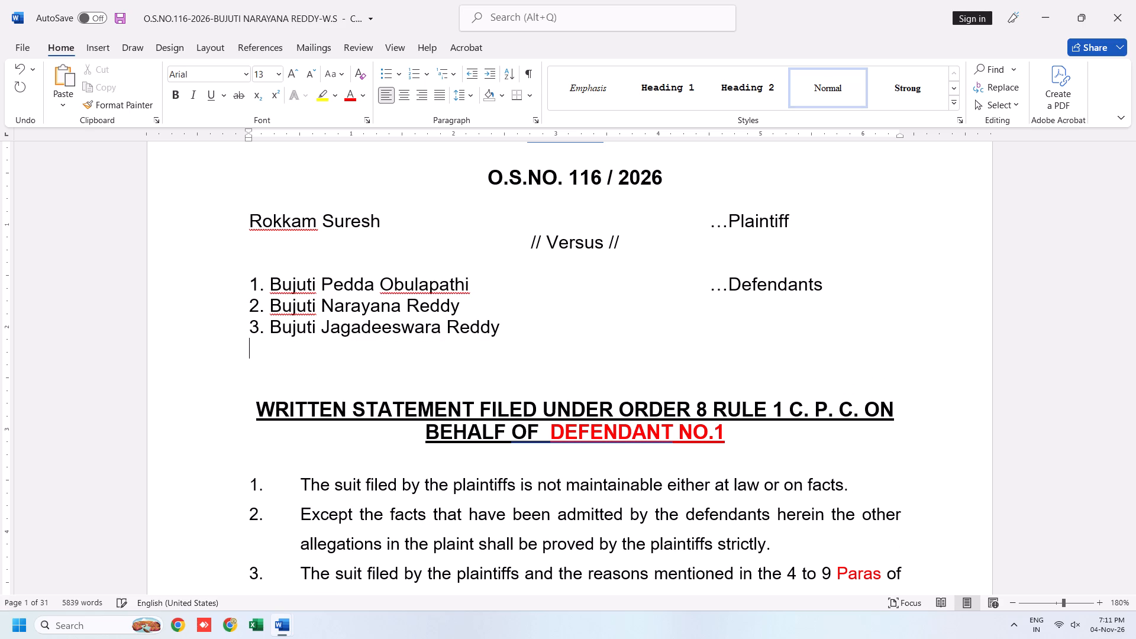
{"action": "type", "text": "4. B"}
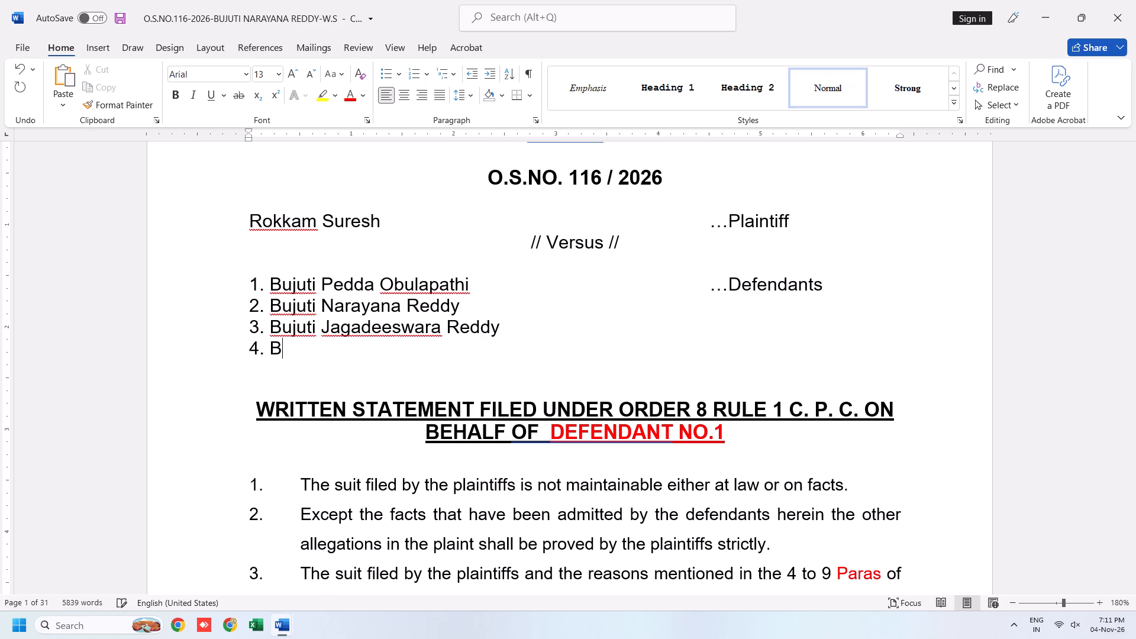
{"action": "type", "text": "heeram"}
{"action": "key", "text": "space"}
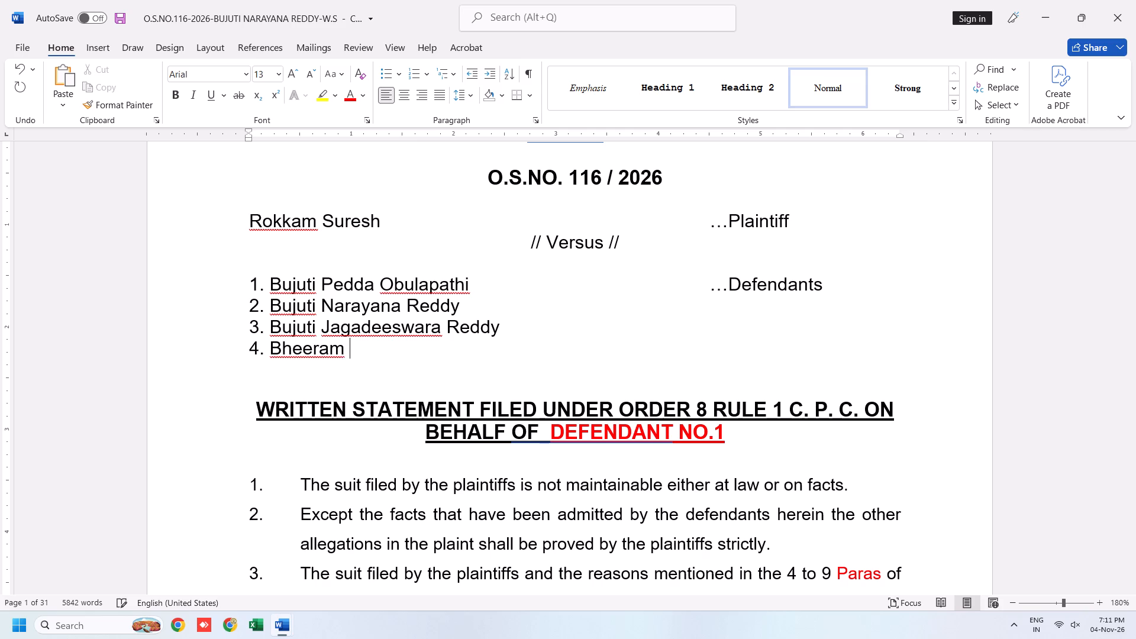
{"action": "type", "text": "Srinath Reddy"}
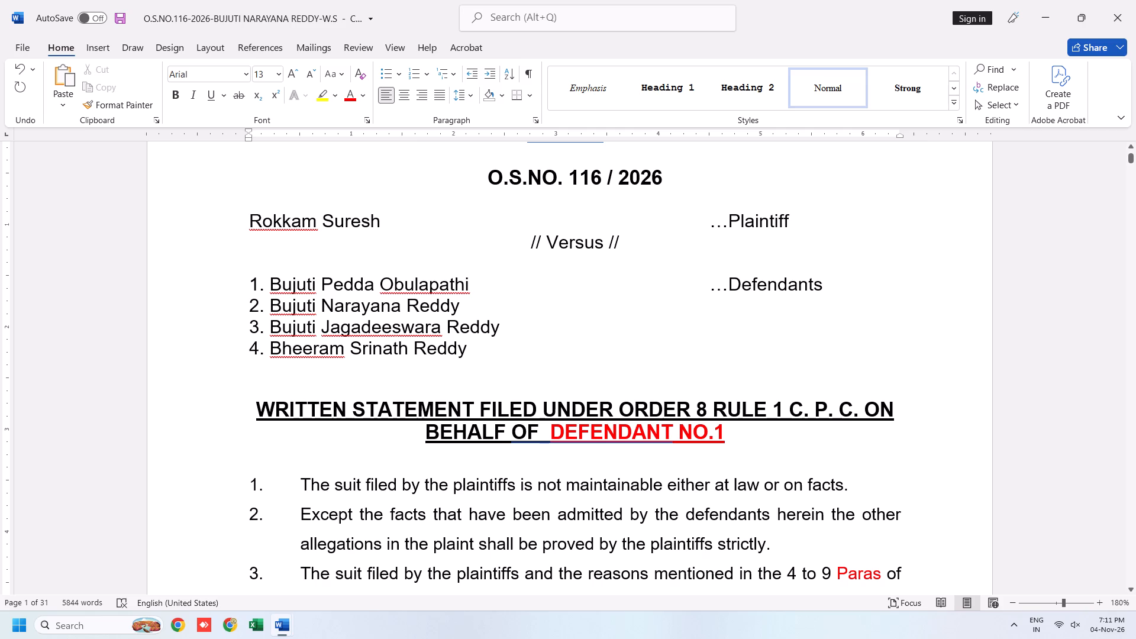
{"action": "left_click", "coordinate": [411, 341]}
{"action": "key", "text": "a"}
Change the party reference in the written statement title to DEFENDANT NO.2.
{"action": "left_click", "coordinate": [720, 425]}
{"action": "key", "text": "BackSpace"}
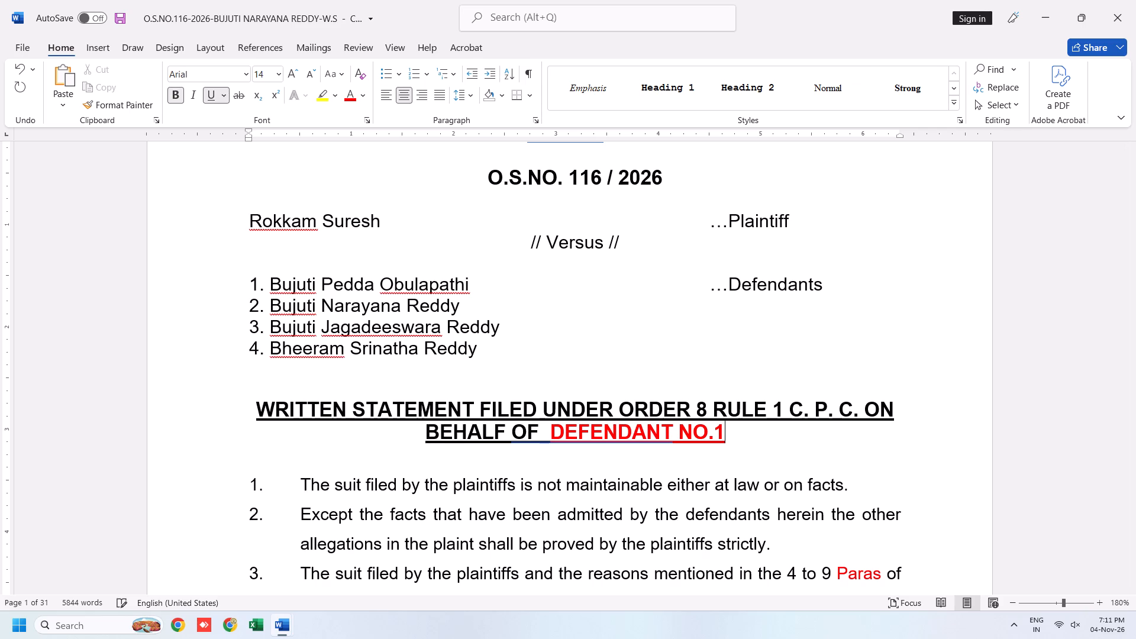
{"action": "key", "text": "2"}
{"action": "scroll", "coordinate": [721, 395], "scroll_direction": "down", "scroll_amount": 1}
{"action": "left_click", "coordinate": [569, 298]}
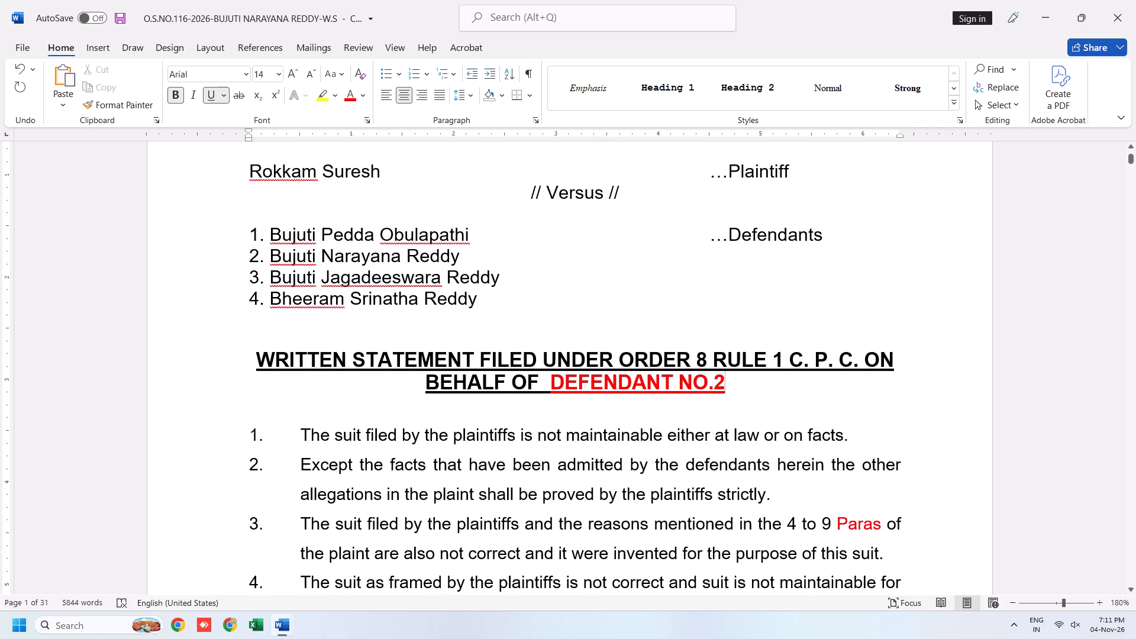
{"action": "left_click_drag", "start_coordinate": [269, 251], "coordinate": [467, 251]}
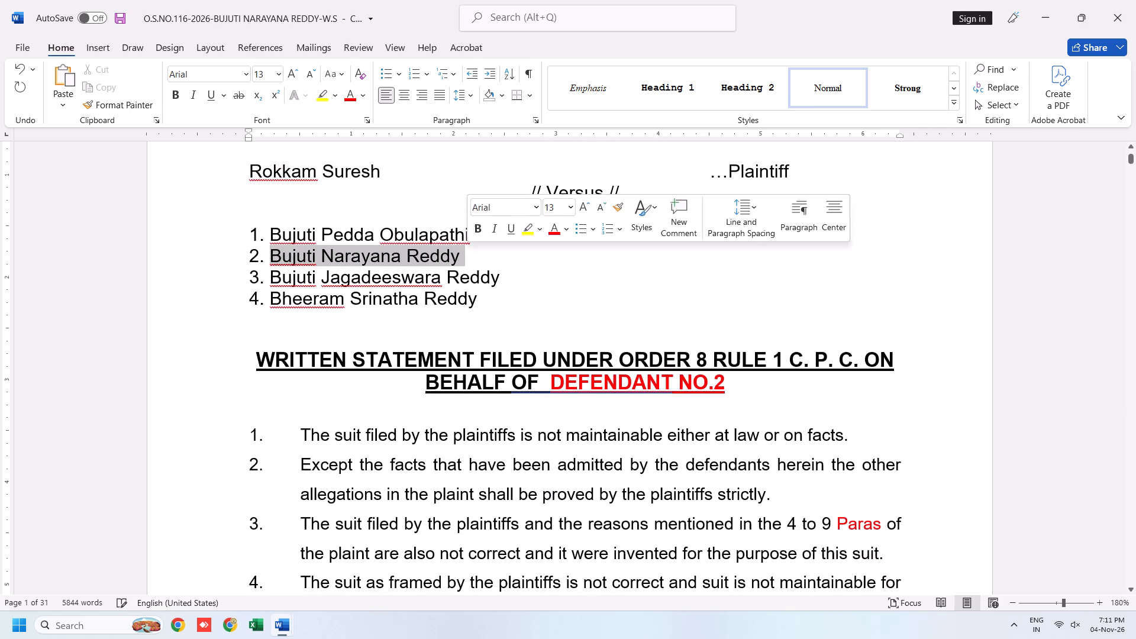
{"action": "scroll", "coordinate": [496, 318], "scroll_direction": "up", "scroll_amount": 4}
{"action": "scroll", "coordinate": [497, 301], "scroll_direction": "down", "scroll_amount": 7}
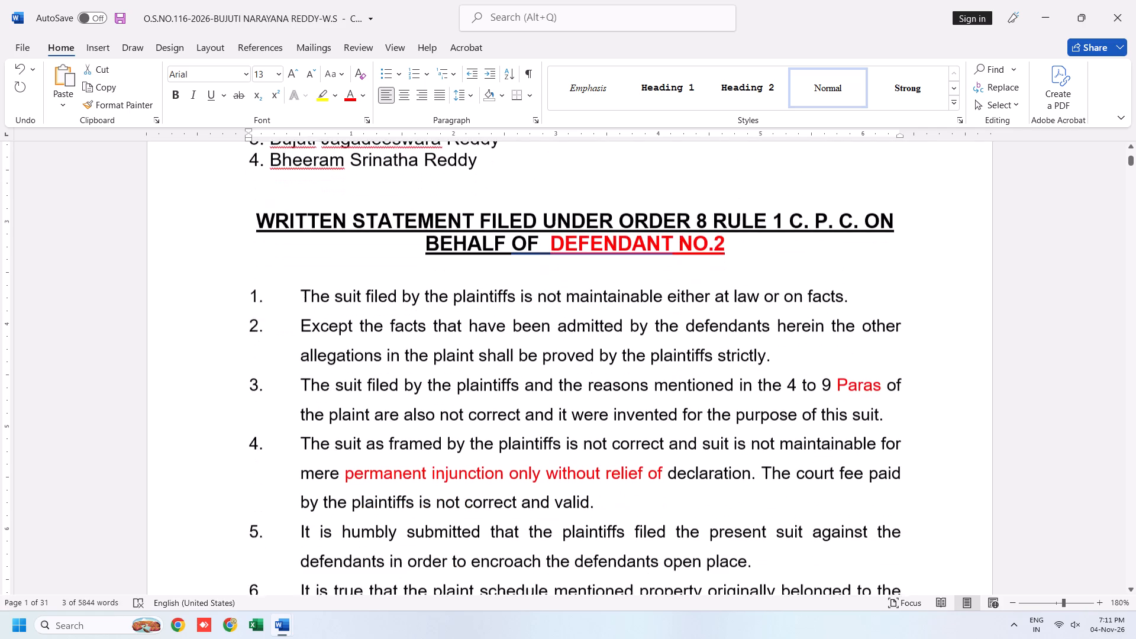
Change "plaintiffs" to the singular "plaintiff" in paragraph 1.
{"action": "left_click", "coordinate": [488, 308]}
{"action": "left_click", "coordinate": [678, 293]}
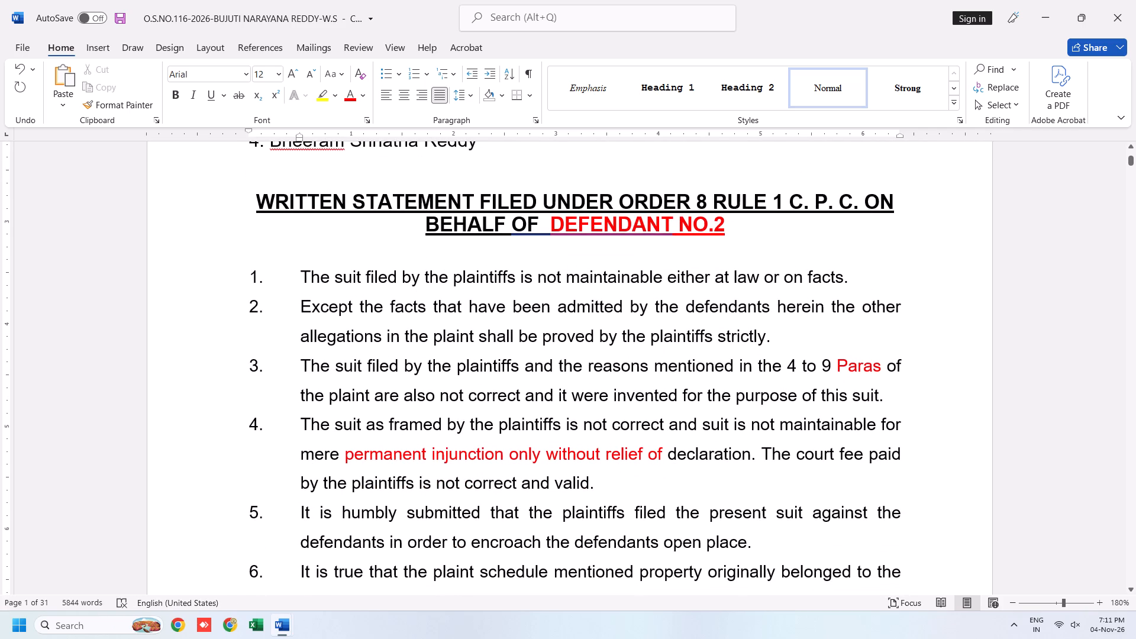
{"action": "left_click", "coordinate": [513, 281]}
{"action": "key", "text": "Delete"}
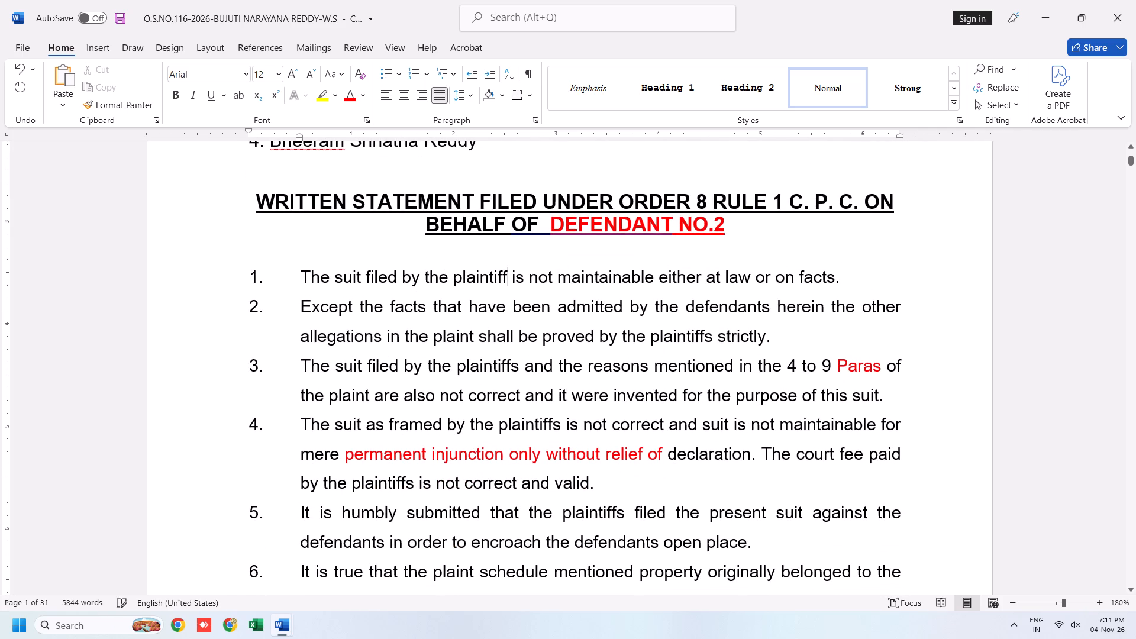
Change "defendants" to "defendant no.2" in paragraph 2.
{"action": "scroll", "coordinate": [679, 309], "scroll_direction": "up", "scroll_amount": 2, "text": "ctrl"}
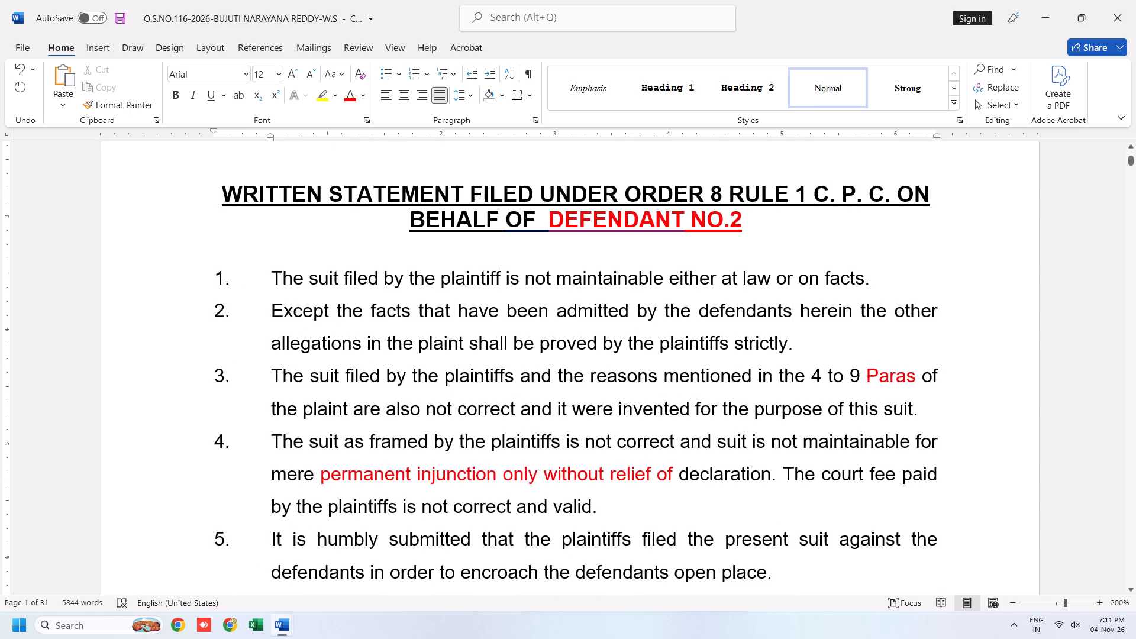
{"action": "left_click", "coordinate": [791, 314]}
{"action": "key", "text": "BackSpace"}
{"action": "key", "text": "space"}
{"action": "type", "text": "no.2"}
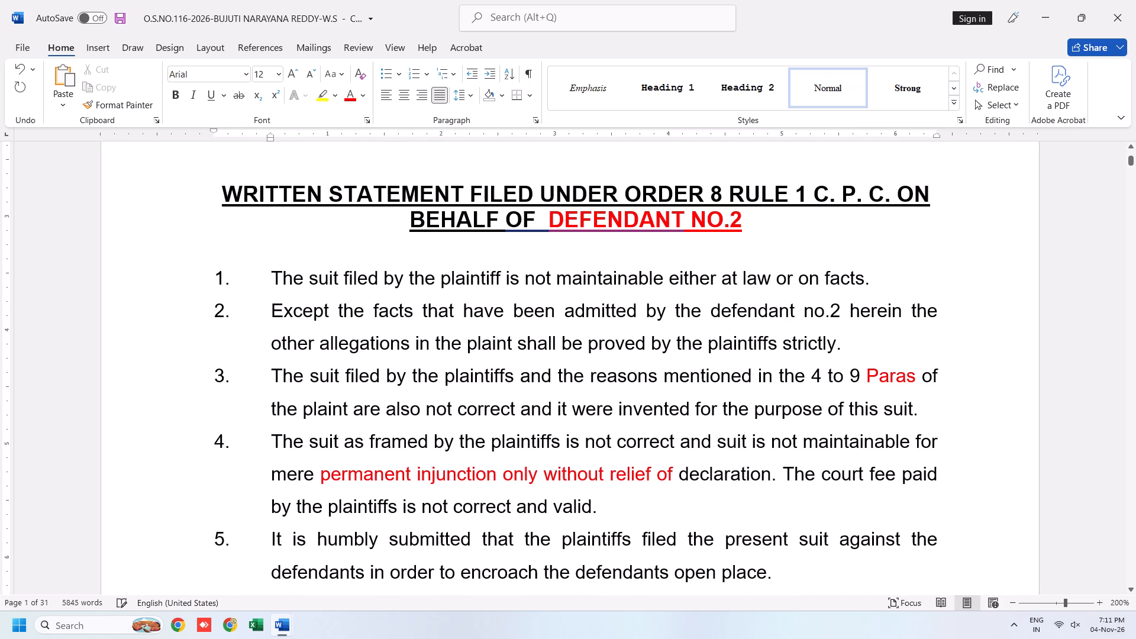
Change "plaintiffs" to "plaintiff's" in paragraphs 2 and 3.
{"action": "left_click_drag", "start_coordinate": [770, 338], "coordinate": [764, 338]}
{"action": "key", "text": "Right"}
{"action": "key", "text": "apostrophe"}
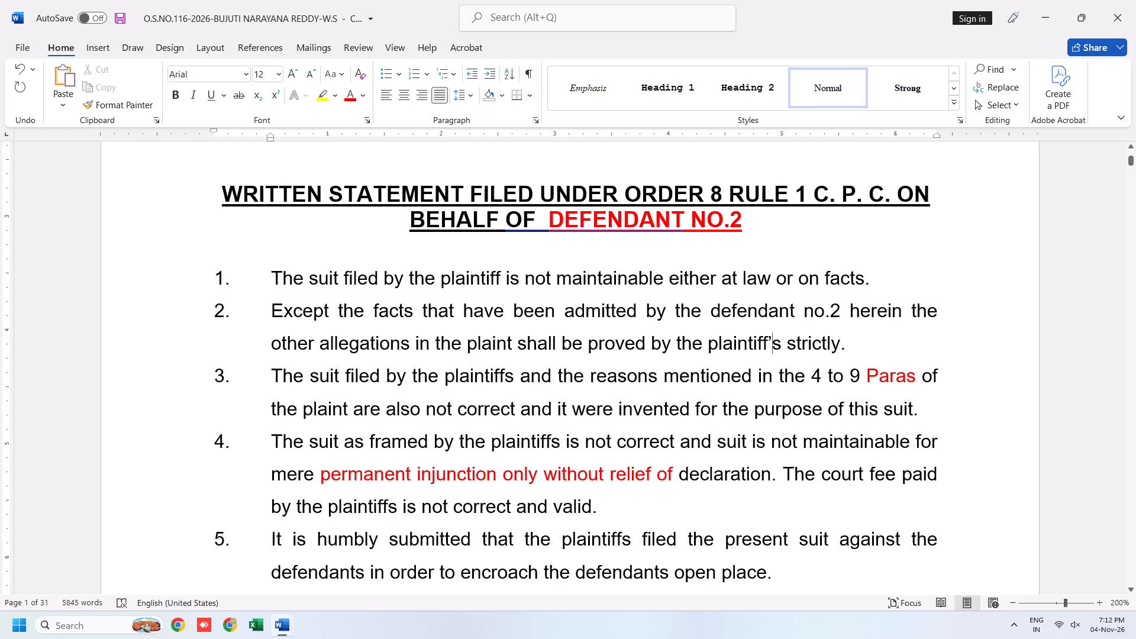
{"action": "left_click", "coordinate": [509, 377]}
{"action": "key", "text": "apostrophe"}
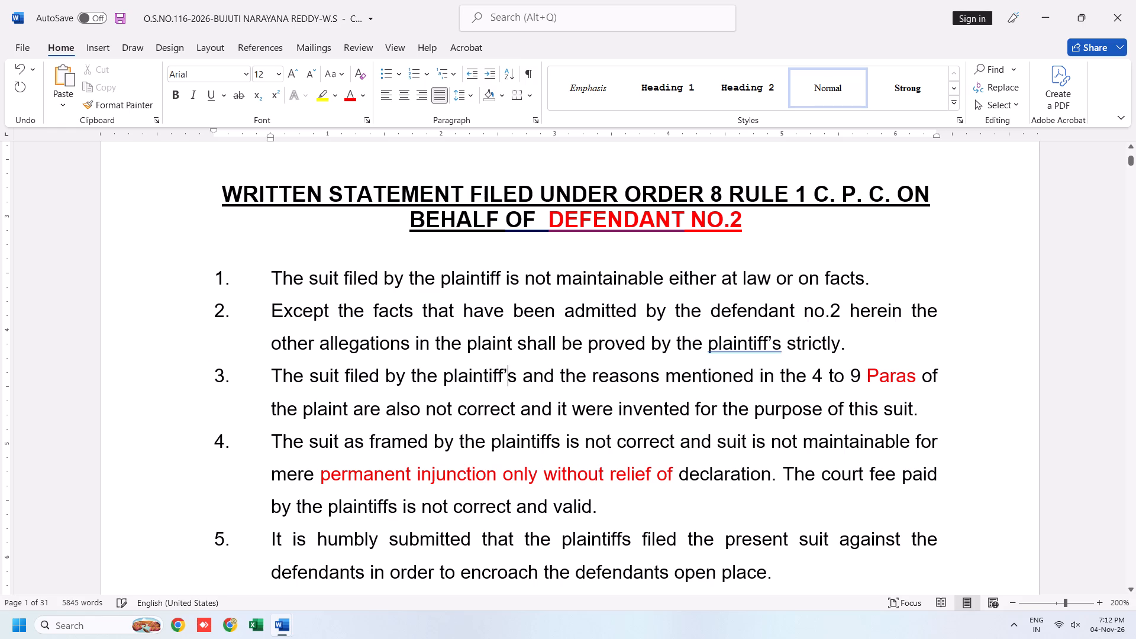
Remove the paragraph range "4 to 9" from paragraph 3 and change "Paras" to lowercase "paras".
{"action": "left_click", "coordinate": [767, 392]}
{"action": "key", "text": "Right"}
{"action": "key", "text": "Right"}
{"action": "key", "text": "Right"}
{"action": "key", "text": "Right"}
{"action": "key", "text": "Right"}
{"action": "key", "text": "Right"}
{"action": "key", "text": "Delete"}
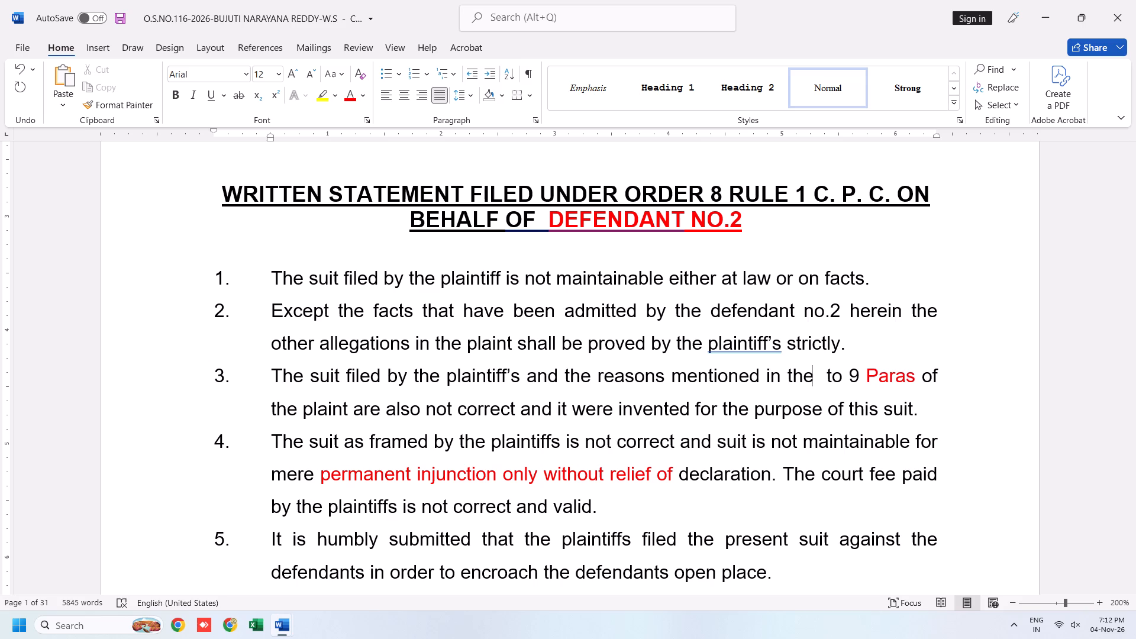
{"action": "key", "text": "Delete"}
{"action": "key", "text": "Delete"}
{"action": "key", "text": "Delete"}
{"action": "key", "text": "Delete"}
{"action": "key", "text": "Delete"}
{"action": "key", "text": "Delete"}
{"action": "key", "text": "Delete"}
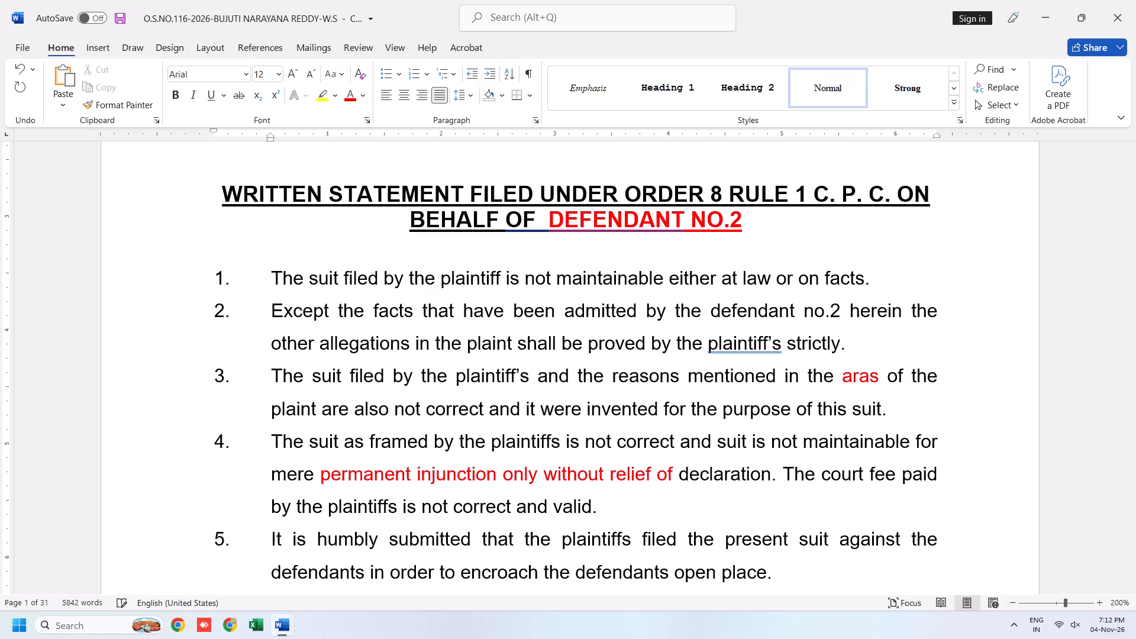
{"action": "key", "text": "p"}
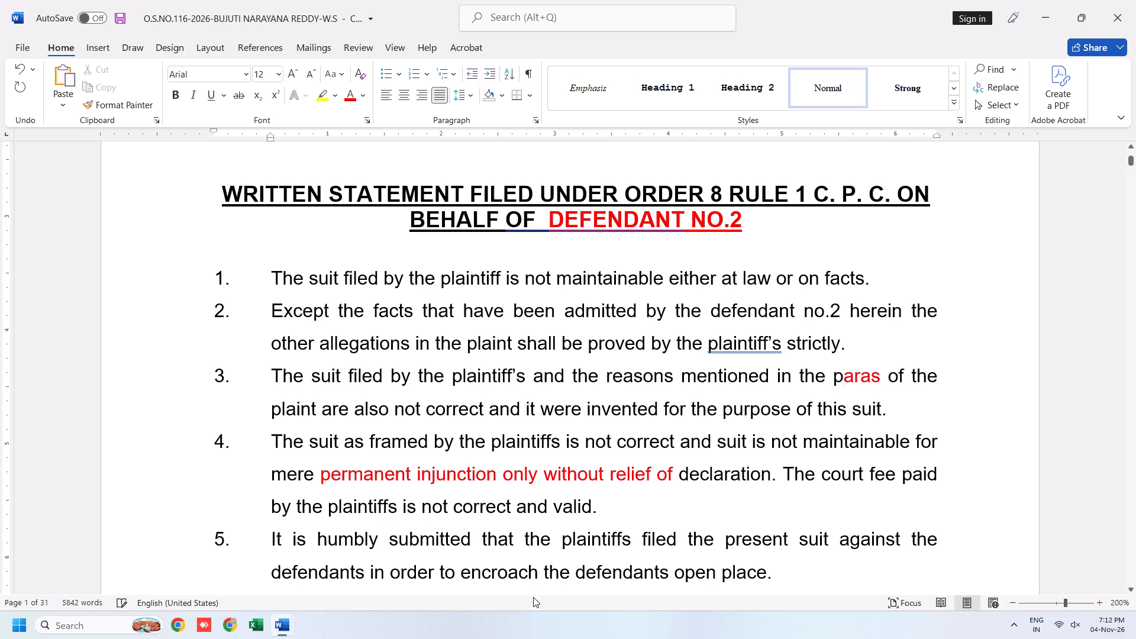
{"action": "left_click", "coordinate": [656, 425]}
Change "plaintiffs" to the singular "plaintiff" in the first sentence of paragraph 4.
{"action": "scroll", "coordinate": [537, 443], "scroll_direction": "down", "scroll_amount": 1}
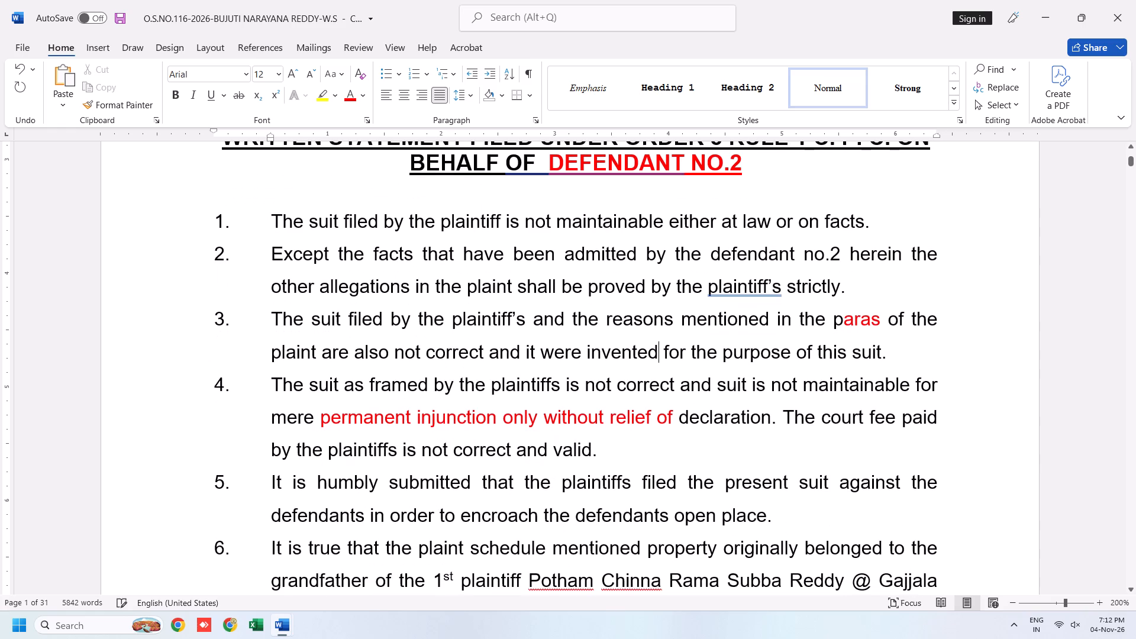
{"action": "left_click", "coordinate": [302, 390]}
{"action": "left_click", "coordinate": [541, 376]}
{"action": "left_click", "coordinate": [554, 377]}
{"action": "key", "text": "Delete"}
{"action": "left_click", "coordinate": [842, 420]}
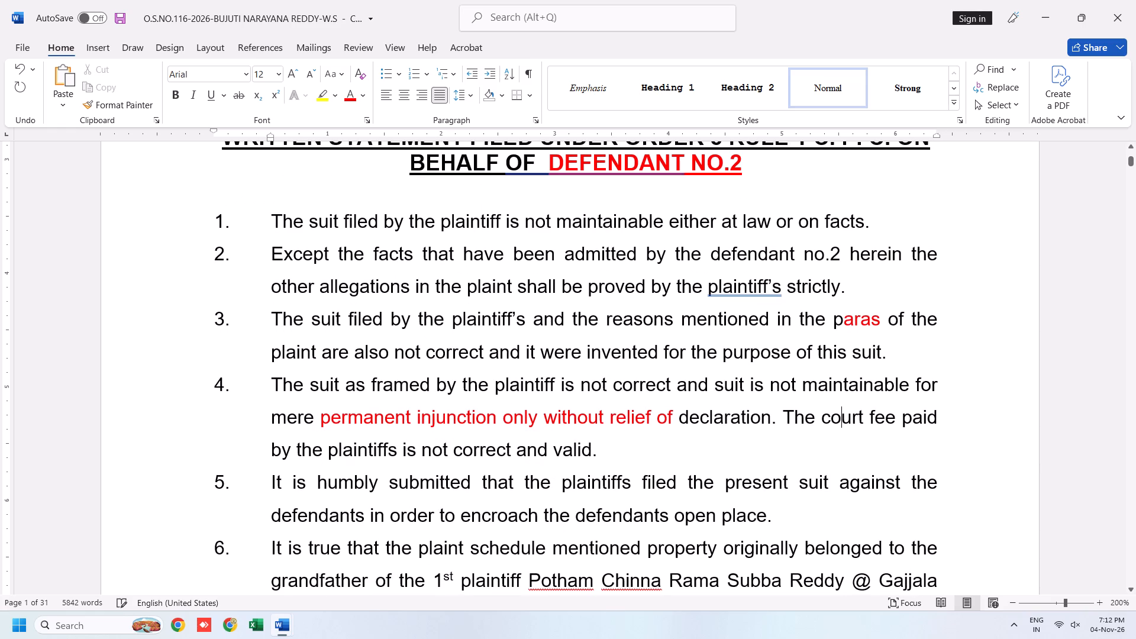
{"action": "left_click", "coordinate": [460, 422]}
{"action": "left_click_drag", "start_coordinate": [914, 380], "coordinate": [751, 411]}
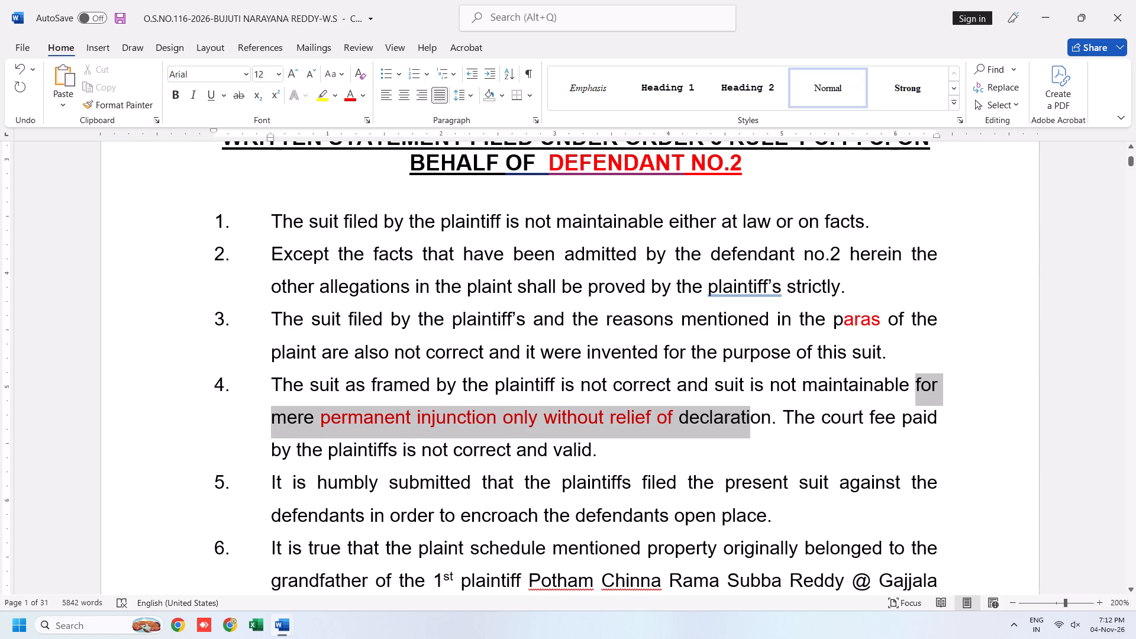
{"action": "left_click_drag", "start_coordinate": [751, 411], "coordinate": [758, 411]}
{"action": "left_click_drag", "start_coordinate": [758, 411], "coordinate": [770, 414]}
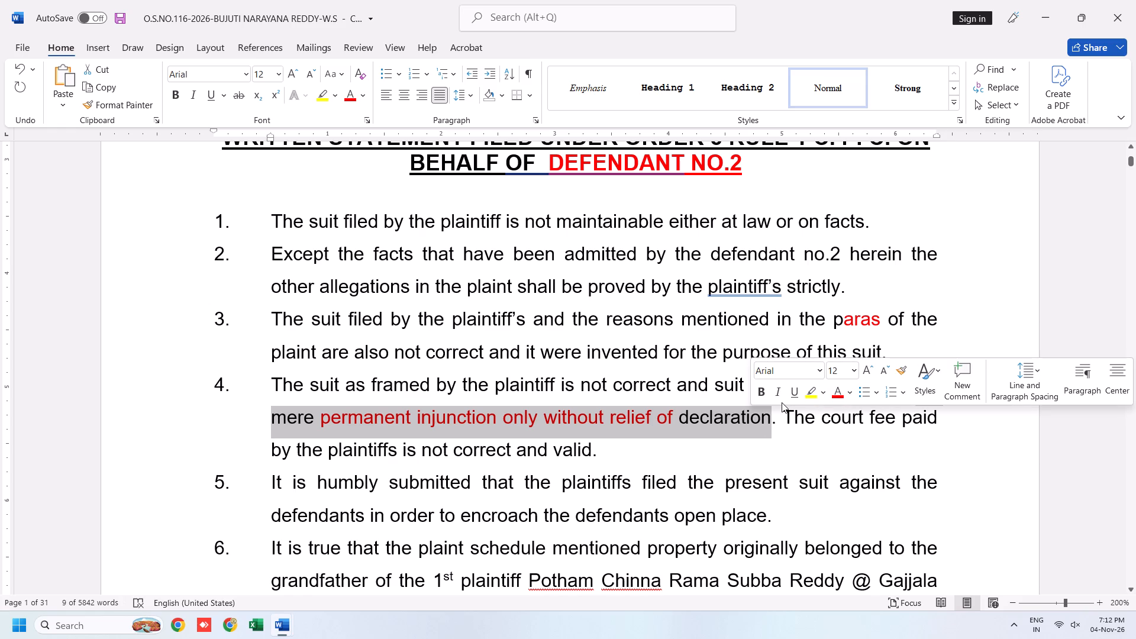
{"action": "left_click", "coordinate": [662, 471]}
Insert "trespassing or interfering" before "encroach" in paragraph 5.
{"action": "scroll", "coordinate": [577, 460], "scroll_direction": "down", "scroll_amount": 1}
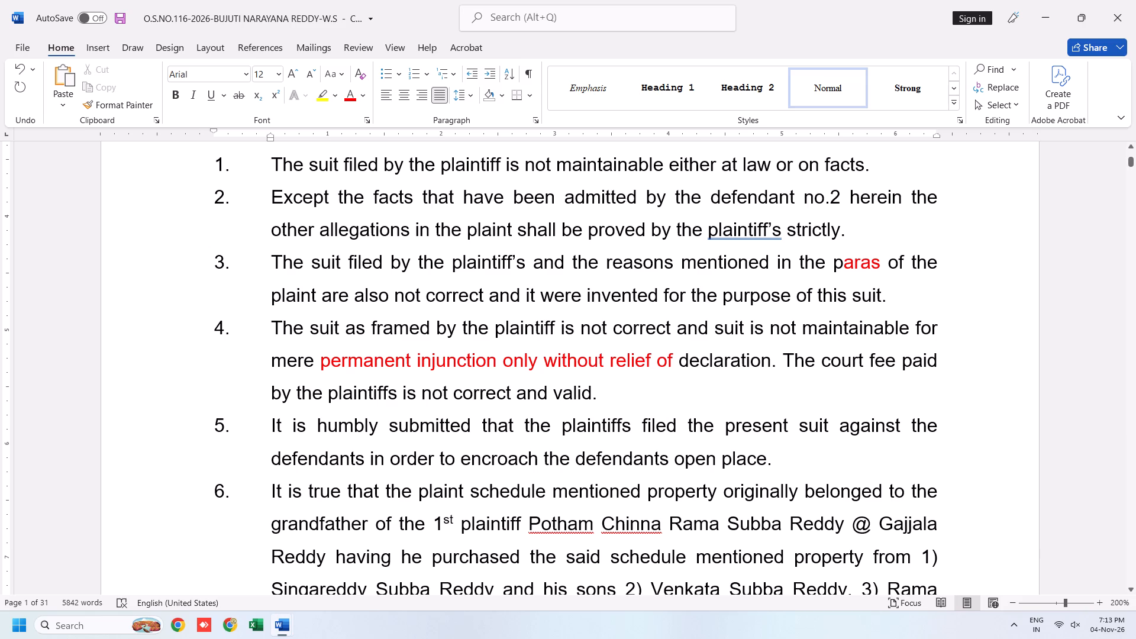
{"action": "left_click", "coordinate": [353, 456]}
{"action": "left_click", "coordinate": [461, 458]}
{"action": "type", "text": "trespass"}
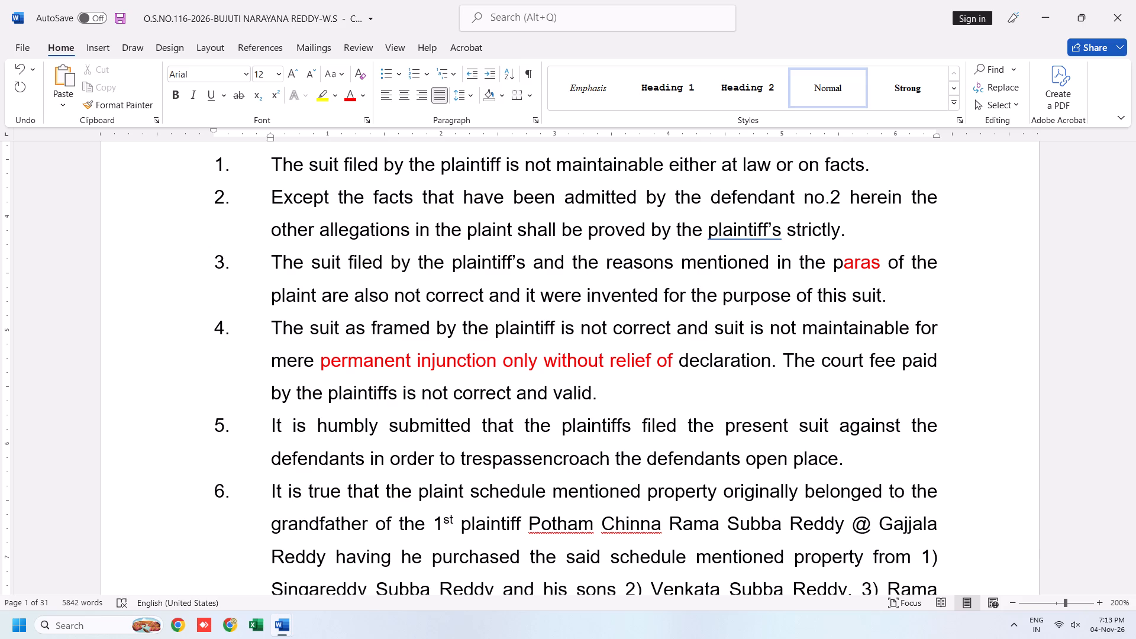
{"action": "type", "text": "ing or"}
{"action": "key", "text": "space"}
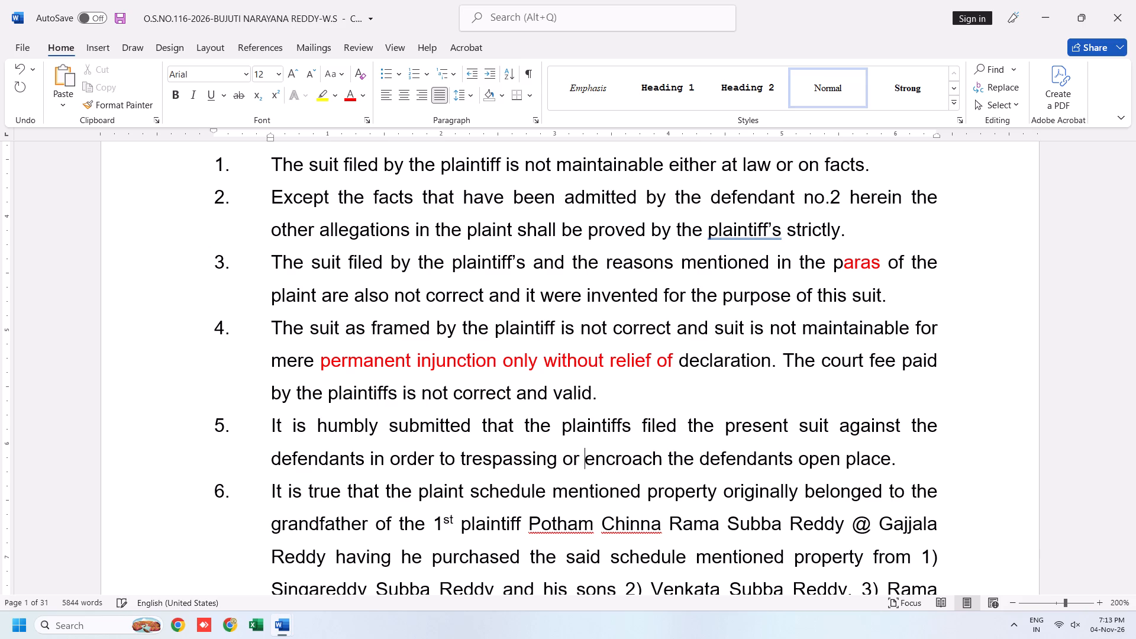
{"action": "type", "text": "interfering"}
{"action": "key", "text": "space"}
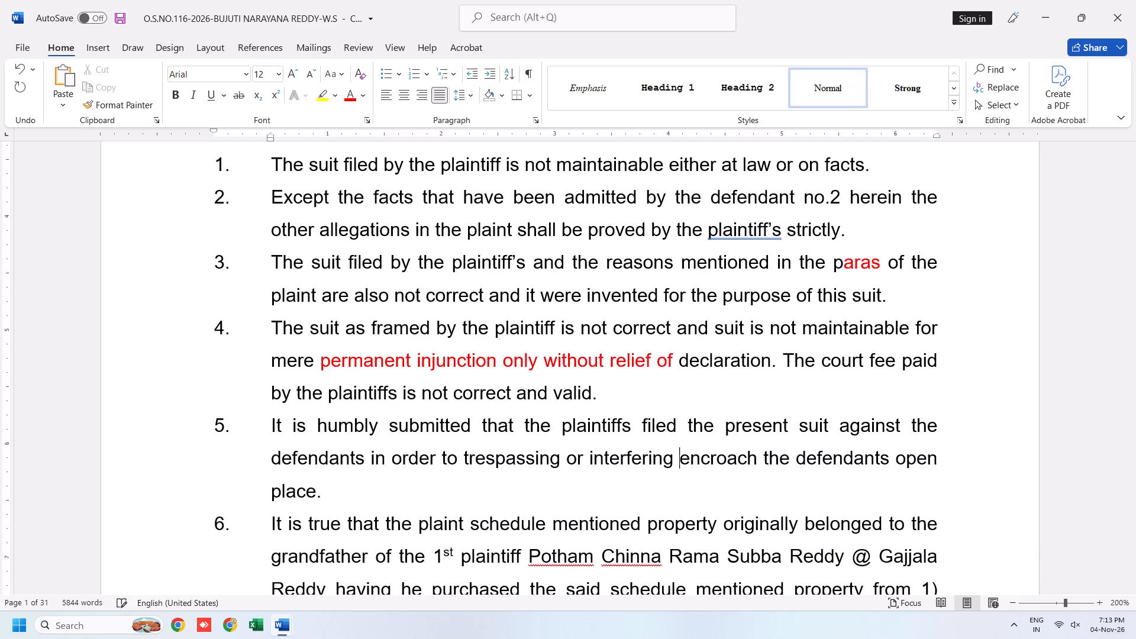
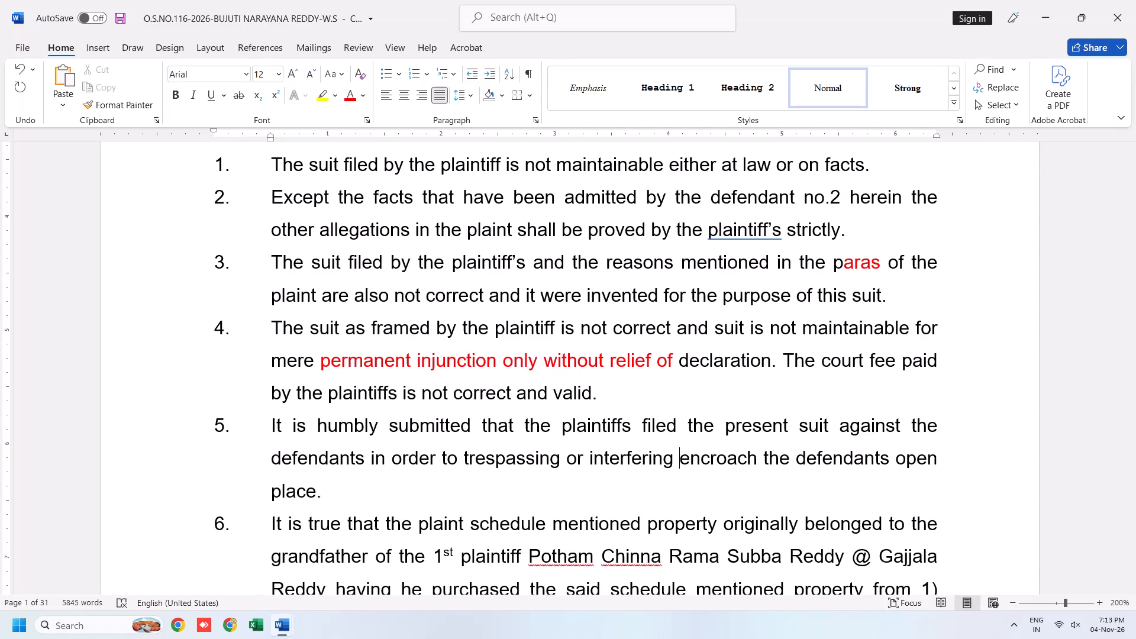
In paragraph 5, delete "encroach" and replace "defendants open place" with "plaint schedule property".
{"action": "key", "text": "ctrl+Delete"}
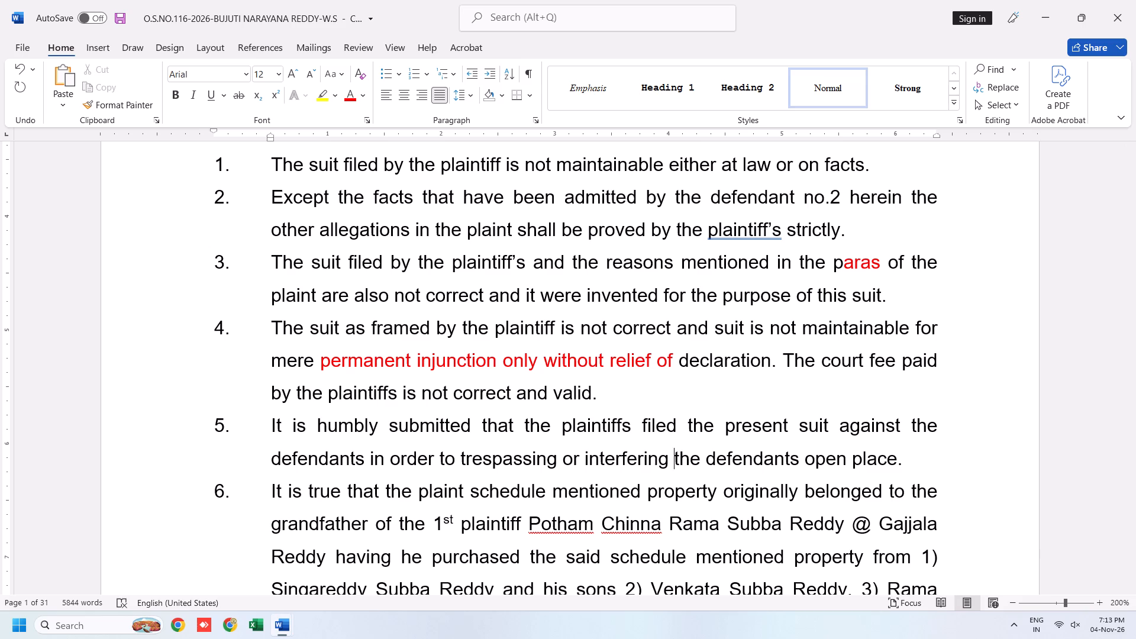
{"action": "key", "text": "Right"}
{"action": "key", "text": "Right"}
{"action": "key", "text": "Right"}
{"action": "key", "text": "Right"}
{"action": "type", "text": "plaint scheudle propery"}
{"action": "key", "text": "t"}
{"action": "key", "text": "space"}
{"action": "key", "text": "ctrl+Delete"}
{"action": "key", "text": "ctrl+Delete"}
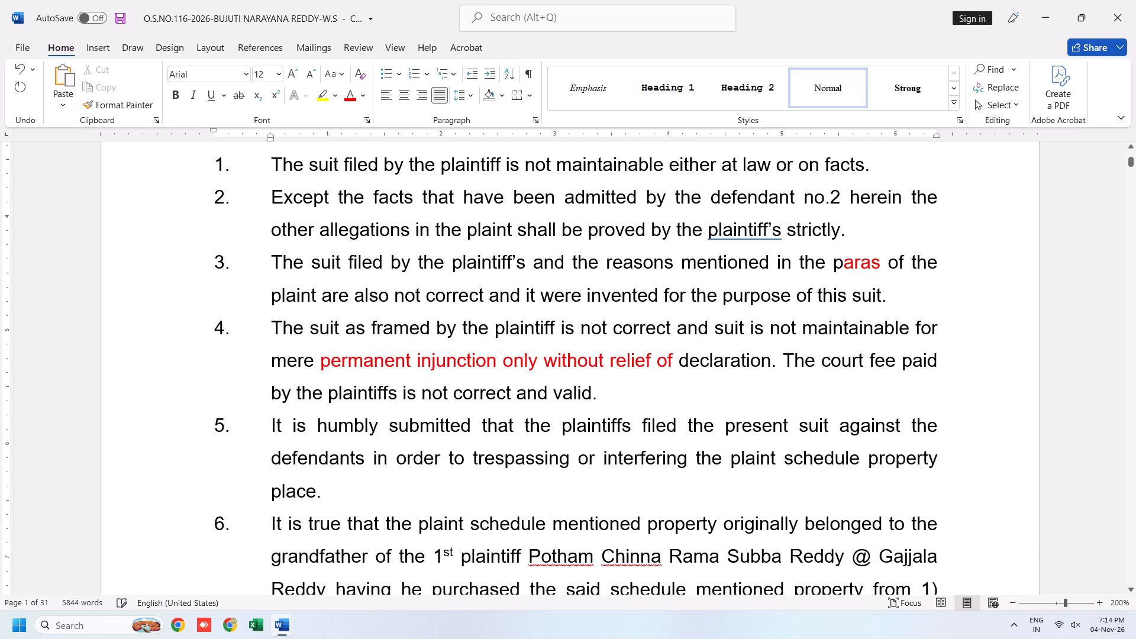
{"action": "key", "text": "ctrl+Delete"}
Replace the whole text of paragraph 6 with the opening words "It is submitted that".
{"action": "scroll", "coordinate": [344, 463], "scroll_direction": "down", "scroll_amount": 4}
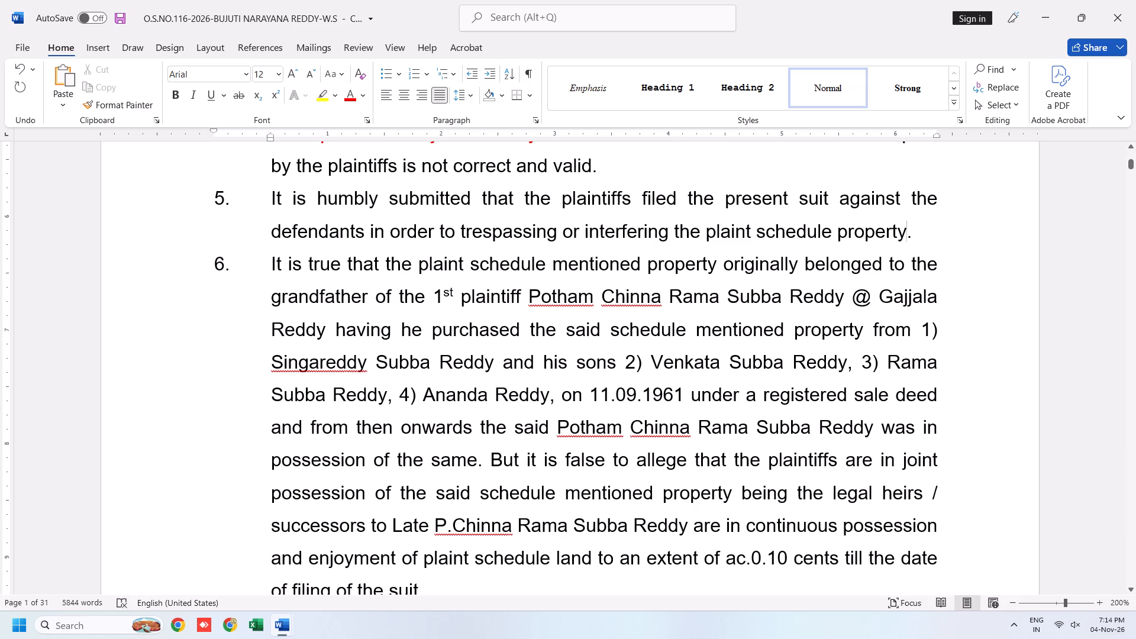
{"action": "scroll", "coordinate": [362, 469], "scroll_direction": "up", "scroll_amount": 1}
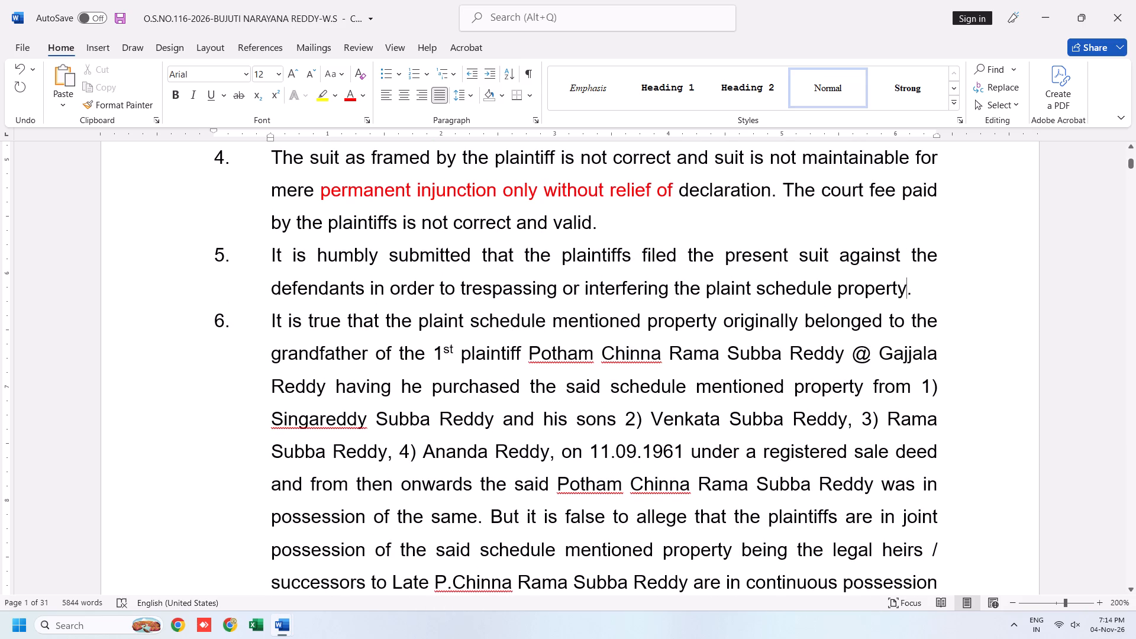
{"action": "left_click_drag", "start_coordinate": [269, 321], "coordinate": [608, 638]}
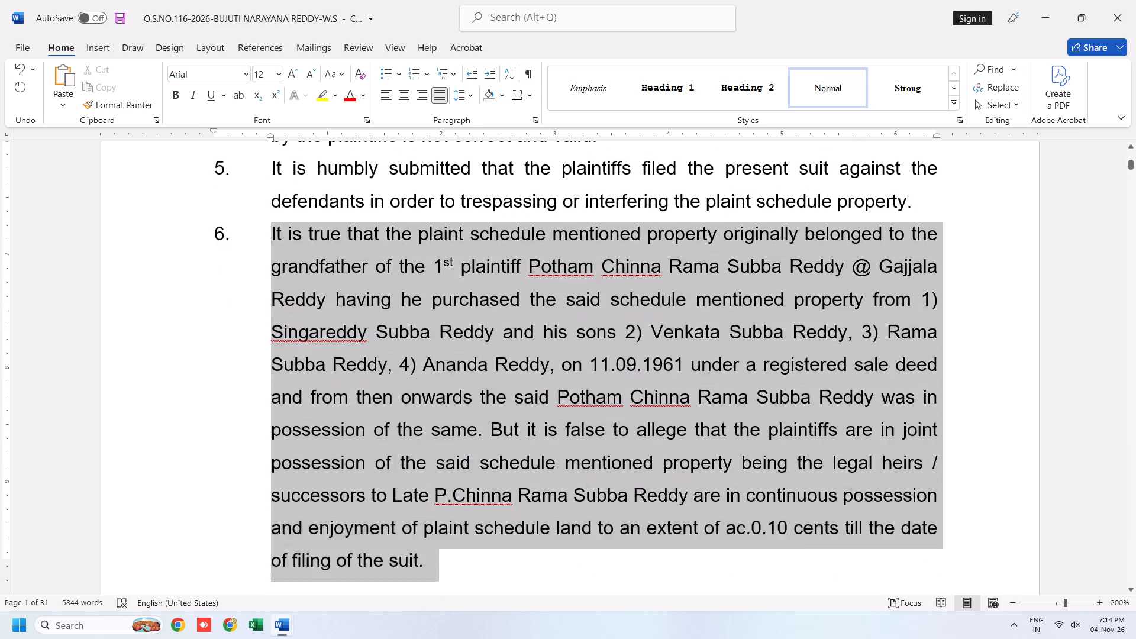
{"action": "left_click_drag", "start_coordinate": [608, 638], "coordinate": [618, 457]}
{"action": "scroll", "coordinate": [624, 446], "scroll_direction": "up", "scroll_amount": 3}
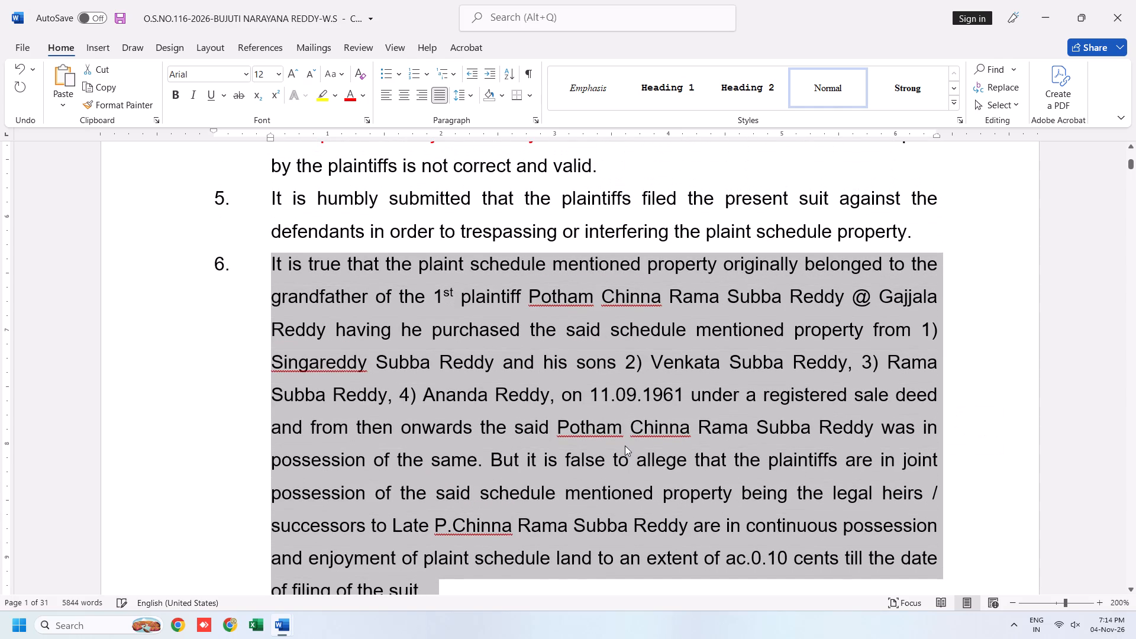
{"action": "type", "text": "It is submitted t"}
{"action": "key", "text": "j"}
{"action": "key", "text": "h"}
{"action": "type", "text": "at"}
{"action": "key", "text": "space"}
{"action": "key", "text": "BackSpace"}
{"action": "key", "text": "BackSpace"}
{"action": "key", "text": "BackSpace"}
{"action": "key", "text": "BackSpace"}
{"action": "key", "text": "BackSpace"}
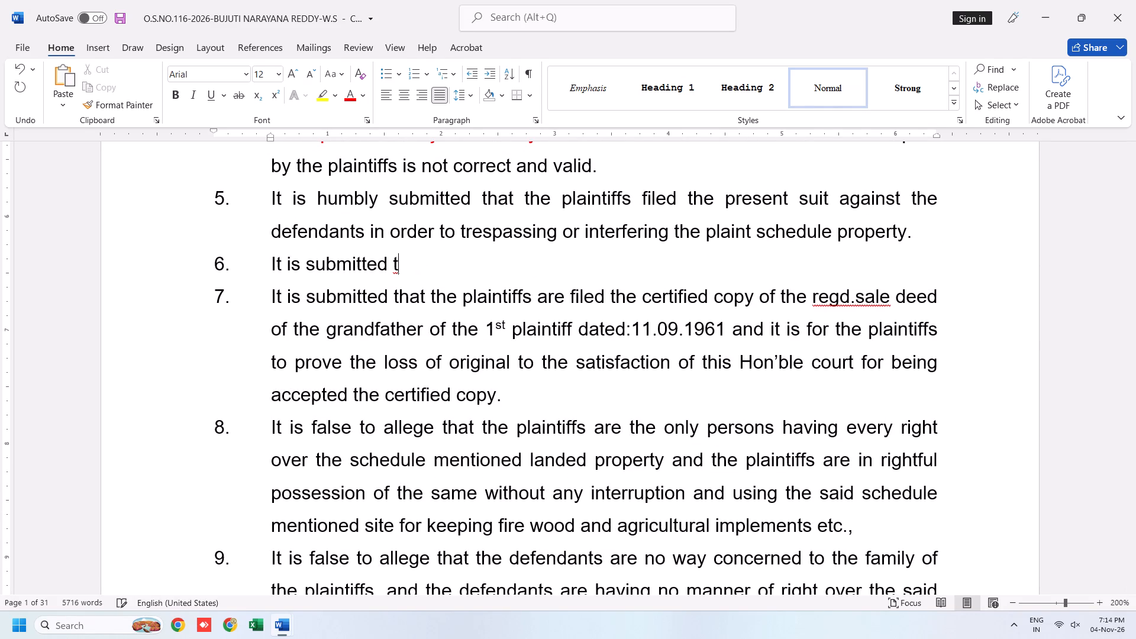
{"action": "type", "text": "jhat"}
{"action": "key", "text": "space"}
{"action": "key", "text": "BackSpace"}
{"action": "key", "text": "BackSpace"}
{"action": "key", "text": "BackSpace"}
{"action": "key", "text": "BackSpace"}
{"action": "key", "text": "BackSpace"}
{"action": "key", "text": "h"}
{"action": "key", "text": "a"}
{"action": "key", "text": "t"}
{"action": "key", "text": "space"}
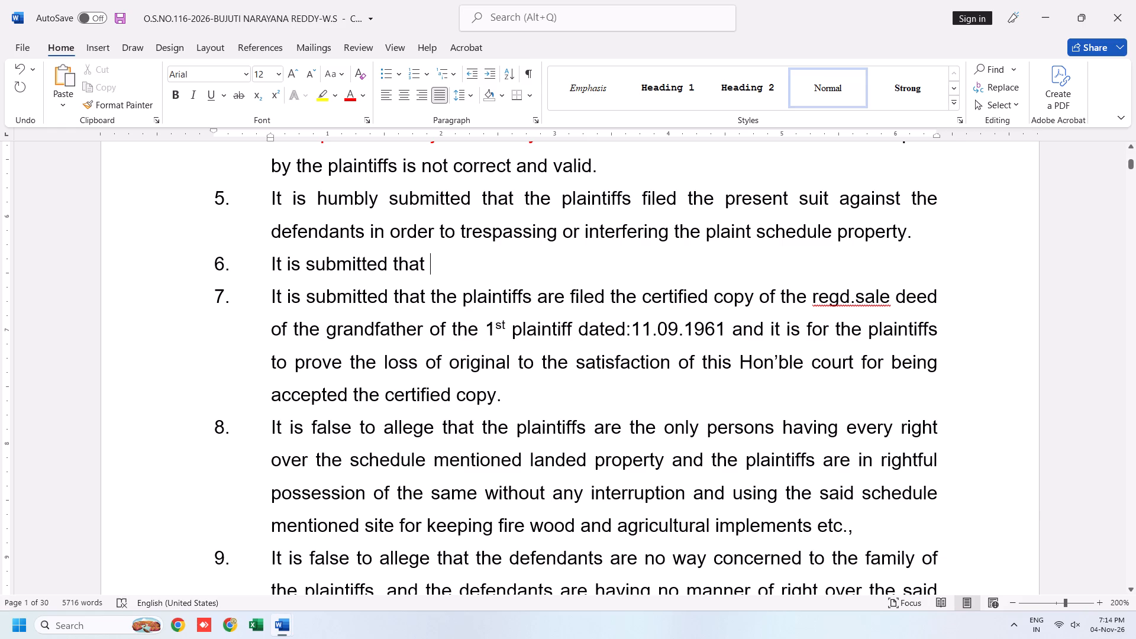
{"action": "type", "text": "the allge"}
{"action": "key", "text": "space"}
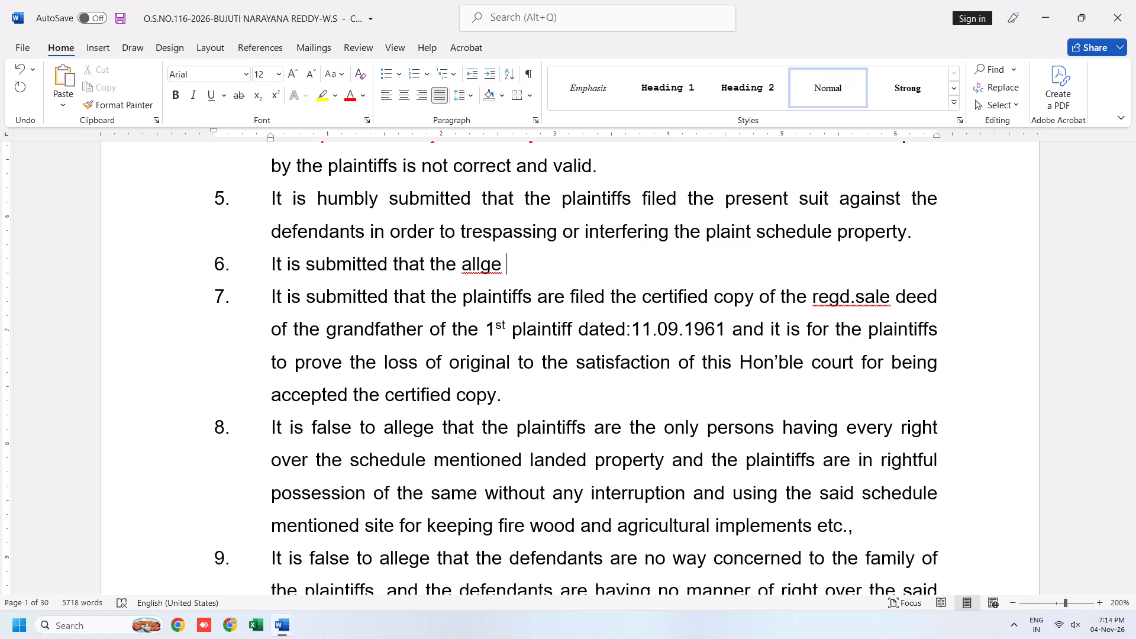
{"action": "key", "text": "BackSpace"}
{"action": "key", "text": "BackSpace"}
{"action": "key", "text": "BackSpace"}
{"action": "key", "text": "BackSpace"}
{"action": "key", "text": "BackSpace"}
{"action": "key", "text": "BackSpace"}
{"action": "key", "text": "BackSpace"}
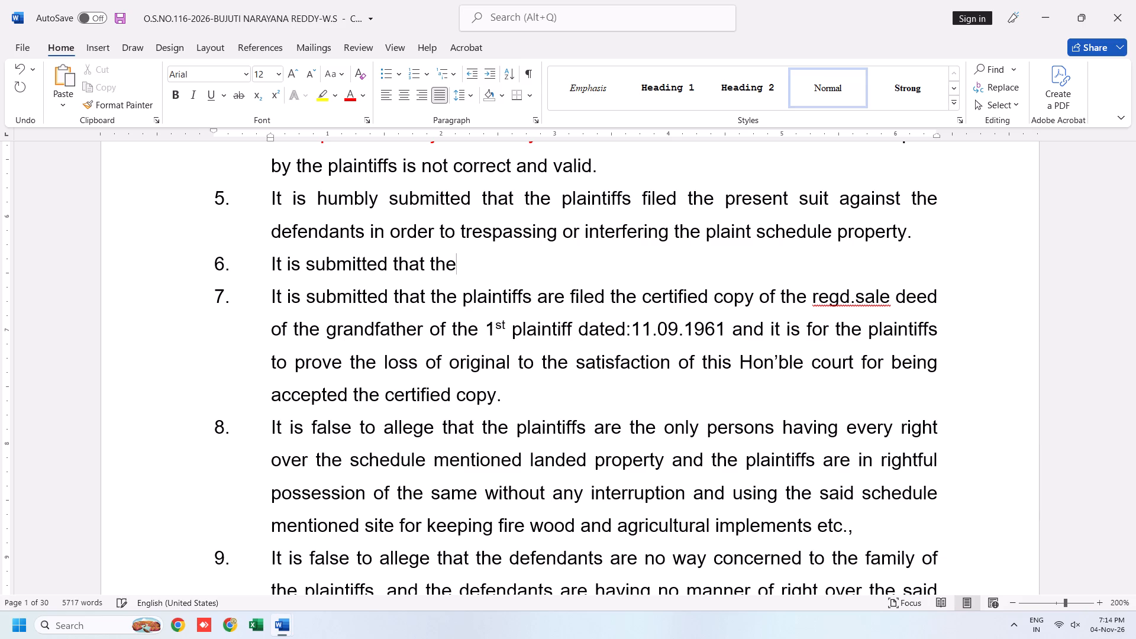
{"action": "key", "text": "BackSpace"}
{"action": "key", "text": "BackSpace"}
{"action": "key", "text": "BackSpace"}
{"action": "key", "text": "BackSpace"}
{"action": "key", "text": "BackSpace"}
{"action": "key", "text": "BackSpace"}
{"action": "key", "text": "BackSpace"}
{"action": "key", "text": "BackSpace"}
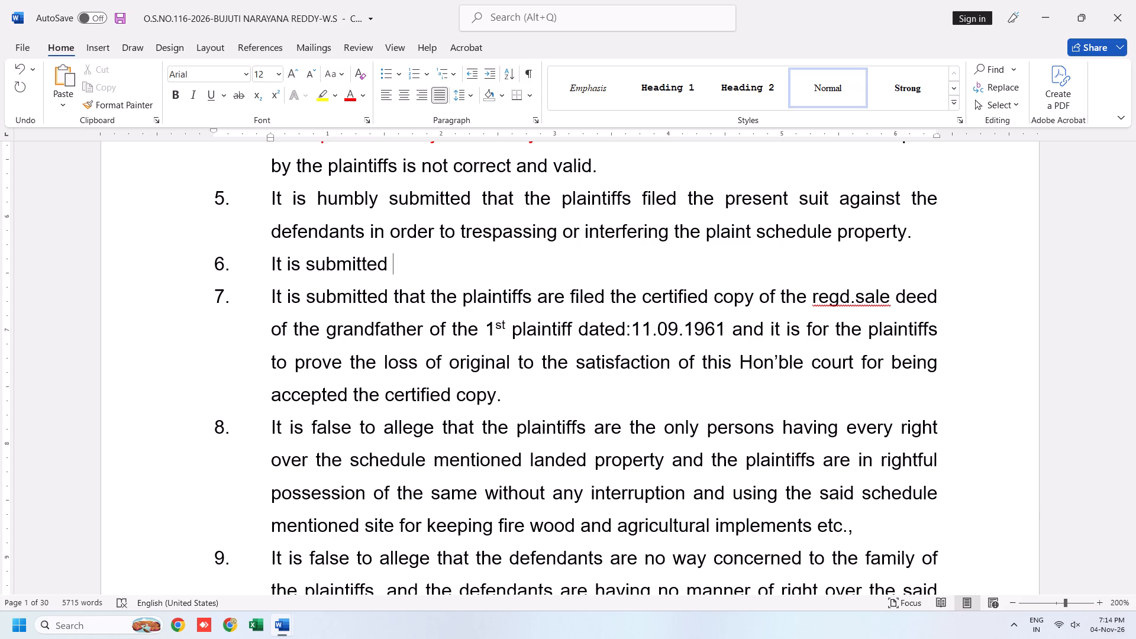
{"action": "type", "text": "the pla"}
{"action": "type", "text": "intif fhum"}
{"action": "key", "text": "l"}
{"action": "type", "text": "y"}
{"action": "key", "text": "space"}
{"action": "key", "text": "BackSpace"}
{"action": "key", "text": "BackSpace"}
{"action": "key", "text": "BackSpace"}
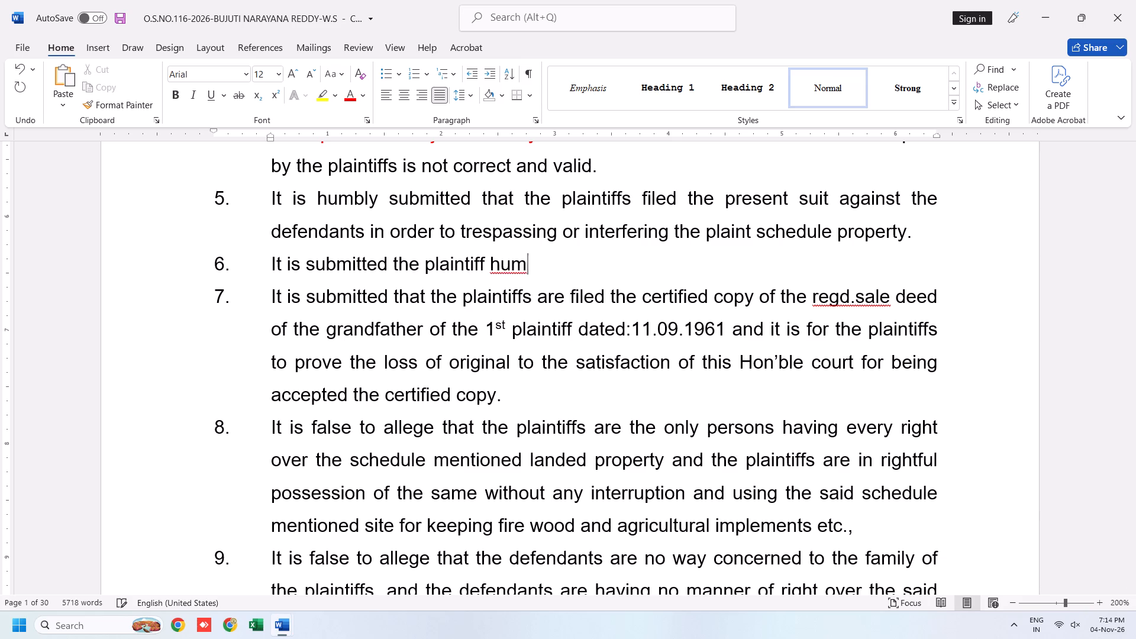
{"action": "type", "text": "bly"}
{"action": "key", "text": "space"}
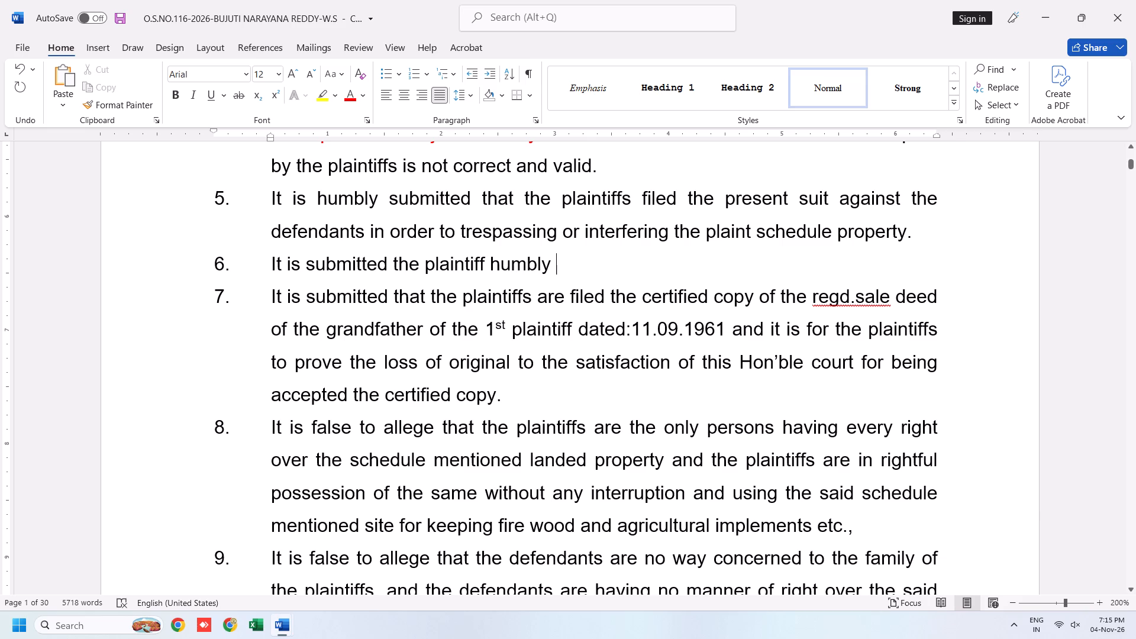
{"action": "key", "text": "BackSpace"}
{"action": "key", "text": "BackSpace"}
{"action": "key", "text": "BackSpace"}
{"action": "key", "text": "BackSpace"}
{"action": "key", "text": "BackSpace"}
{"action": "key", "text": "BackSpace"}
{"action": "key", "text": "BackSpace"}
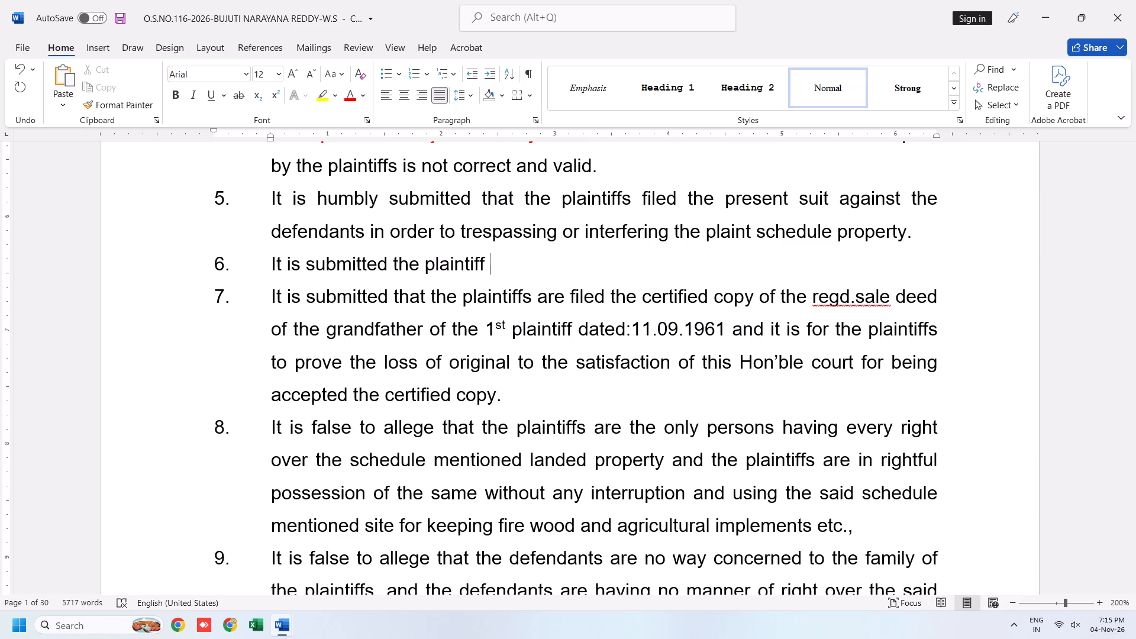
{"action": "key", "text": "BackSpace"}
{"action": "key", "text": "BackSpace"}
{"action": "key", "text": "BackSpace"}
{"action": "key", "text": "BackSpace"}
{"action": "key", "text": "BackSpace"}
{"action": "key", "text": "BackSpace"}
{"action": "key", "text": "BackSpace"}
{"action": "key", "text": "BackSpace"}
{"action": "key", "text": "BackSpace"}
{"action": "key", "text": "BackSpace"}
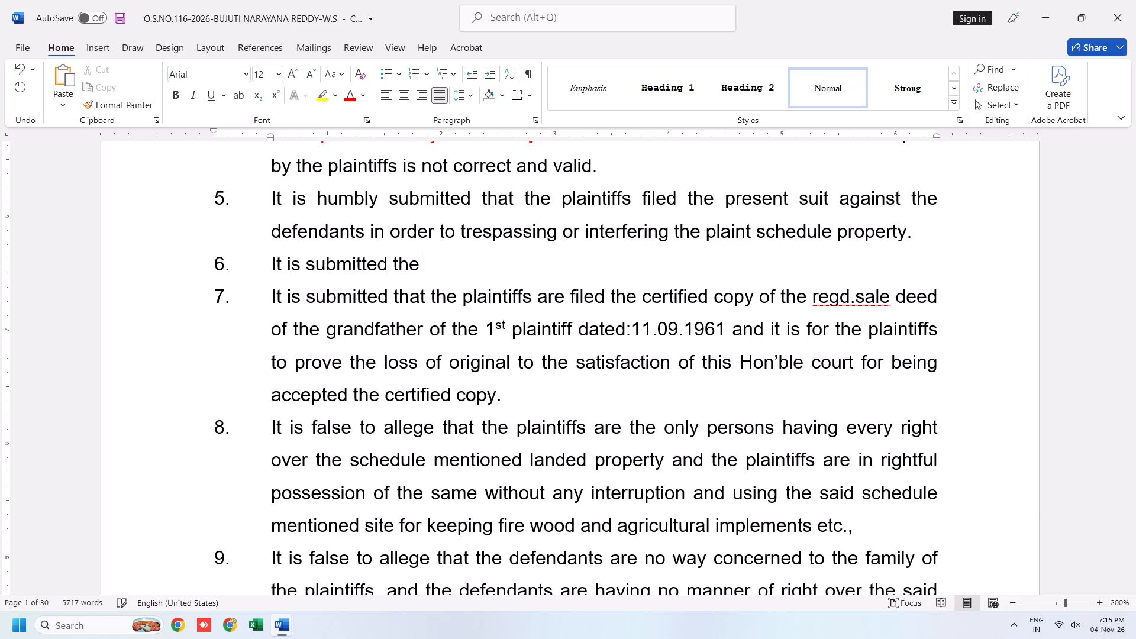
Continue the new paragraph 6 so that it reads "It is submitted that the".
{"action": "key", "text": "BackSpace"}
{"action": "key", "text": "BackSpace"}
{"action": "type", "text": "at the"}
{"action": "key", "text": "space"}
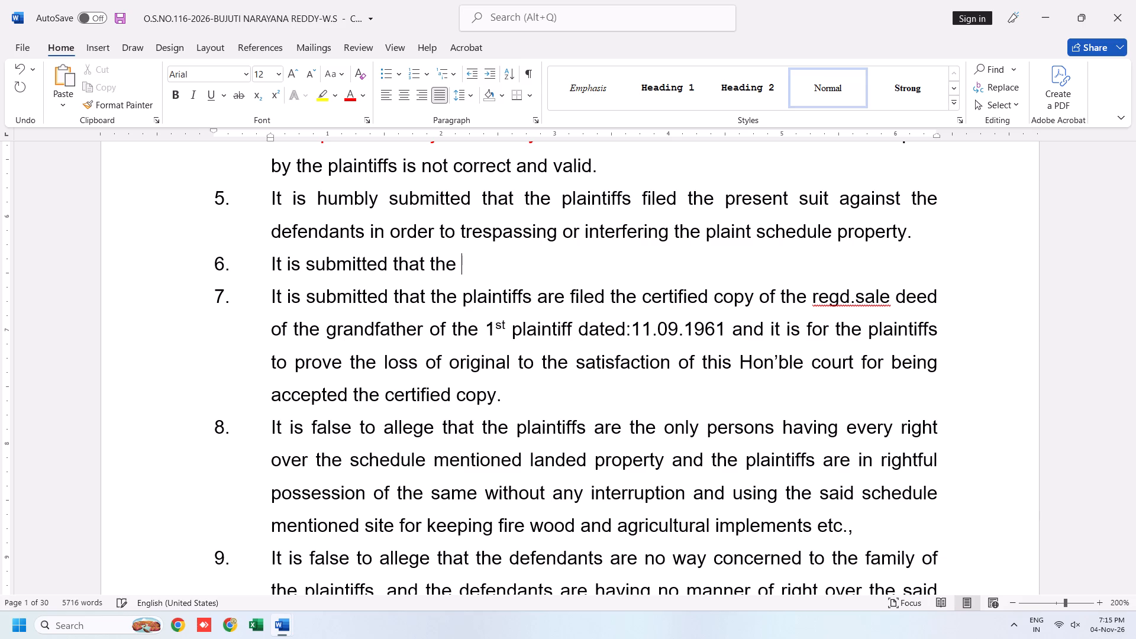
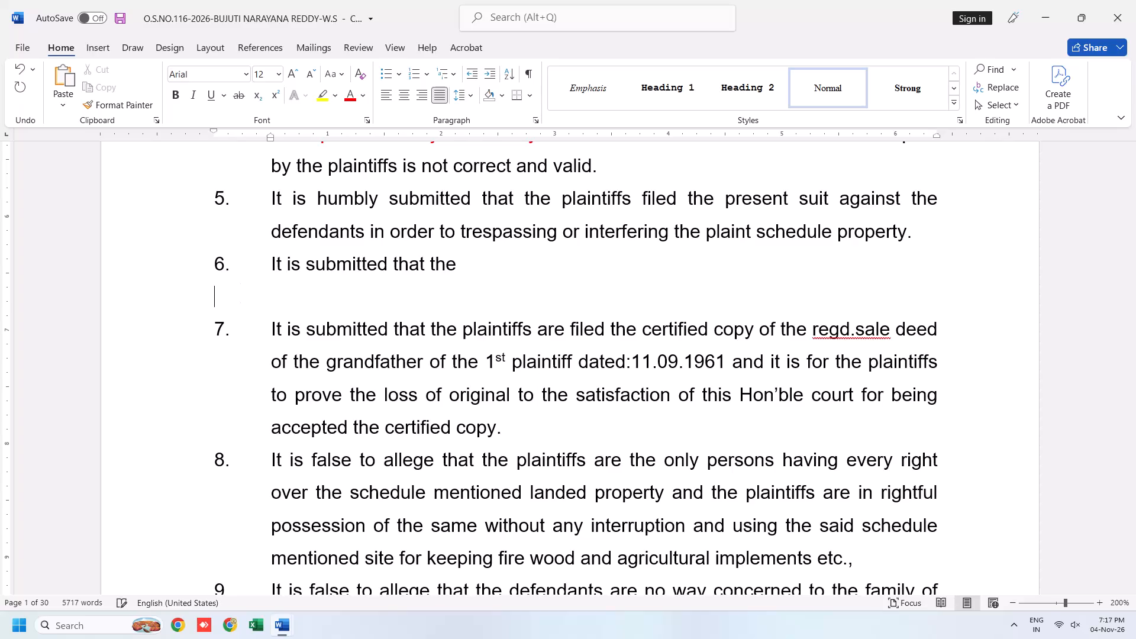
Continue the unfinished sentence in paragraph 6 with "Item No.1 & 2" after "It is submitted that the".
{"action": "key", "text": "Up"}
{"action": "key", "text": "End"}
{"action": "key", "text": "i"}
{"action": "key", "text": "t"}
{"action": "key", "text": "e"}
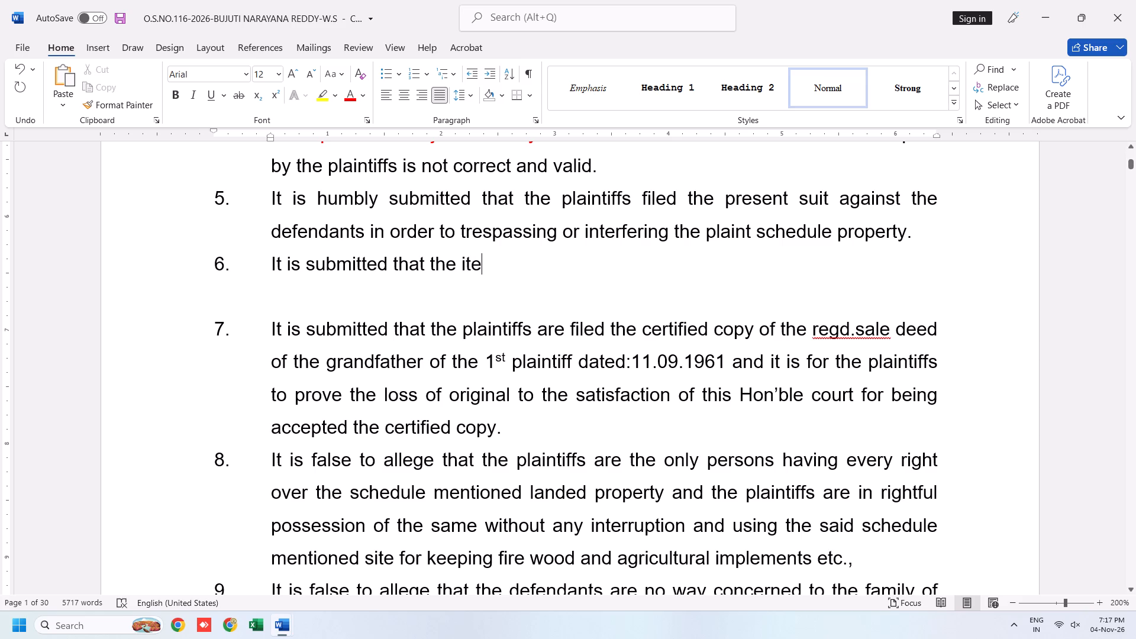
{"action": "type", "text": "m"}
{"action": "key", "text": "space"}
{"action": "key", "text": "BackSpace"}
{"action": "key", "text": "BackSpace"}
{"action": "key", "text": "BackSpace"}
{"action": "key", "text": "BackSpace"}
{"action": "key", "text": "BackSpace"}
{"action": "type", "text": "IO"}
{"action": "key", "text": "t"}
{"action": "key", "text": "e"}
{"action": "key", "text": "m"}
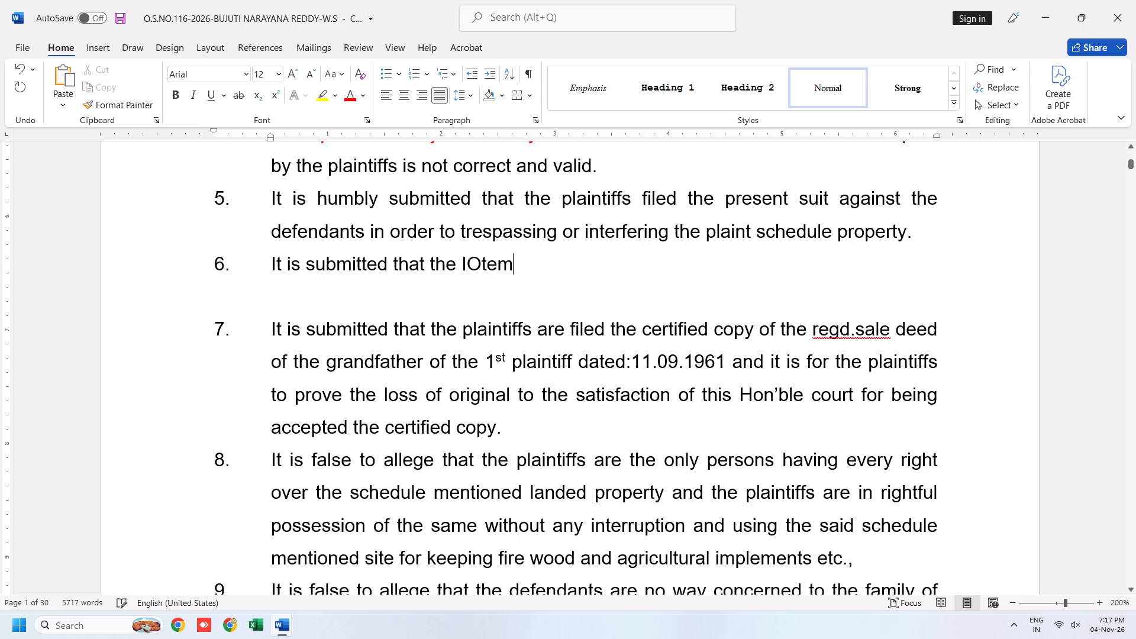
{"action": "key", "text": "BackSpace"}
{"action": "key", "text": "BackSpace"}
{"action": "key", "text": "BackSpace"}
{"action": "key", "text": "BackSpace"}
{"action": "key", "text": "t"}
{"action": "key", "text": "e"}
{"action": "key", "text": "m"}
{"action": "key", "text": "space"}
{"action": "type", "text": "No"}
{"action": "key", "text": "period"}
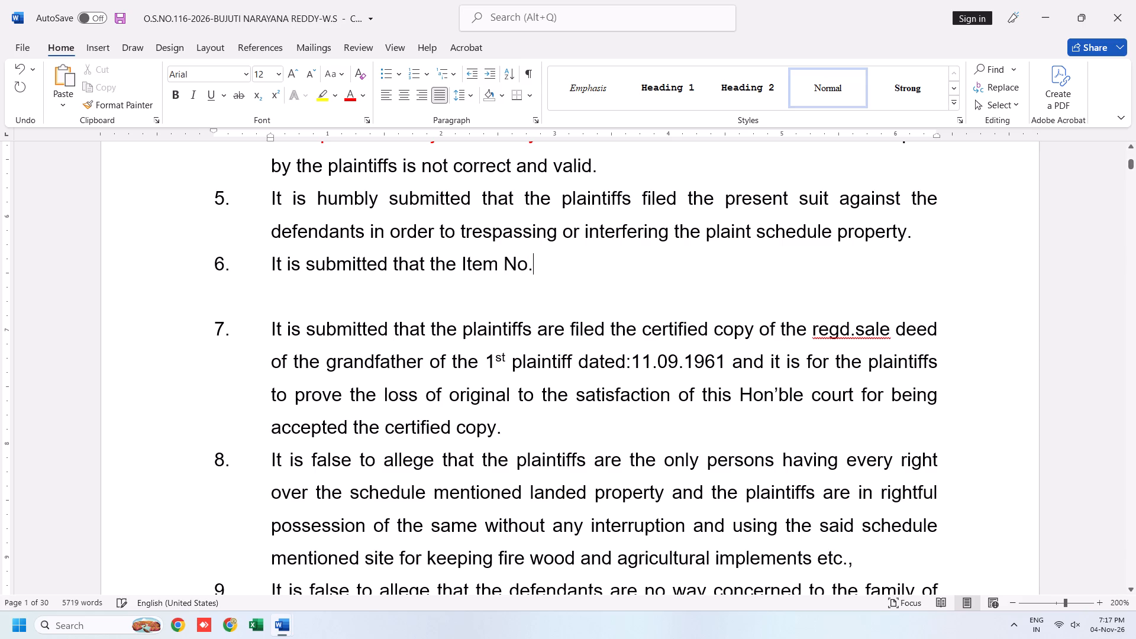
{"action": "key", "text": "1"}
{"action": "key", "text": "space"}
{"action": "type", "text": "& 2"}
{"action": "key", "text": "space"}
Extend the paragraph 6 sentence with "of the plaint schedule property".
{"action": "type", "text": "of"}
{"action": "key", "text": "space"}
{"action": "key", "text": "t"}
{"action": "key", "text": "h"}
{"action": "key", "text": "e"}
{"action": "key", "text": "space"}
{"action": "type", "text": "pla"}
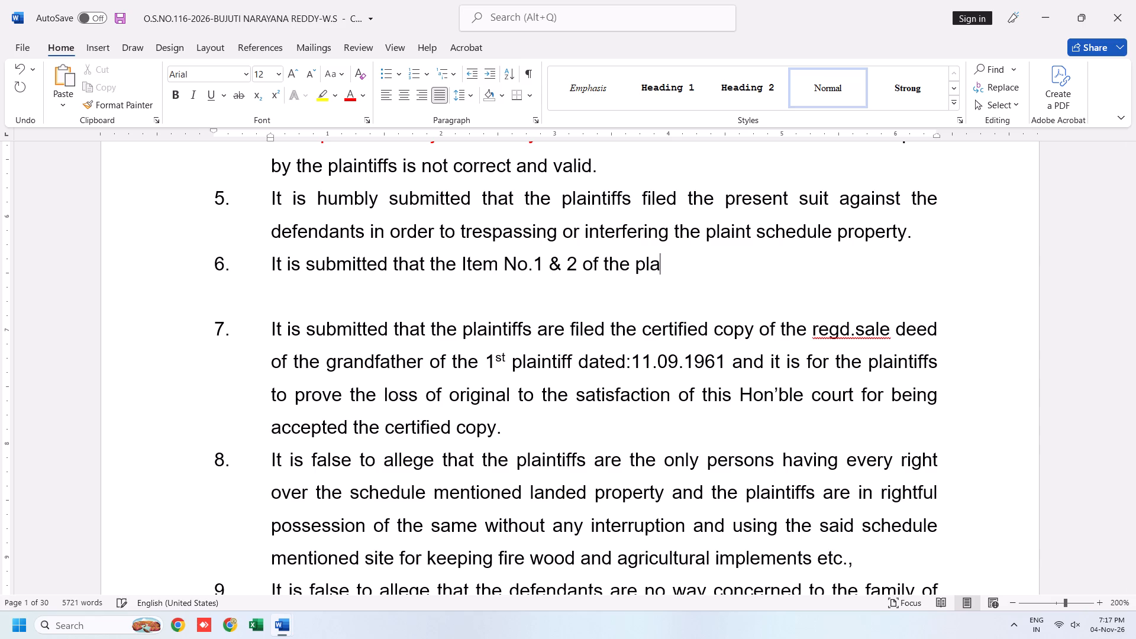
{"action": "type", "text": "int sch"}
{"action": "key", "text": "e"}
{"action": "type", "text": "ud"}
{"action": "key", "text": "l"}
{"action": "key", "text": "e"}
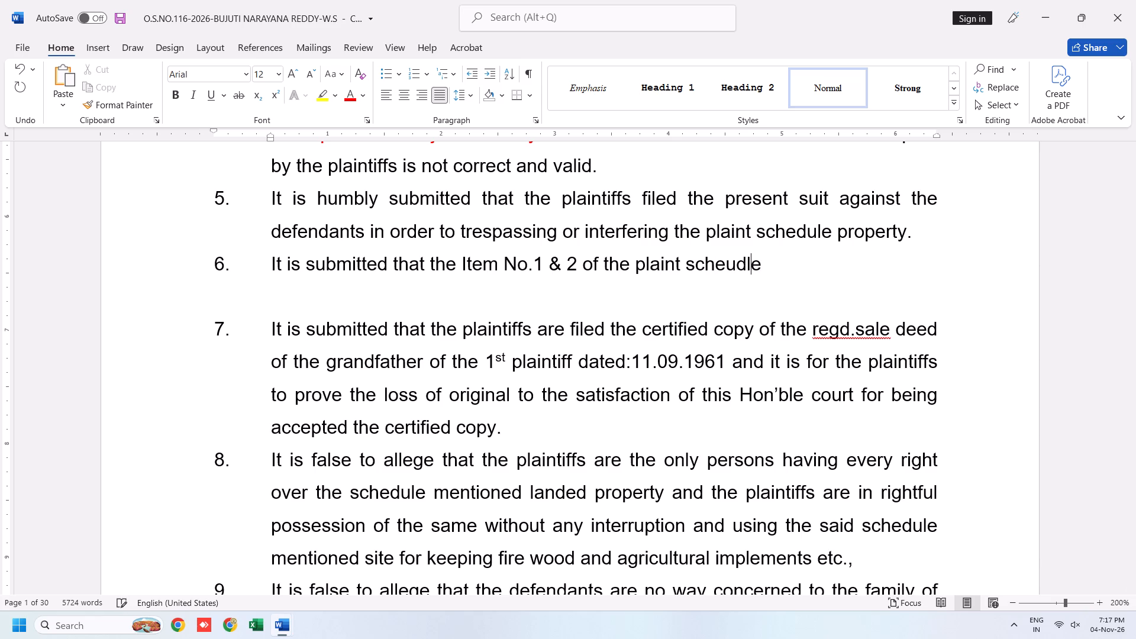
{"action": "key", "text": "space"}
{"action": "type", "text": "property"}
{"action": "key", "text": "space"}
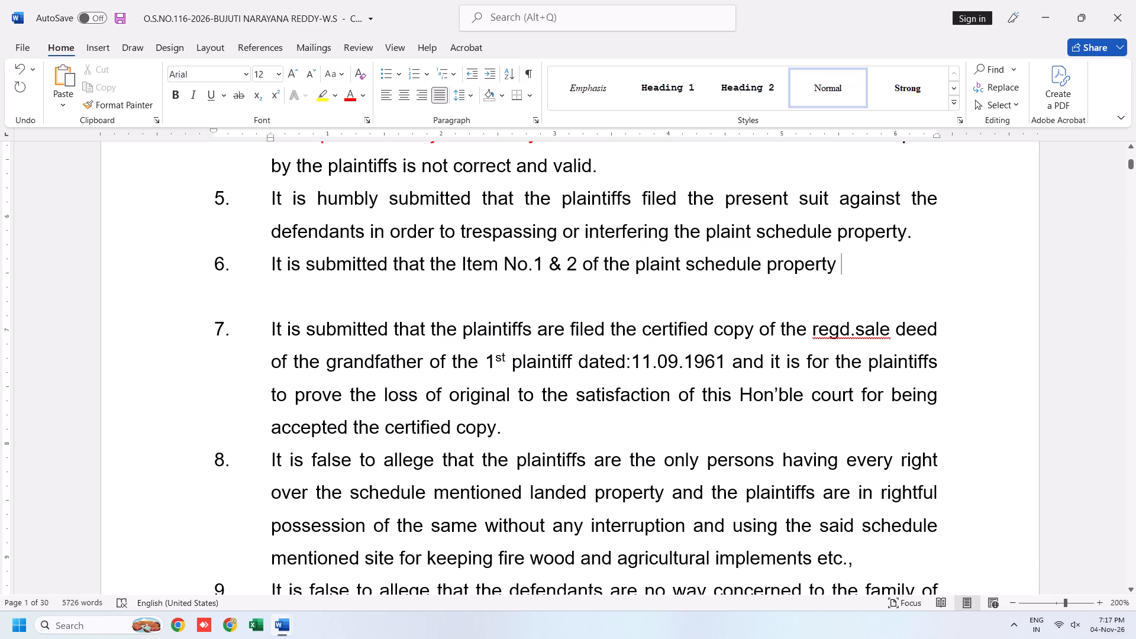
Add the words "originally belonged to" to the paragraph 6 sentence.
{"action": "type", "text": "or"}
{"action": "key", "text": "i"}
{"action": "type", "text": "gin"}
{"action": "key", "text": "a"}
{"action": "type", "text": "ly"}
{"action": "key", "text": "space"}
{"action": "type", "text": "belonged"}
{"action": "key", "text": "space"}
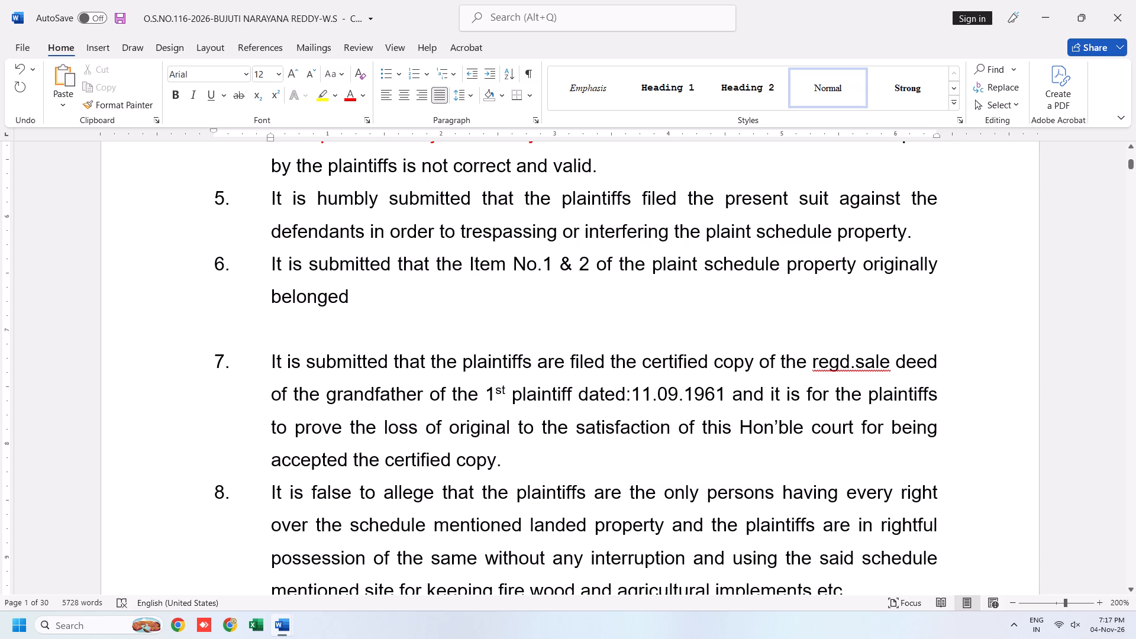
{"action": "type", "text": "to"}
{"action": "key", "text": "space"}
Enter the original owner's full name after "originally belonged to" in paragraph 6.
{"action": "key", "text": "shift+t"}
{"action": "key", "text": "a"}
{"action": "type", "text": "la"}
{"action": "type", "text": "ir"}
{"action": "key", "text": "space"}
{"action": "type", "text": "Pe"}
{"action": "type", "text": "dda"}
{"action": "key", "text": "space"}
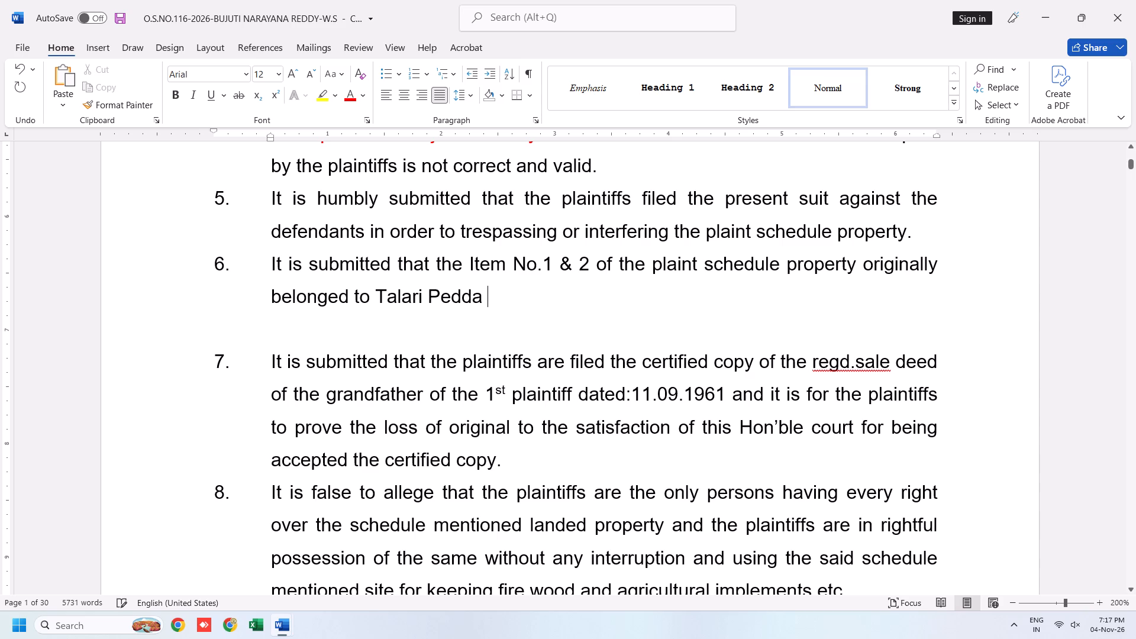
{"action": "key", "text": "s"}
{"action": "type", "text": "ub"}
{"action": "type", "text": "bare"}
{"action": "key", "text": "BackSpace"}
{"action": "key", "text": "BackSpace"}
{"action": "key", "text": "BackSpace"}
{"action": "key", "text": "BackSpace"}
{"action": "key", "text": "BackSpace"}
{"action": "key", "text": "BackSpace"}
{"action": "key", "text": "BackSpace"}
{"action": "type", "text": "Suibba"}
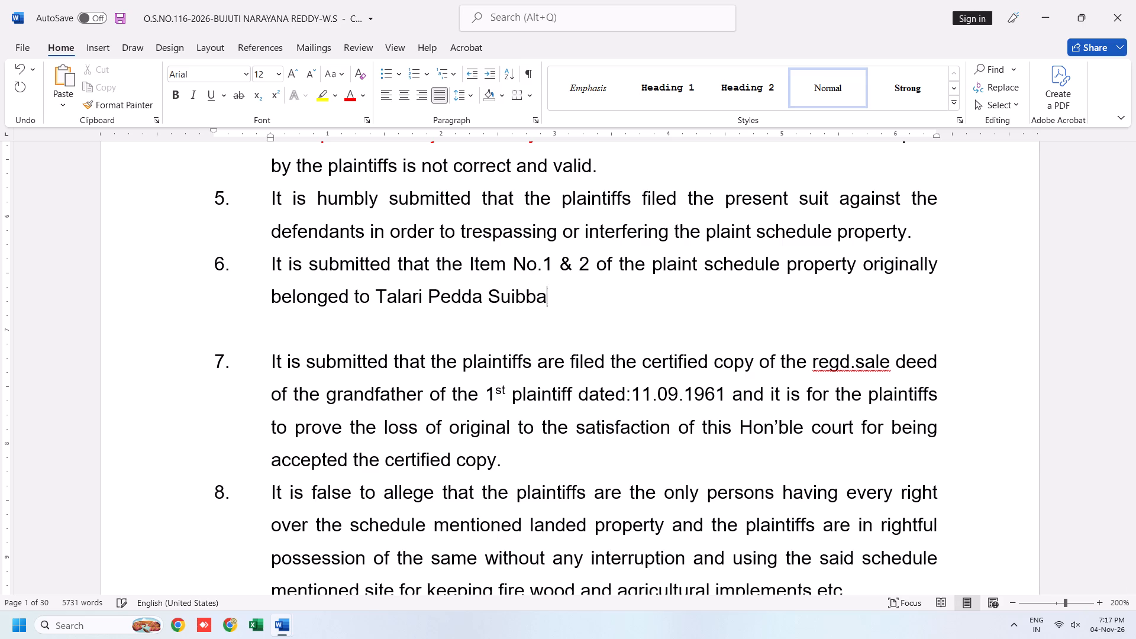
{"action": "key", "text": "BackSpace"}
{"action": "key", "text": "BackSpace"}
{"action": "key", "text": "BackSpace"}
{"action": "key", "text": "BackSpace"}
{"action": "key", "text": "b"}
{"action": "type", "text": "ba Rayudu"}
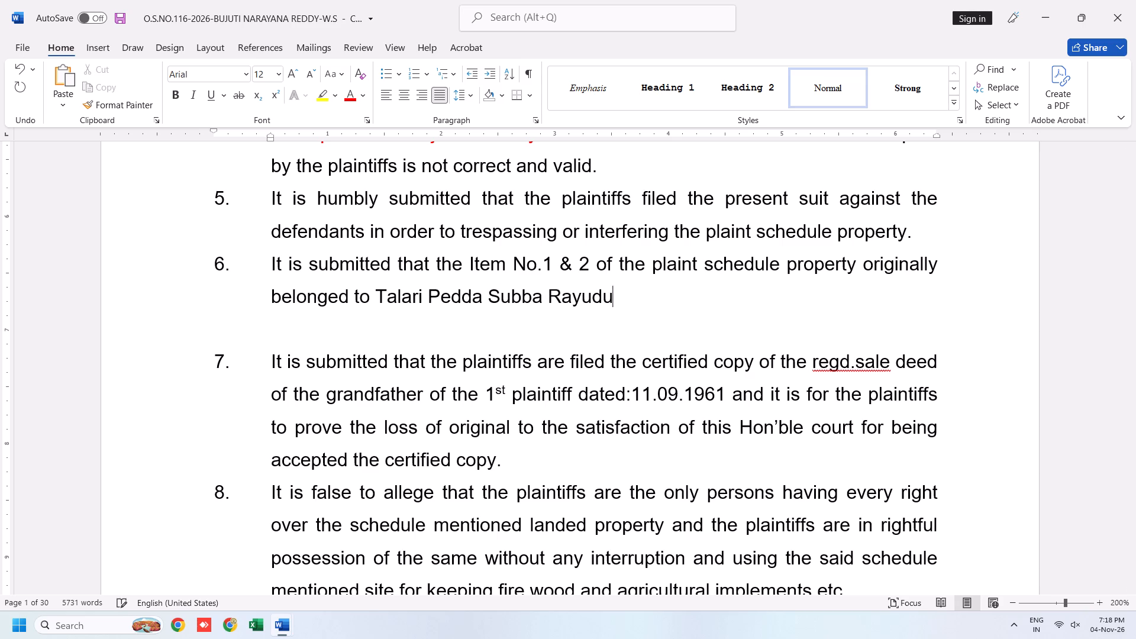
Add "son of" with the name of the original owner's father, followed by "of", in paragraph 6.
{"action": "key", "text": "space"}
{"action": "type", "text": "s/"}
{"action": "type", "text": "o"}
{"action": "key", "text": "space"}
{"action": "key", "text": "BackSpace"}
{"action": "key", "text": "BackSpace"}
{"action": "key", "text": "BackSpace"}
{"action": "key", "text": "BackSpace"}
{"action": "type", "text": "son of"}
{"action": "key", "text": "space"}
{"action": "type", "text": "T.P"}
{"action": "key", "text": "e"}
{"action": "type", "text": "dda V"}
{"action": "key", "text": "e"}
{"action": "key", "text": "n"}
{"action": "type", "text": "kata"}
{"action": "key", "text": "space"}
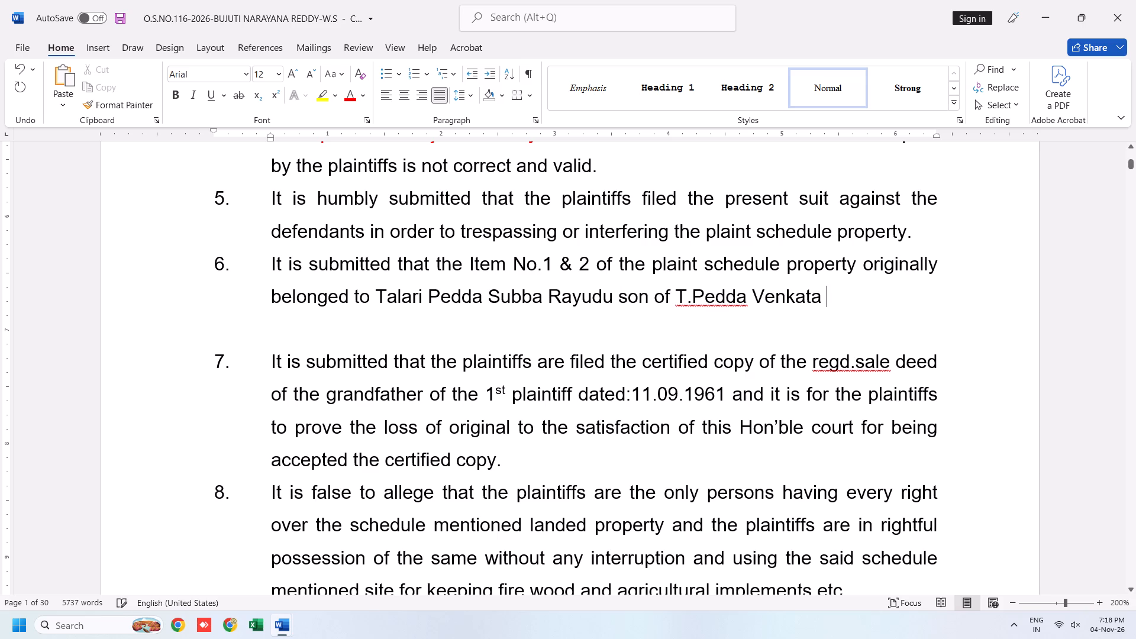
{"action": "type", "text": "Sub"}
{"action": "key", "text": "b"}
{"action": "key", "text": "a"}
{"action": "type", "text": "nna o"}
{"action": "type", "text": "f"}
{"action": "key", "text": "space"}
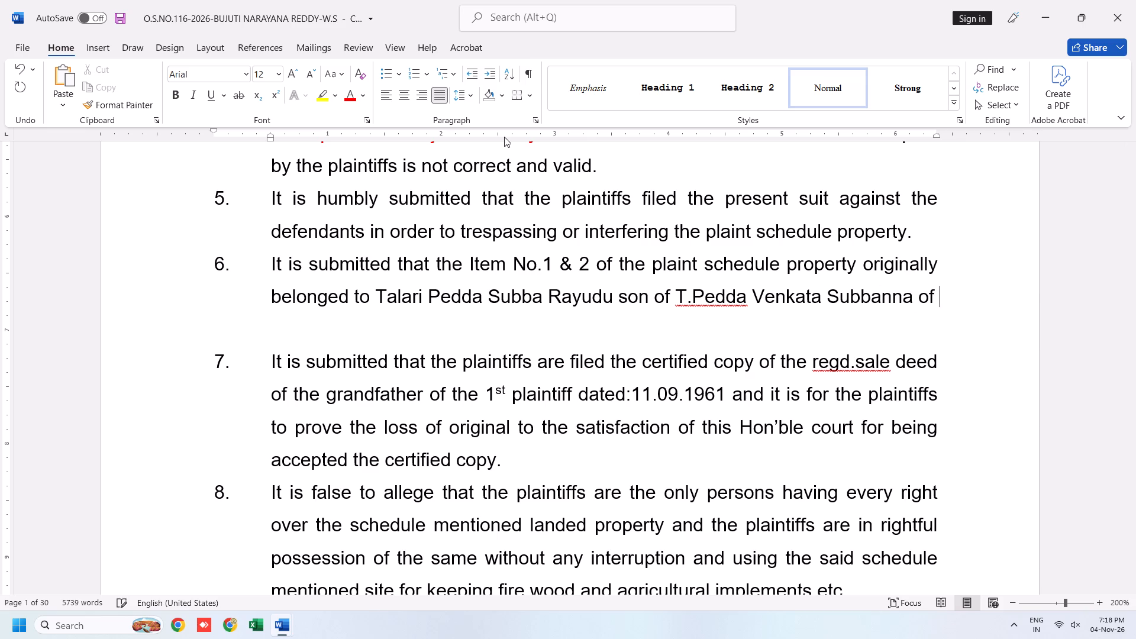
Complete the first sentence of paragraph 6 with the original owner's village, mandal and district, ending with a full stop.
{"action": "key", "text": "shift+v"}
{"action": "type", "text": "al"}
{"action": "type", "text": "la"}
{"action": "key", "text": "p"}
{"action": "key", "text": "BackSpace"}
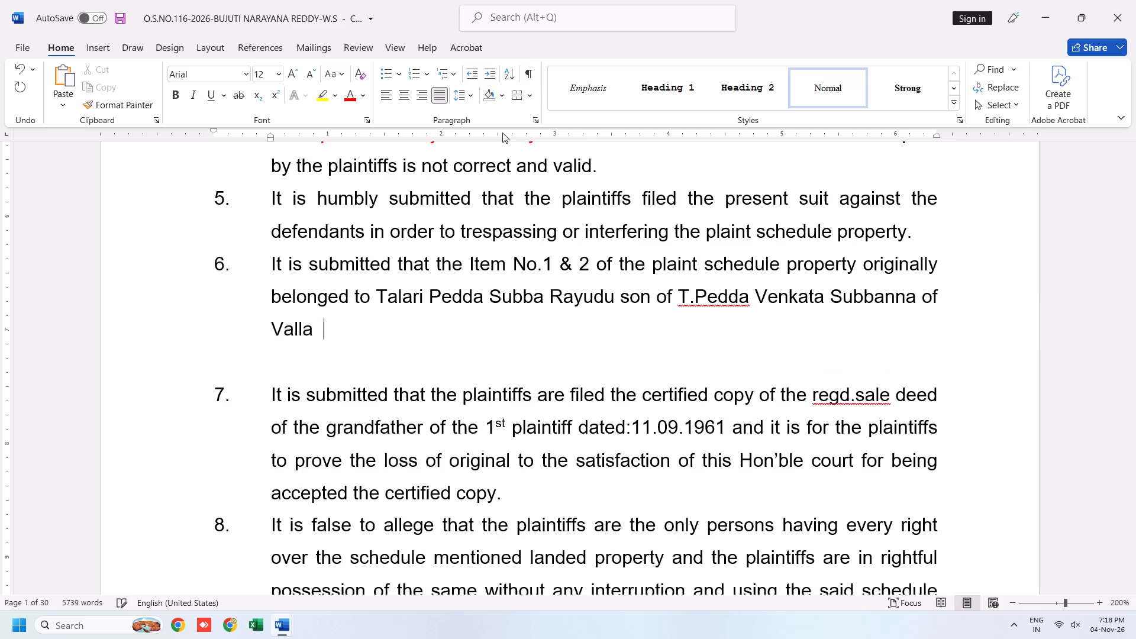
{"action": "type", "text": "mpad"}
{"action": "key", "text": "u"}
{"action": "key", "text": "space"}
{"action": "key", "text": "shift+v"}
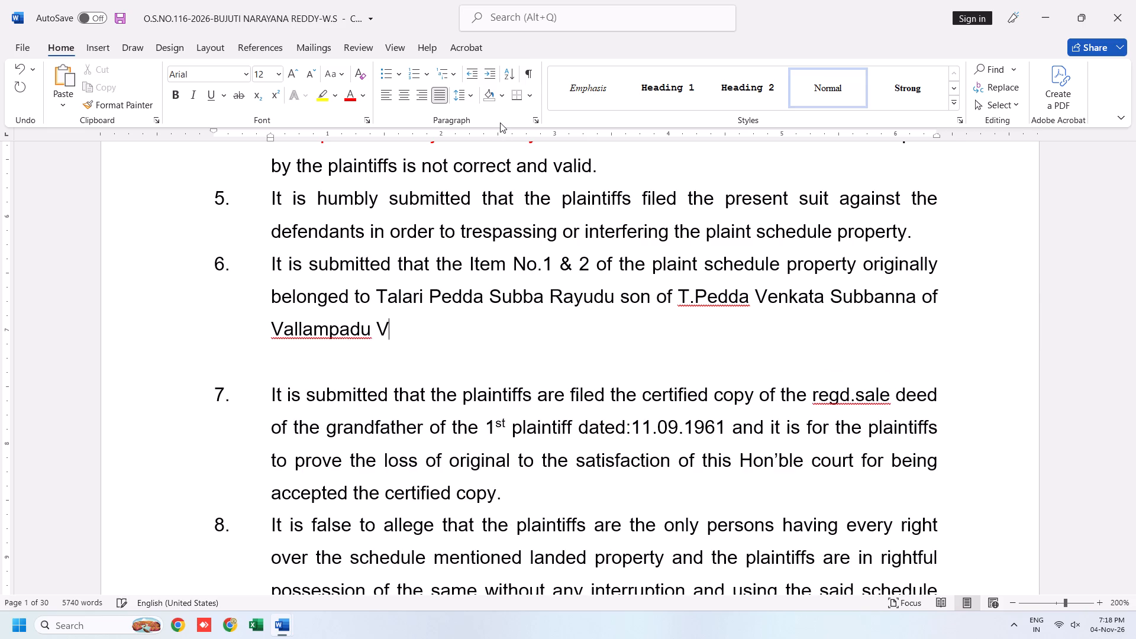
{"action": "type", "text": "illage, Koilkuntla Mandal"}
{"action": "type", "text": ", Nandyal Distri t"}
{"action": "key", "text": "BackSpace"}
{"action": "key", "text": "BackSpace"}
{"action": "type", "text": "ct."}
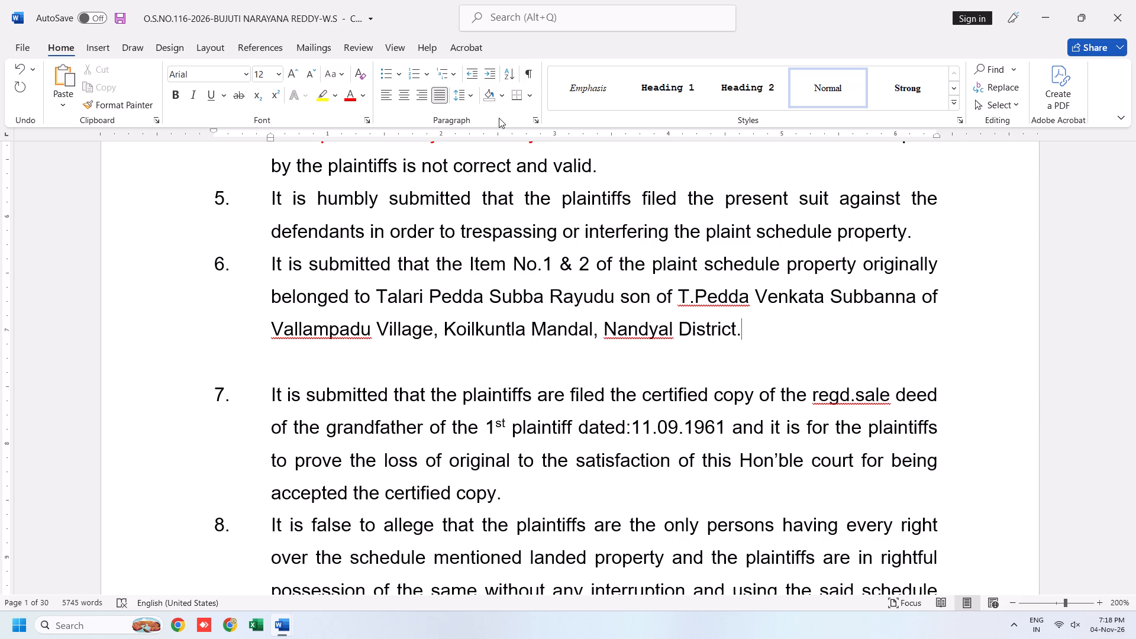
Begin a second sentence in paragraph 6 with "The above said" and the original owner's full name.
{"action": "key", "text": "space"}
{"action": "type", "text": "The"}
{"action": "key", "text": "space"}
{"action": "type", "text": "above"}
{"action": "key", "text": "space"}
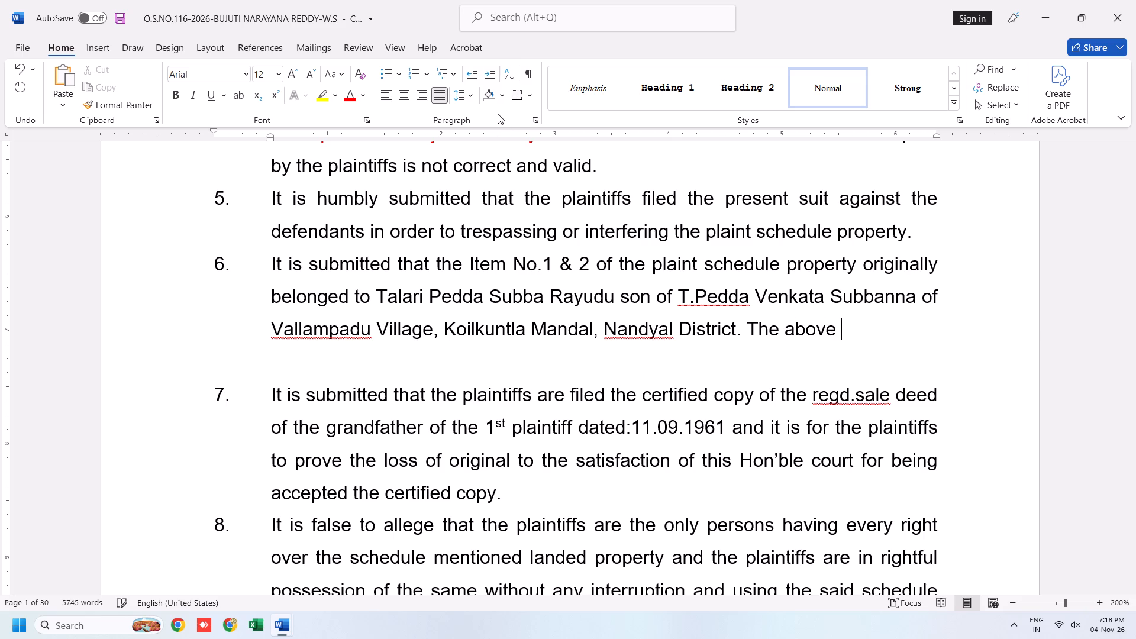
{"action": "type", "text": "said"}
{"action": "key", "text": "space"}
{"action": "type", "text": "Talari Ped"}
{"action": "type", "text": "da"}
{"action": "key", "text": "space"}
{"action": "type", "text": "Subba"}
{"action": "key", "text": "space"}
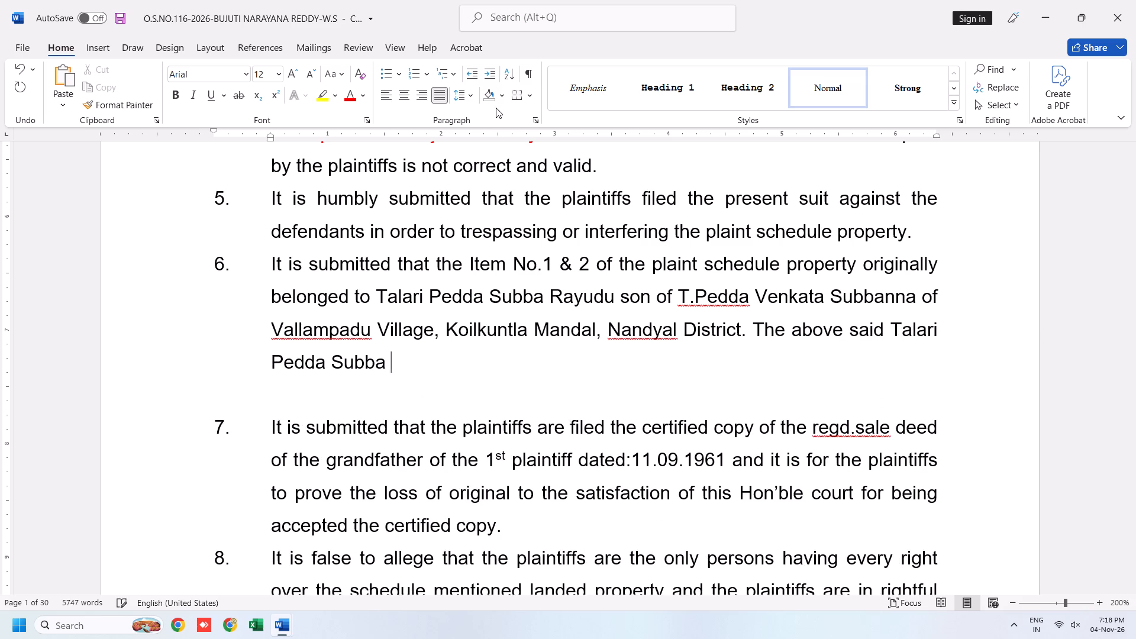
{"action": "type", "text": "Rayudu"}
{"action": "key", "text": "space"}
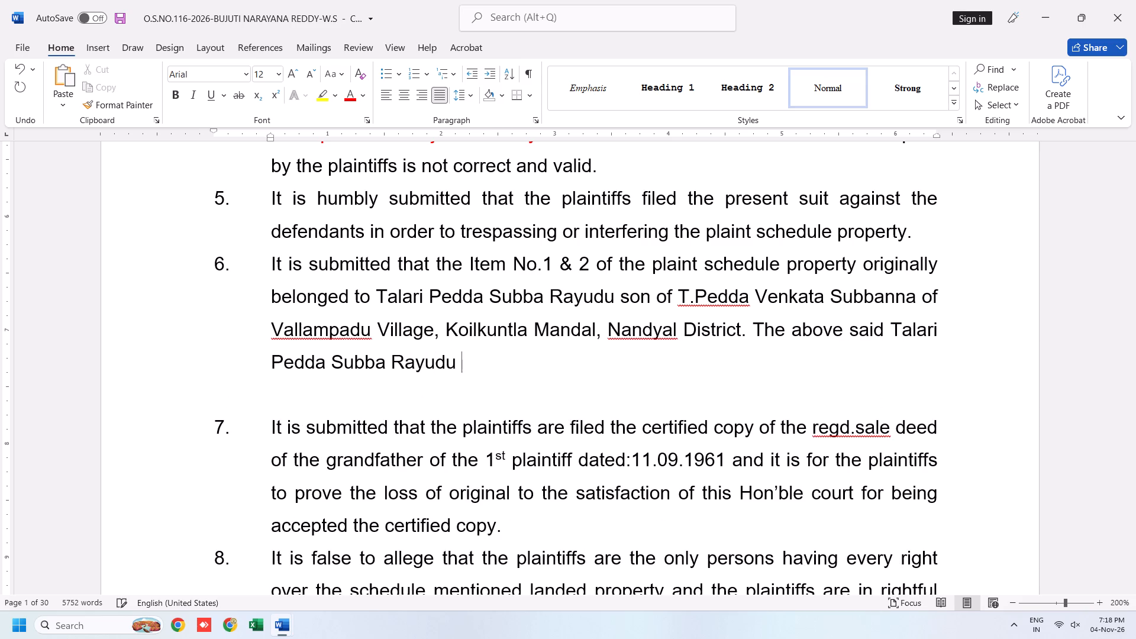
Continue the second sentence of paragraph 6 with "sold the Item Nos:1 & 2".
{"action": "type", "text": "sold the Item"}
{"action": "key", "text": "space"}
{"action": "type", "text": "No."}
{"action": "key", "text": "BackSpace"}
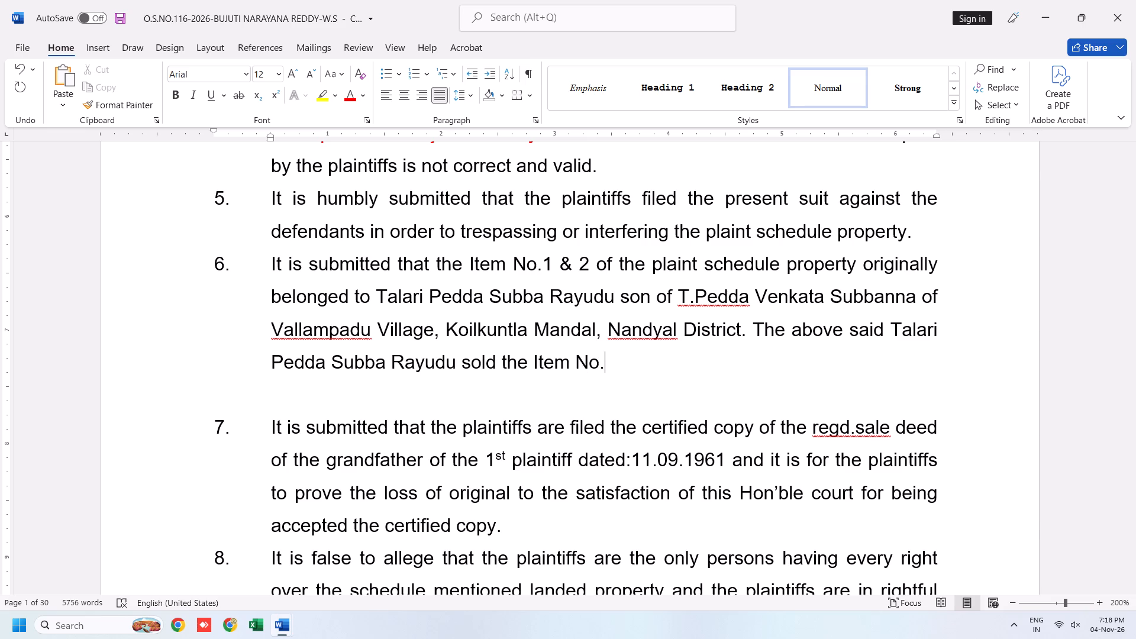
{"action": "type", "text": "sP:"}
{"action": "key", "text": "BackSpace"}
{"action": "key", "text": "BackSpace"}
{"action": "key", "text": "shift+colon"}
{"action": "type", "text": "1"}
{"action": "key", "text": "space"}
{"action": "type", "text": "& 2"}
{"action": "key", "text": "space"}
Continue the second sentence of paragraph 6 with "of the plaint schedule property".
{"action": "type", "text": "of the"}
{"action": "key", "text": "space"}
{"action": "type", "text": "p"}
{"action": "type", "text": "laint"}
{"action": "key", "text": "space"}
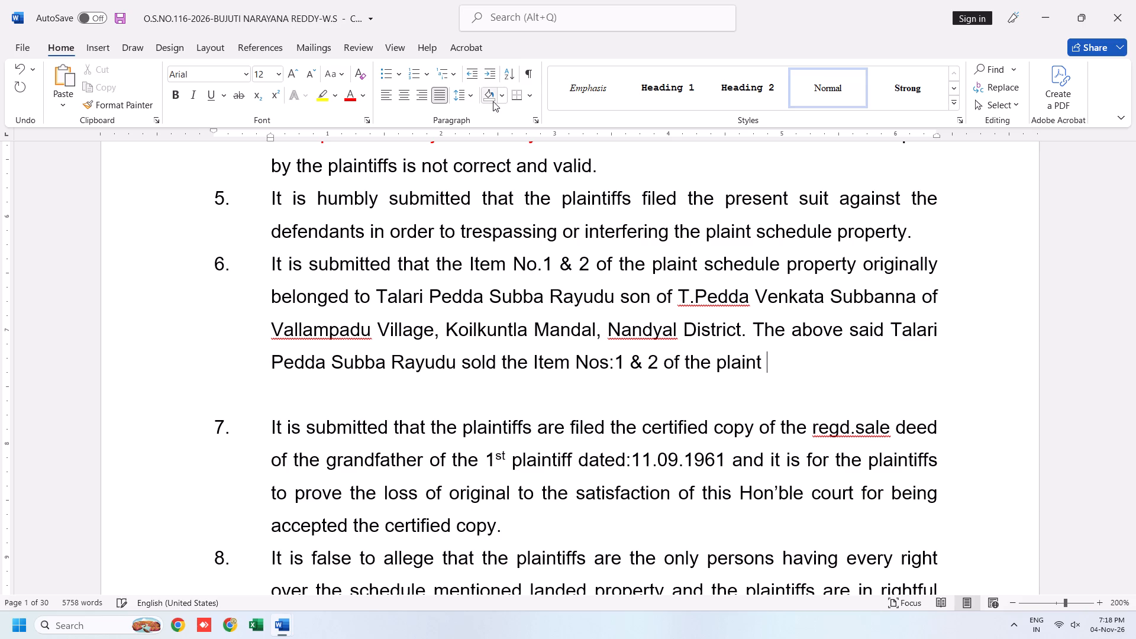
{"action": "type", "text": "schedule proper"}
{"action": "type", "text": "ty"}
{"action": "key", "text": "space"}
Add "to the plaintiff herein under" to the sale sentence in paragraph 6.
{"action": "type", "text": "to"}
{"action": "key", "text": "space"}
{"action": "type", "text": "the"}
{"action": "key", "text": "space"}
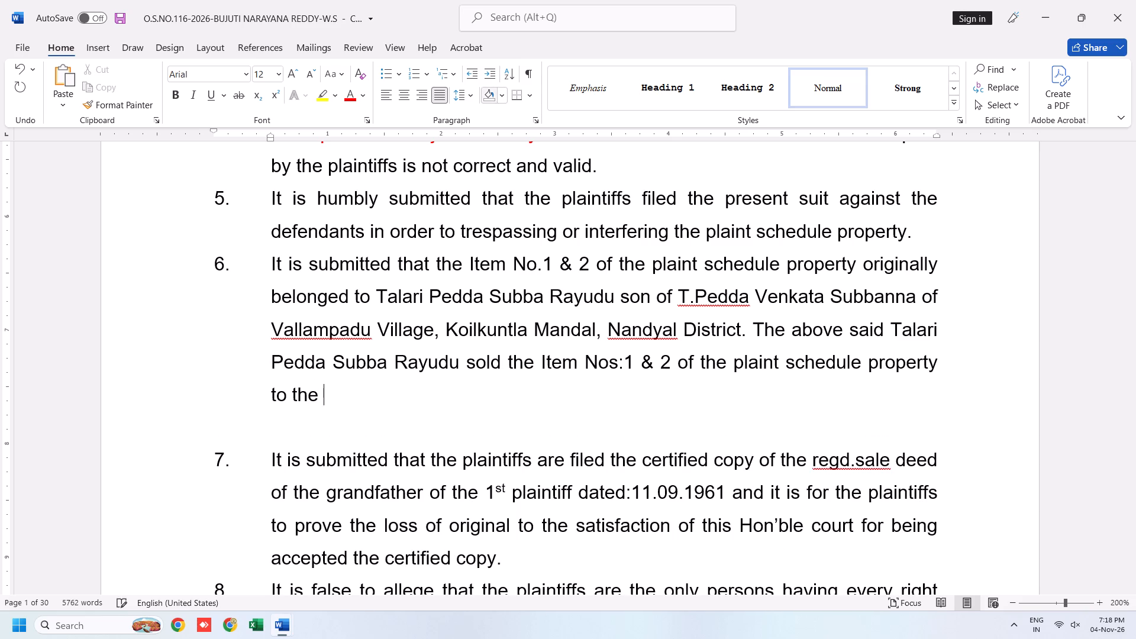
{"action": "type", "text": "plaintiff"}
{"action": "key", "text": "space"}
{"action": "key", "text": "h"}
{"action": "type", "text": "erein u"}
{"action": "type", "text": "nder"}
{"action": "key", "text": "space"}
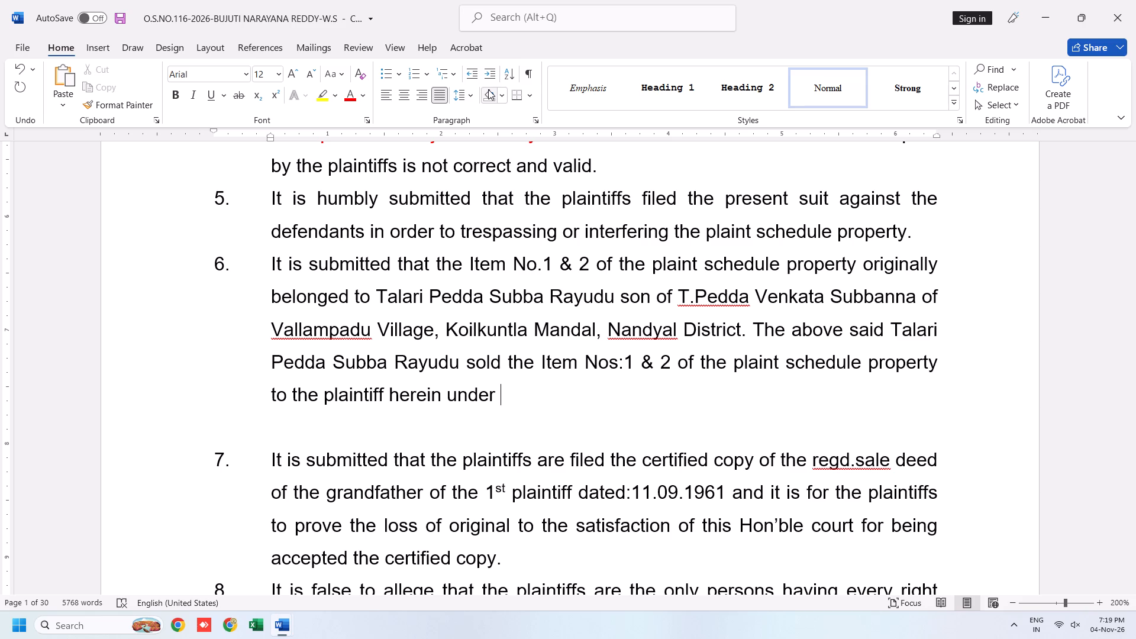
Add "a registered sale deed" to the sale sentence in paragraph 6, correcting the spelling of "registered".
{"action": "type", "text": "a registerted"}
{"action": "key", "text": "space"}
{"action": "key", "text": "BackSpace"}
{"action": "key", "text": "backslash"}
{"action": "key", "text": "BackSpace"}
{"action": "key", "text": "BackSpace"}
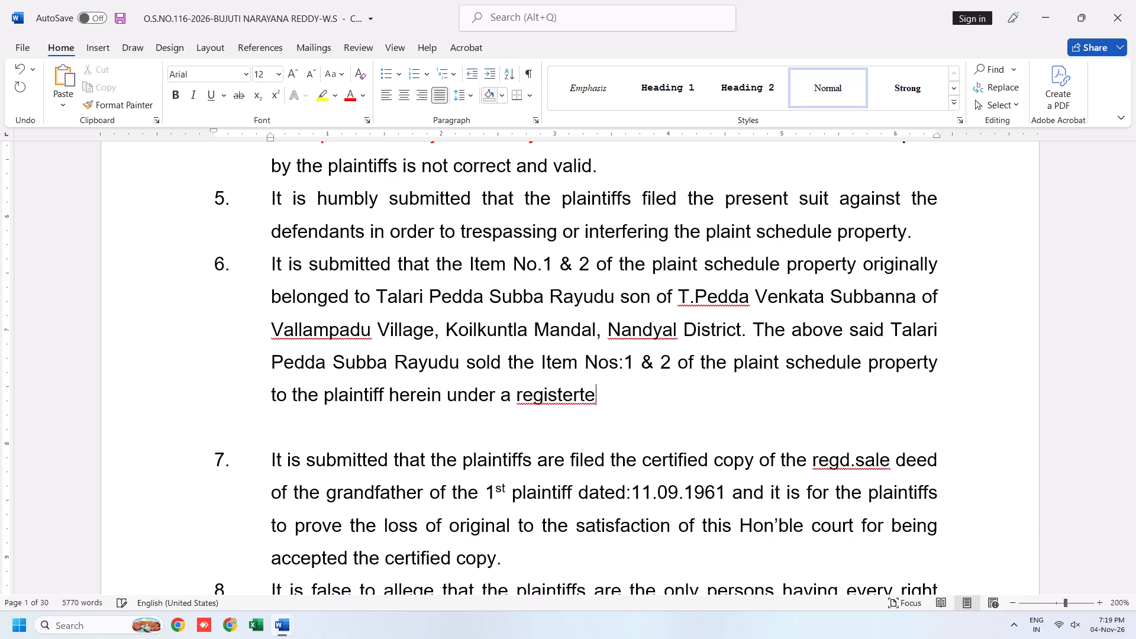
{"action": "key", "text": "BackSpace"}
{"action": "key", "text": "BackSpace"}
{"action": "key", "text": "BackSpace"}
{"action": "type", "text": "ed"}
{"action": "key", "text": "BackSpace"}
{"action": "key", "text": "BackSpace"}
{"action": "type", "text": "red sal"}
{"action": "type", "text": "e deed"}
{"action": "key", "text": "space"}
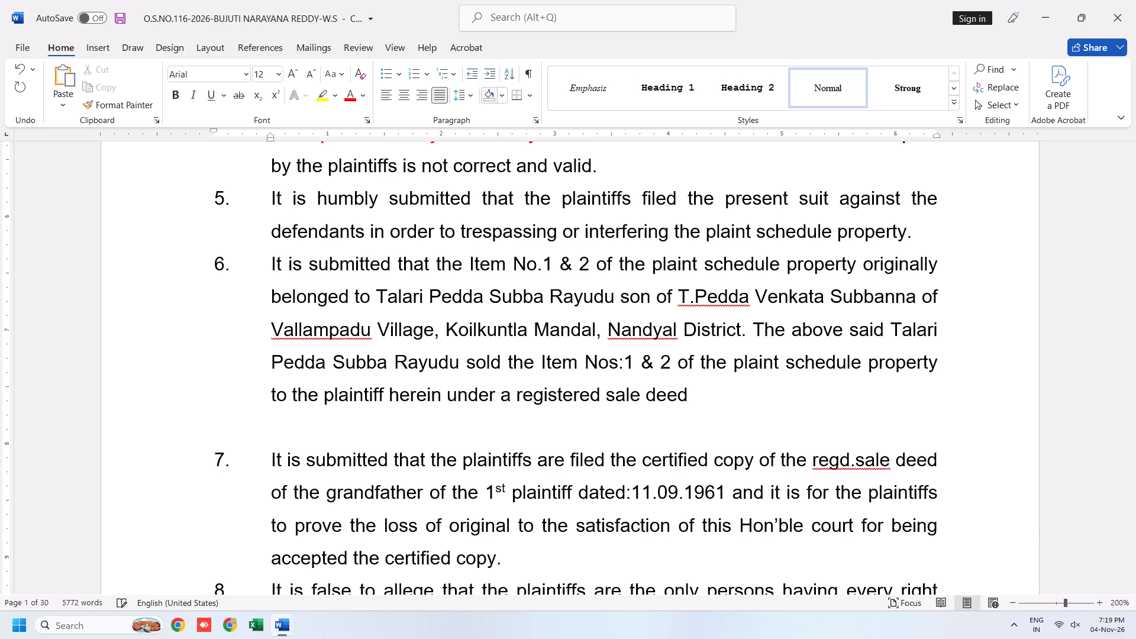
Add the sale deed's date to paragraph 6 as "dated:18.02.2016".
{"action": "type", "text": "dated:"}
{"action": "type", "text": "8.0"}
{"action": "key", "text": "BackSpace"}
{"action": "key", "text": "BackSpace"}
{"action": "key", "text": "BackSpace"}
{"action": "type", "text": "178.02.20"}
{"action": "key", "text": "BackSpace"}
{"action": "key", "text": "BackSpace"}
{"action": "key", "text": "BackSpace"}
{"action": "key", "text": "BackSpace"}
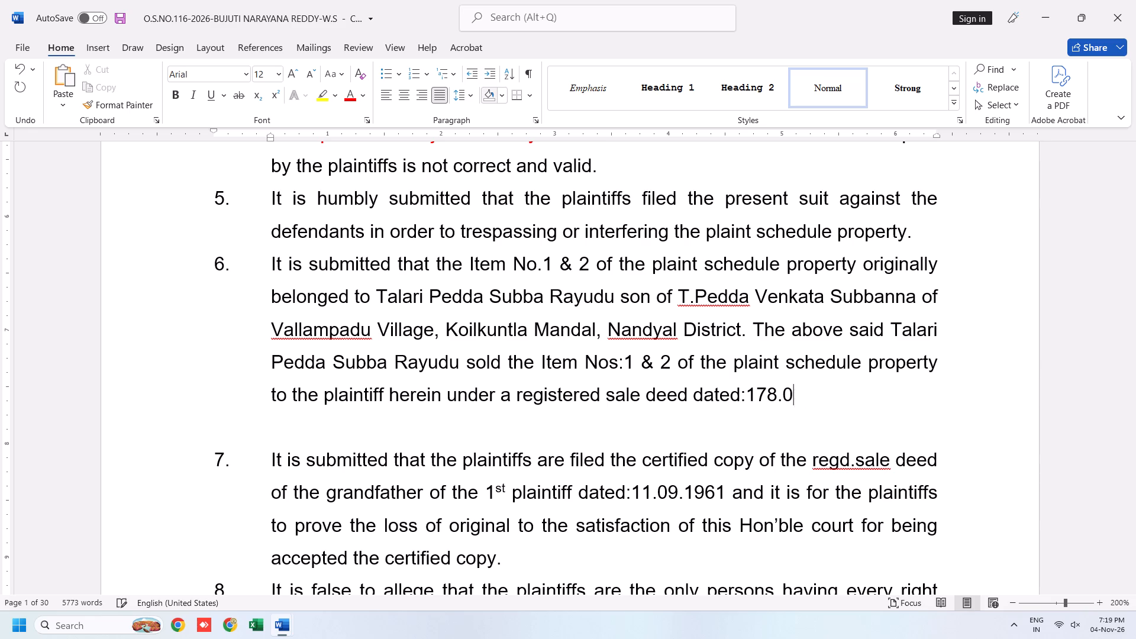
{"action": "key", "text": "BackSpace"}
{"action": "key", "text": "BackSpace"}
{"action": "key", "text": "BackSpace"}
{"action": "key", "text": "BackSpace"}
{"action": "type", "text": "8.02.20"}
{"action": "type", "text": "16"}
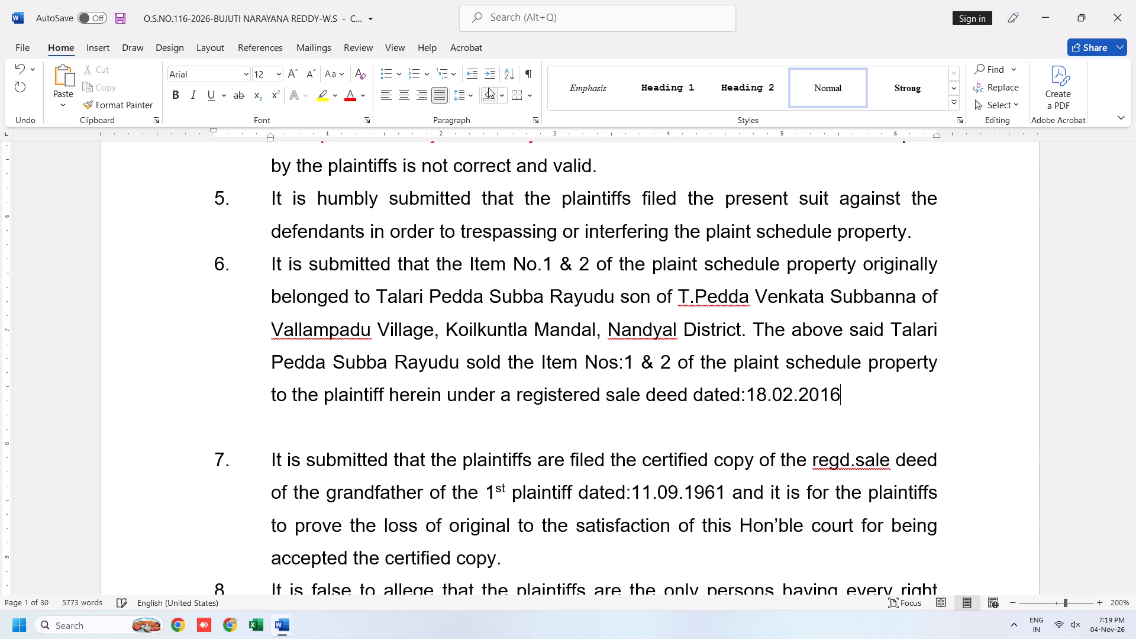
Continue the sale sentence in paragraph 6 with "bearing doc.no.328/2016 and delivered possession".
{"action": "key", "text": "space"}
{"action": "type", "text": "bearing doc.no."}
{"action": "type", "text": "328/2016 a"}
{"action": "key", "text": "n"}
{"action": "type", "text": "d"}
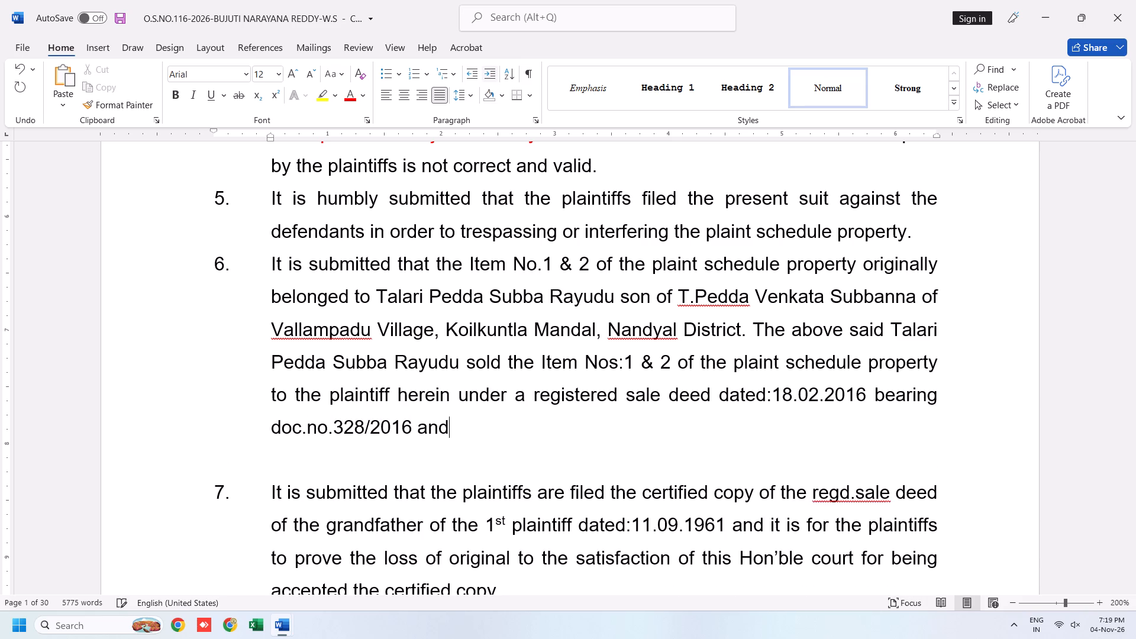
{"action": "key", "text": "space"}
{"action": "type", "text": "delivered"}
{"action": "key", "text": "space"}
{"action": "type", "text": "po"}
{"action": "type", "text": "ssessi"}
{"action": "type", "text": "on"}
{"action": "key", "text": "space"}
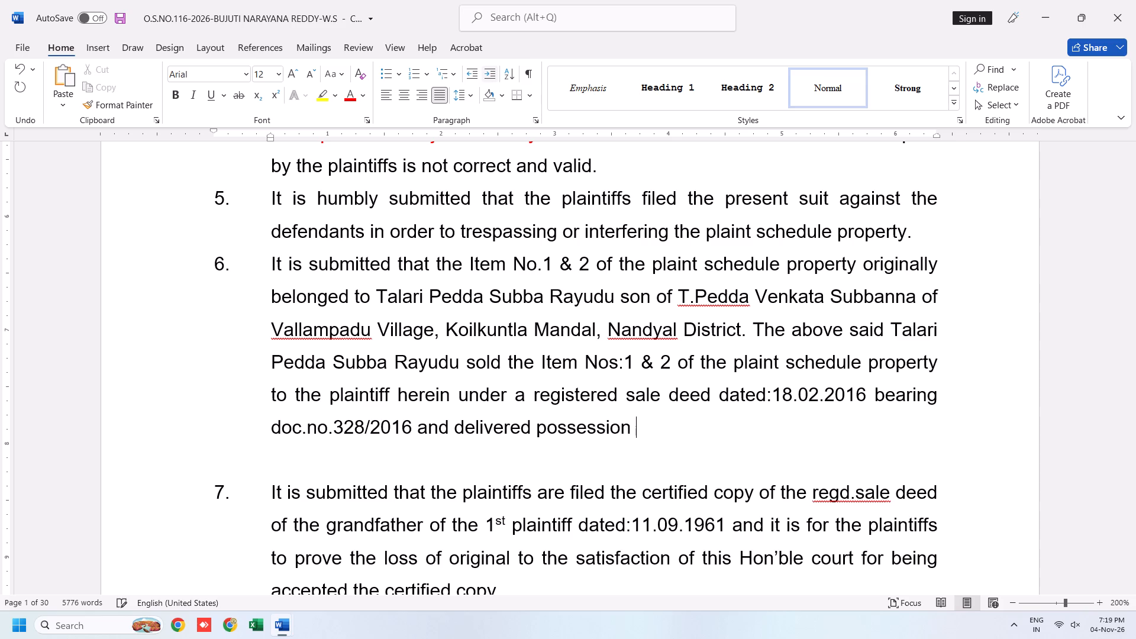
Finish the sale sentence in paragraph 6 with "of the same to the plaintiff." and save the document.
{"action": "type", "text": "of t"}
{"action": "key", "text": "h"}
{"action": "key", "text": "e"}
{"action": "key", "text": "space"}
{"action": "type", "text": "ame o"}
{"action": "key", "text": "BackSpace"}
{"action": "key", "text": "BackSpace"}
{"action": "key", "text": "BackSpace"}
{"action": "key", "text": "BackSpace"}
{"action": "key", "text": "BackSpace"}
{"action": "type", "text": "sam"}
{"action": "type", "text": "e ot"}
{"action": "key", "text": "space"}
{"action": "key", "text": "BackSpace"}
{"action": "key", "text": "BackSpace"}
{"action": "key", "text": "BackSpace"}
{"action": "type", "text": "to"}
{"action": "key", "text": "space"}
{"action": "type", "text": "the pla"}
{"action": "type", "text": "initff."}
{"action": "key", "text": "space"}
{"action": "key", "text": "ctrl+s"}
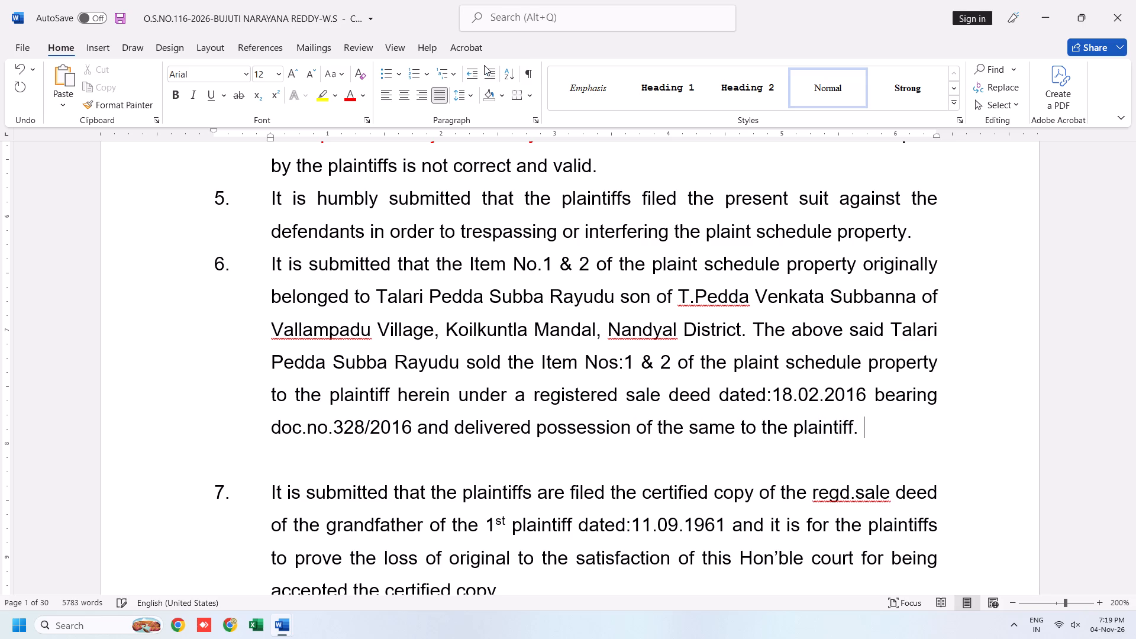
Begin the third sentence of paragraph 6 with "Since then the plaintiff has been in continuous possession and enjoyment".
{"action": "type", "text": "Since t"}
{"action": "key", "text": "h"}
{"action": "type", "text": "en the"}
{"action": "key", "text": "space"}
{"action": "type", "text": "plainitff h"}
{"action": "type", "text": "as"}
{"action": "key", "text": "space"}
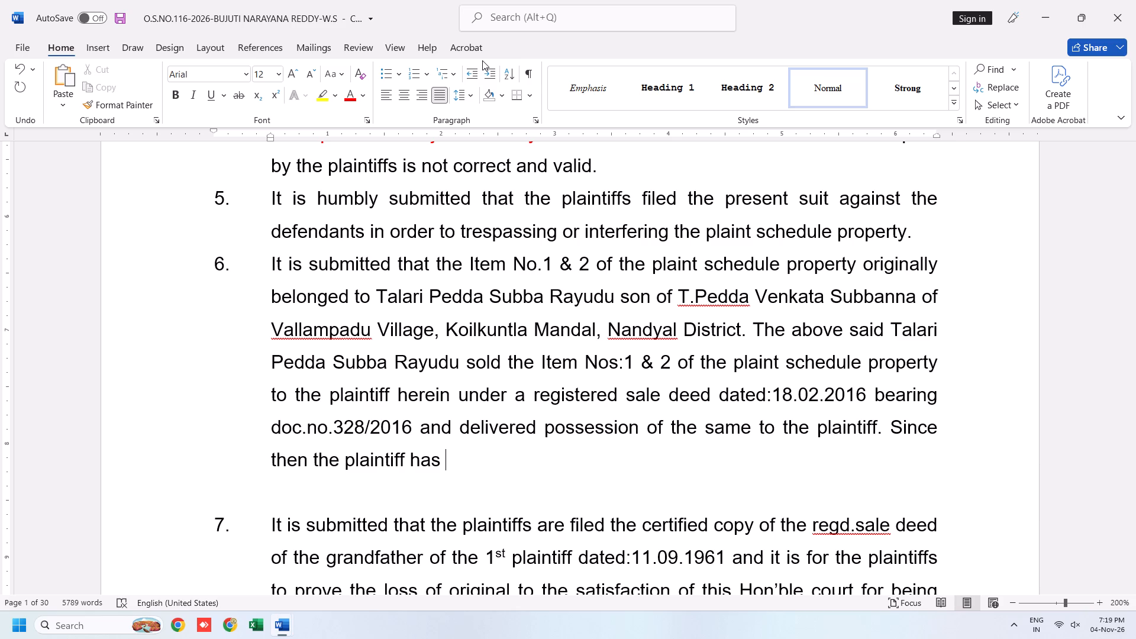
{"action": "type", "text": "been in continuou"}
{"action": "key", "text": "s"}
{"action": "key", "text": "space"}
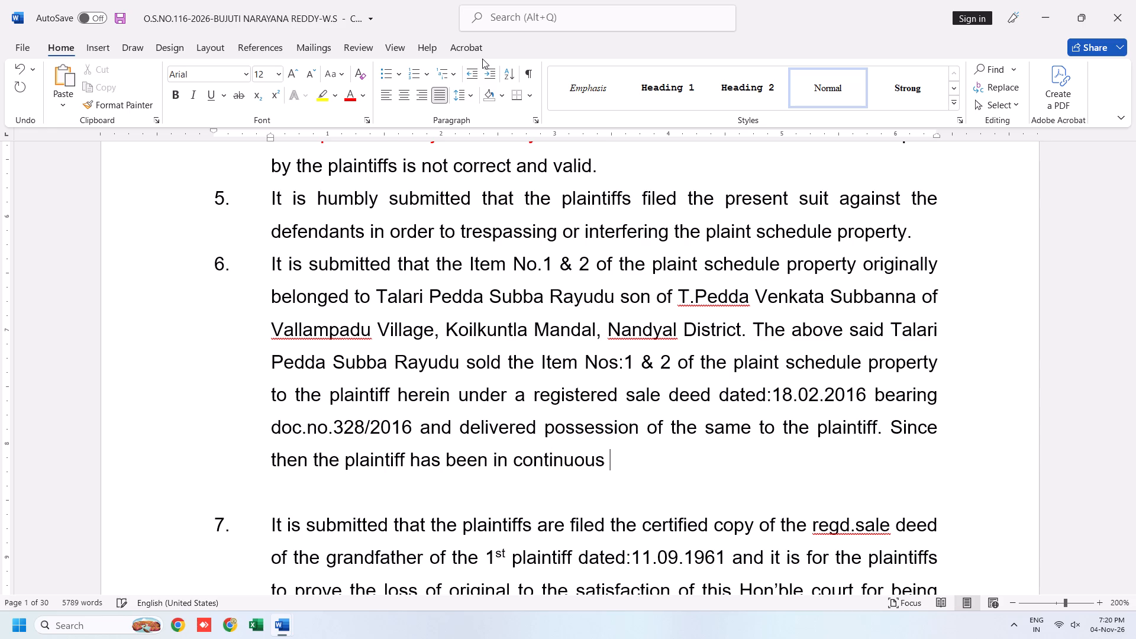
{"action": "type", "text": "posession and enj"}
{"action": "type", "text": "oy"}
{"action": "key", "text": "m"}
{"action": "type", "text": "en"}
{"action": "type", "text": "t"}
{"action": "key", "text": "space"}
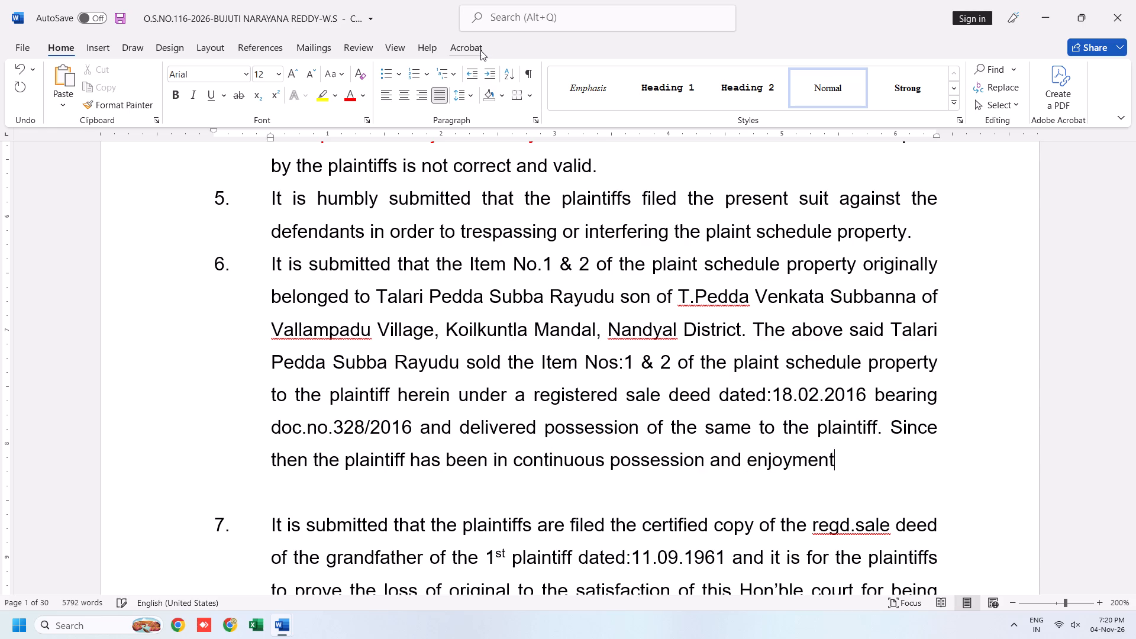
Continue the possession sentence in paragraph 6 with "of the plaint schedule property".
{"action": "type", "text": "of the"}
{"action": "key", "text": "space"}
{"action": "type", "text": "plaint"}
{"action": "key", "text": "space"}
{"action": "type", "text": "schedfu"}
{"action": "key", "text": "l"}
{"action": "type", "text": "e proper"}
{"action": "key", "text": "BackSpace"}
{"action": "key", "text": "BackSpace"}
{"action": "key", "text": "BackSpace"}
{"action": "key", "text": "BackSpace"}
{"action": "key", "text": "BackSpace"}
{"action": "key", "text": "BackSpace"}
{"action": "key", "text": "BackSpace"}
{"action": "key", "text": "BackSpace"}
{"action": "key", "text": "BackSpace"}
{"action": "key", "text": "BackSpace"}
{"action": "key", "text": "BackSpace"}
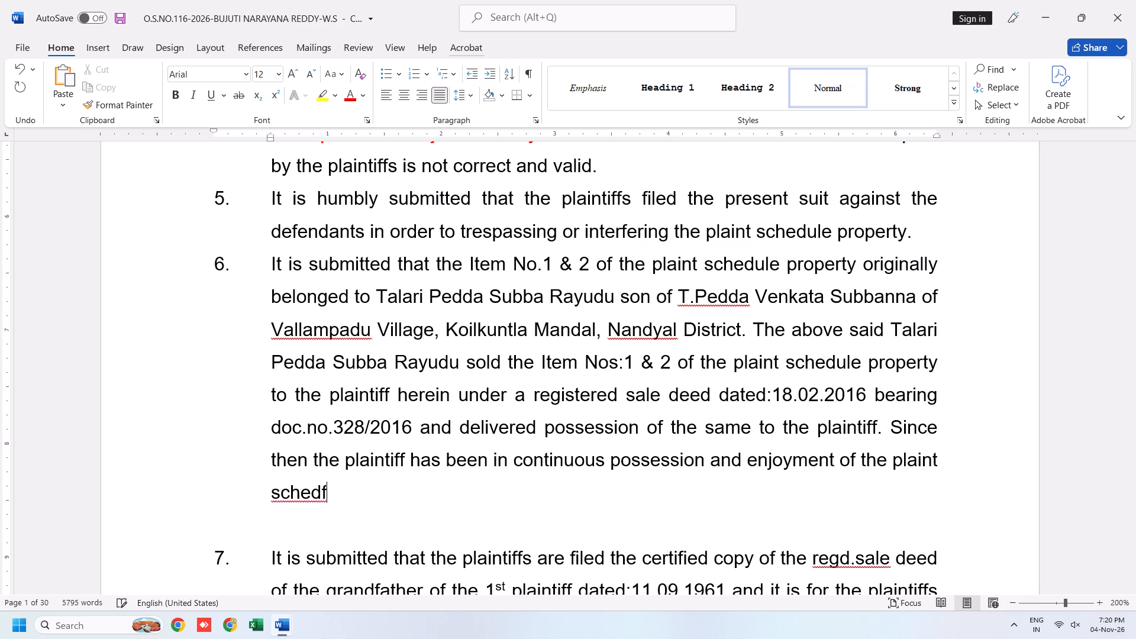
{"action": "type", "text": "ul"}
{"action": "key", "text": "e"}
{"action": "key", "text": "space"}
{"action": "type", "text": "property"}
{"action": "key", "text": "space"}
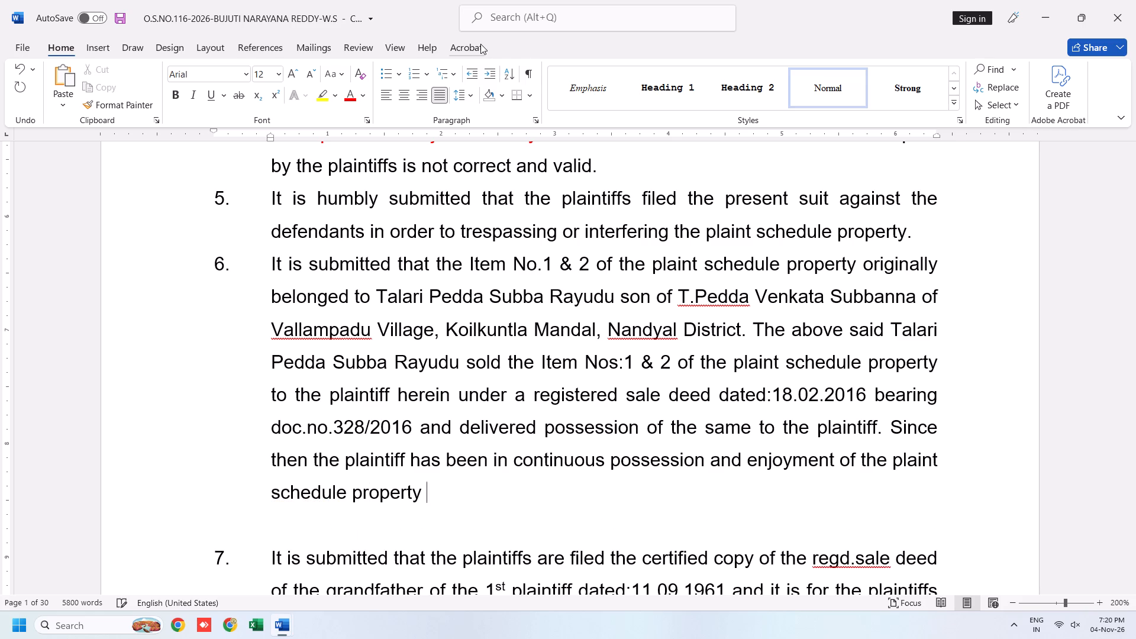
End the possession sentence in paragraph 6 with "absolute rights." and save the document.
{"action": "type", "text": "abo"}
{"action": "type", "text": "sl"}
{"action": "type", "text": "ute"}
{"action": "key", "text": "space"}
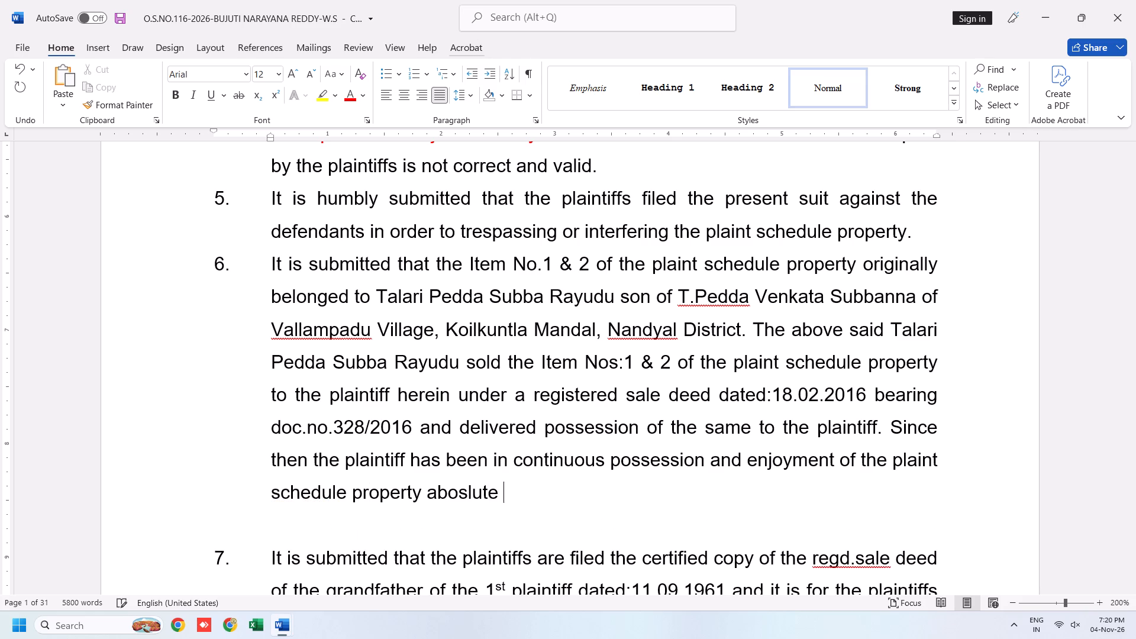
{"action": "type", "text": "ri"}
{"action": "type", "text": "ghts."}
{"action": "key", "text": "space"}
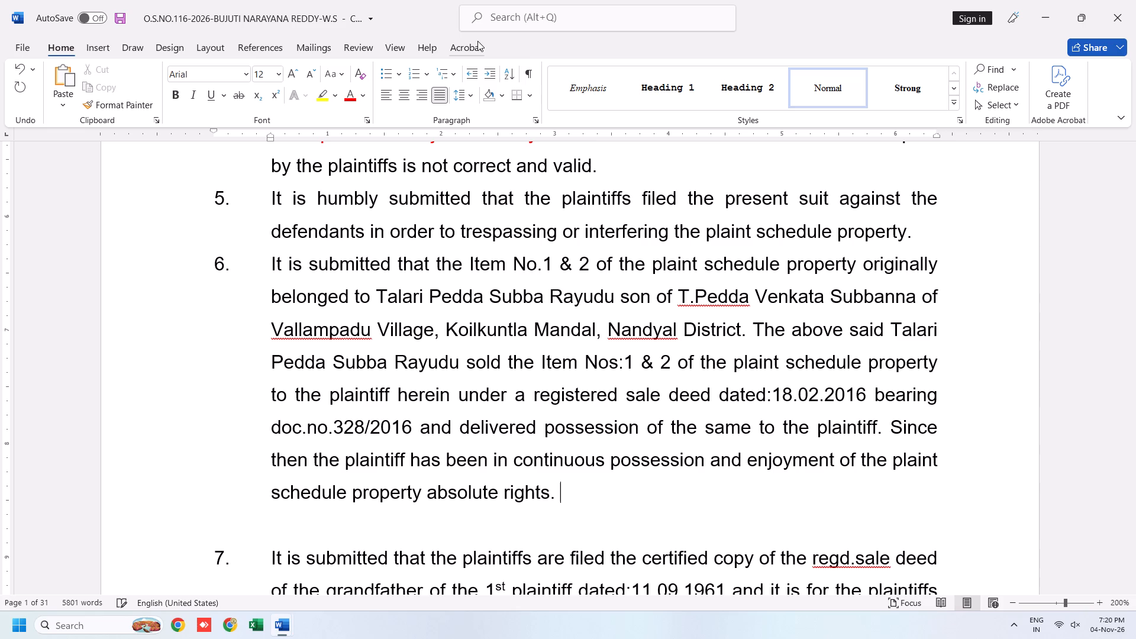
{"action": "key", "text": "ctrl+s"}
Begin a fourth sentence in paragraph 6 with "The plaintiff filed the regd.sale deed dated:18.02.2016 for", saving the document along the way.
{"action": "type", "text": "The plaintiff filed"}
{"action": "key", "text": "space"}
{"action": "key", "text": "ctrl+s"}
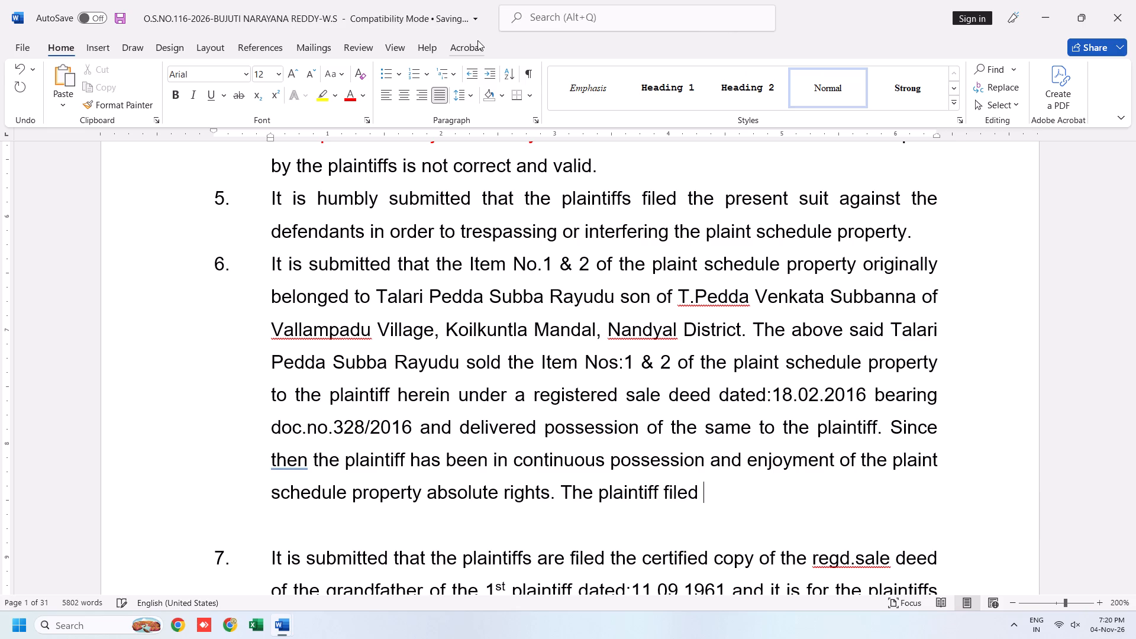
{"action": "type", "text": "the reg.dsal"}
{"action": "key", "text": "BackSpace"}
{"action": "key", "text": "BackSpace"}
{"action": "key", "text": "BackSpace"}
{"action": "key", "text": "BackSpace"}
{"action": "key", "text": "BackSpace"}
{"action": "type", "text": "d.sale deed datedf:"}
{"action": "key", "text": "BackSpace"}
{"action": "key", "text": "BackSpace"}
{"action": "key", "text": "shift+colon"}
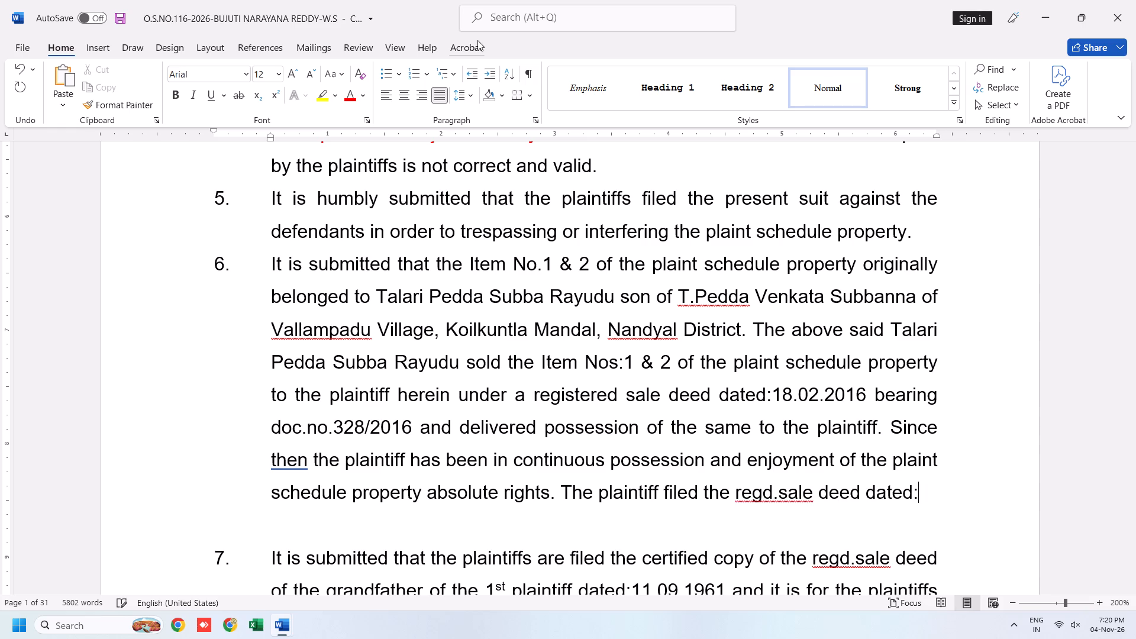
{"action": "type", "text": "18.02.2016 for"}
Finish paragraph 6 with "kind perusal of the Hon'ble court." and start a new paragraph below it.
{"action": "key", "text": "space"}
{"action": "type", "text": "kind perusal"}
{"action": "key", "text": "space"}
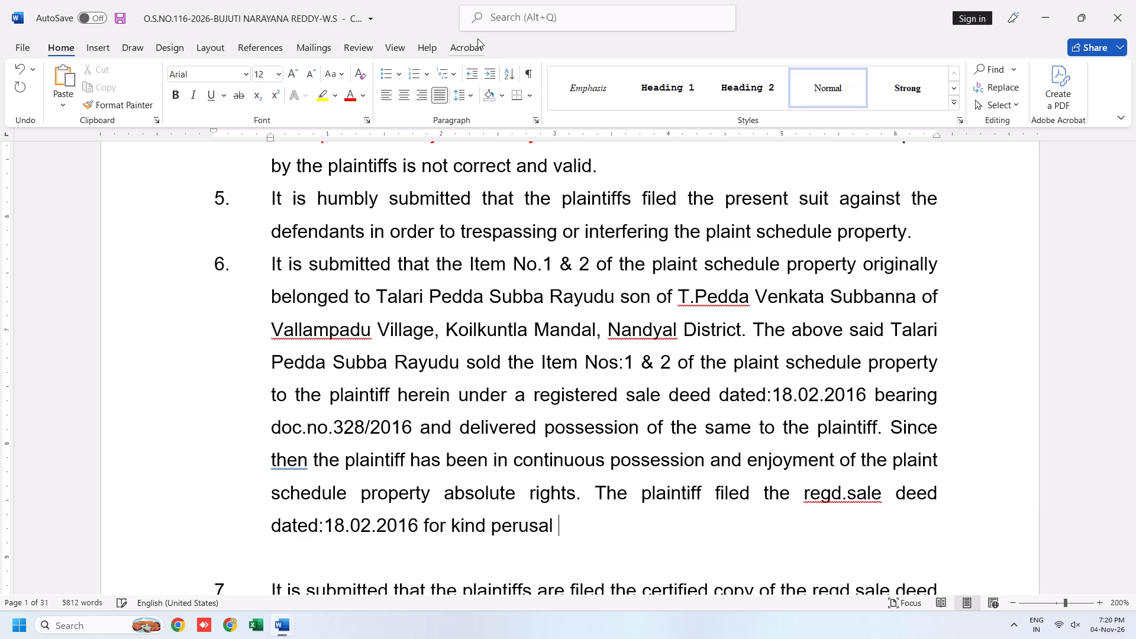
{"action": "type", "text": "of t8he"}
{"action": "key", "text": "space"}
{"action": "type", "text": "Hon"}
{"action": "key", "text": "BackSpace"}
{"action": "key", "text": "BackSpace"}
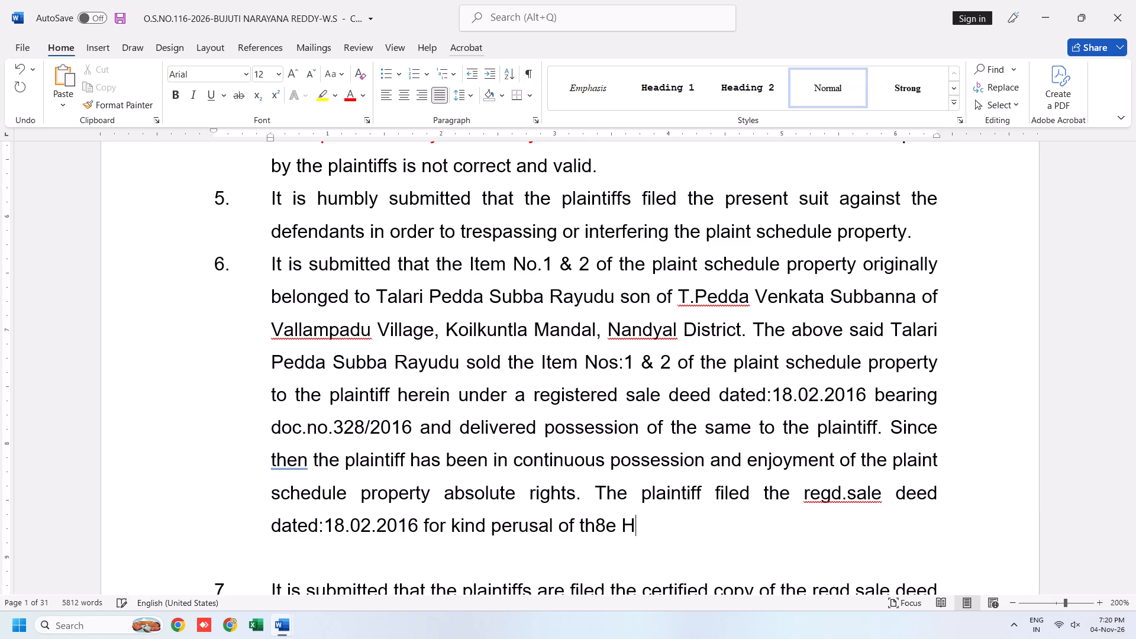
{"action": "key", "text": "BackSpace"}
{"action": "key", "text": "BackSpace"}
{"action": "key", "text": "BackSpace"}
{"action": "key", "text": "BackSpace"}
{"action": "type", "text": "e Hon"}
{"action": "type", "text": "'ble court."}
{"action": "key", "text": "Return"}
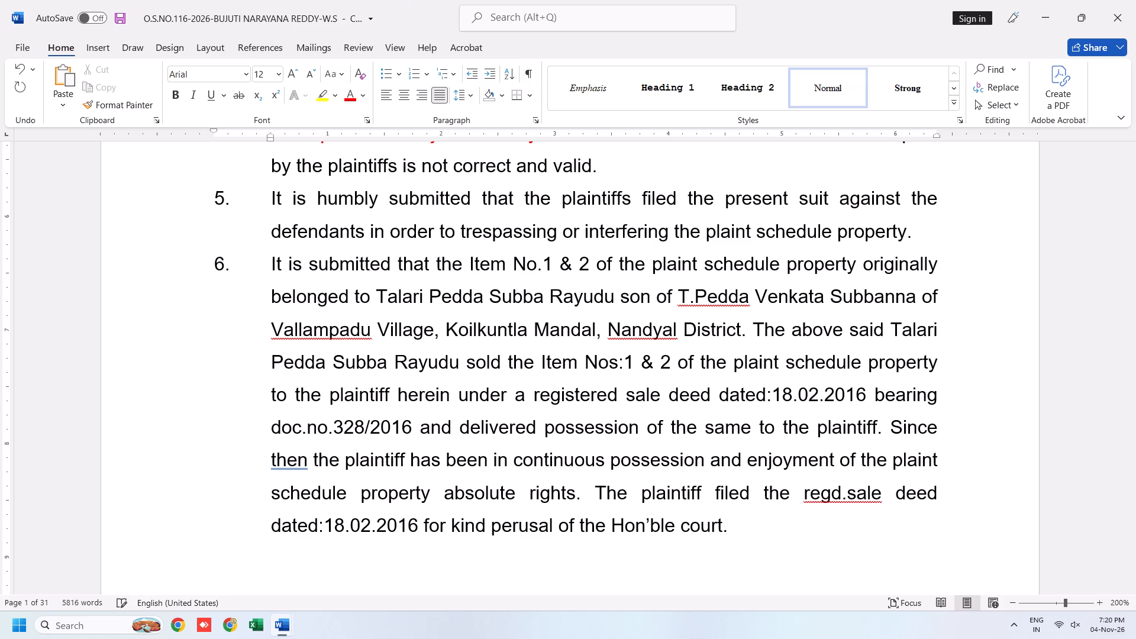
Number the new paragraph below paragraph 6 as "7.", indent for its text, and save the document.
{"action": "scroll", "coordinate": [778, 214], "scroll_direction": "down", "scroll_amount": 2}
{"action": "key", "text": "ctrl+s"}
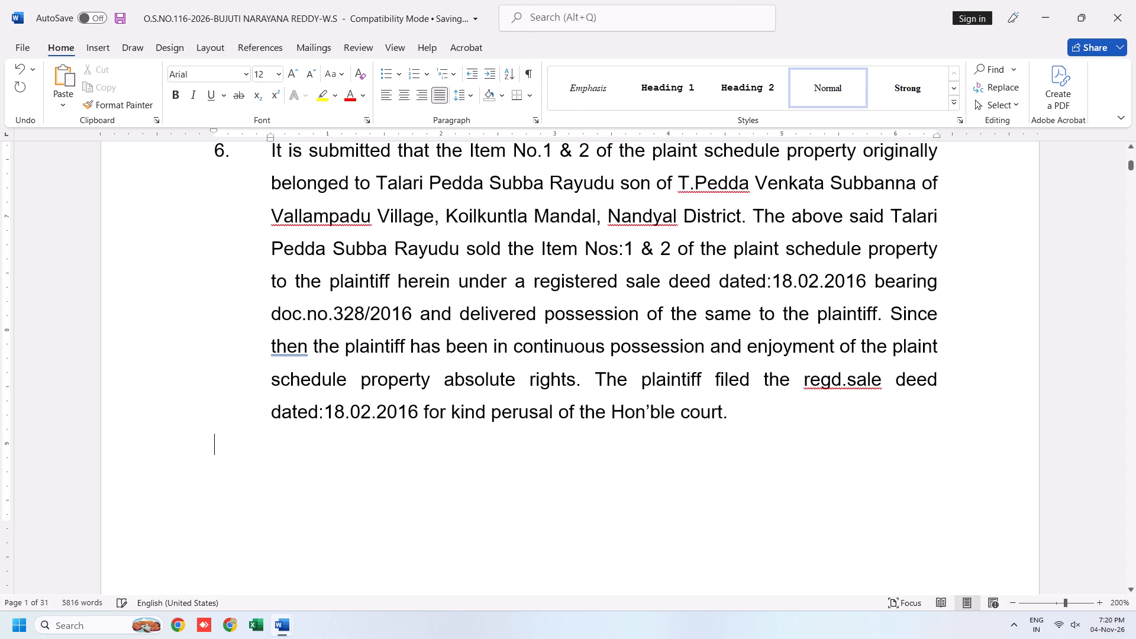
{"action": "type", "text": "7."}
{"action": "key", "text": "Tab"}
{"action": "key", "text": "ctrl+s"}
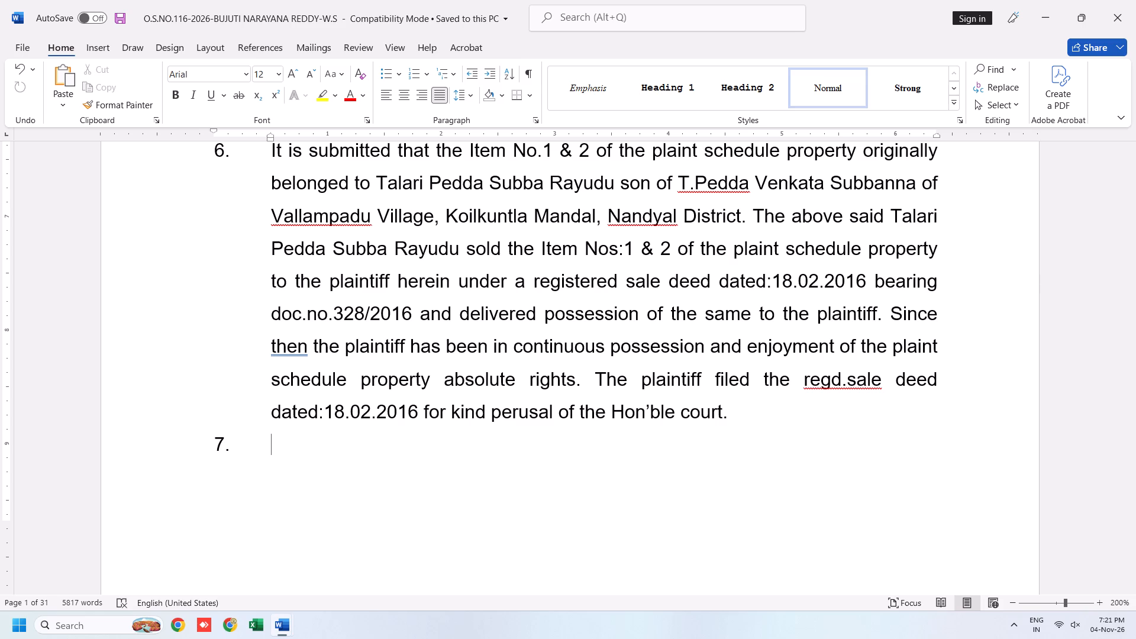
Begin paragraph 7 with "The plaintiff humbly submits that the".
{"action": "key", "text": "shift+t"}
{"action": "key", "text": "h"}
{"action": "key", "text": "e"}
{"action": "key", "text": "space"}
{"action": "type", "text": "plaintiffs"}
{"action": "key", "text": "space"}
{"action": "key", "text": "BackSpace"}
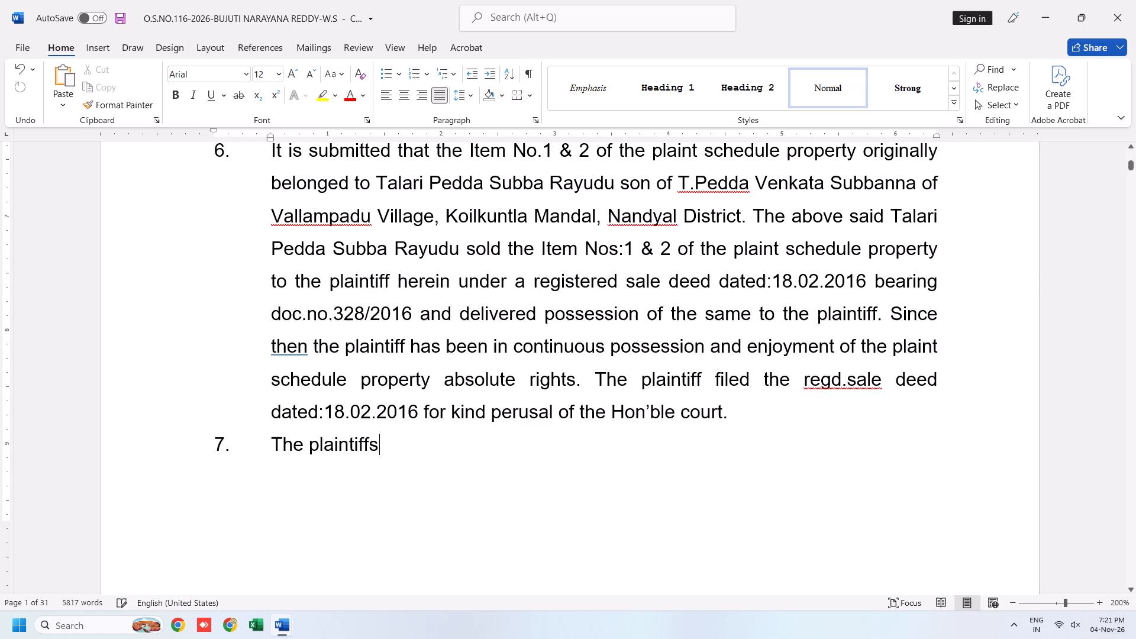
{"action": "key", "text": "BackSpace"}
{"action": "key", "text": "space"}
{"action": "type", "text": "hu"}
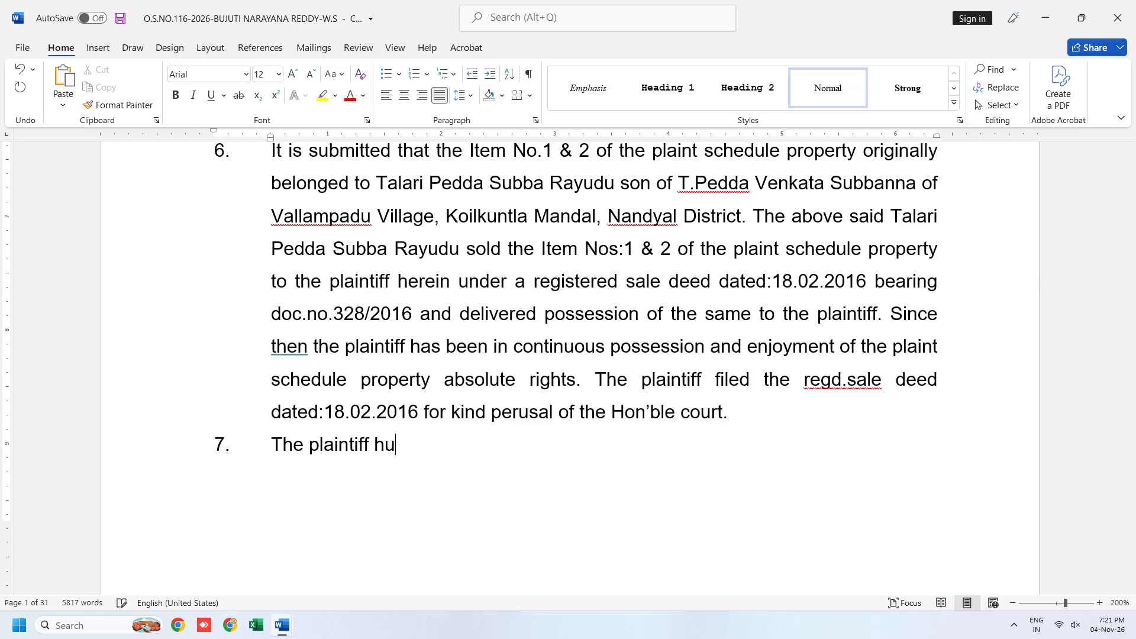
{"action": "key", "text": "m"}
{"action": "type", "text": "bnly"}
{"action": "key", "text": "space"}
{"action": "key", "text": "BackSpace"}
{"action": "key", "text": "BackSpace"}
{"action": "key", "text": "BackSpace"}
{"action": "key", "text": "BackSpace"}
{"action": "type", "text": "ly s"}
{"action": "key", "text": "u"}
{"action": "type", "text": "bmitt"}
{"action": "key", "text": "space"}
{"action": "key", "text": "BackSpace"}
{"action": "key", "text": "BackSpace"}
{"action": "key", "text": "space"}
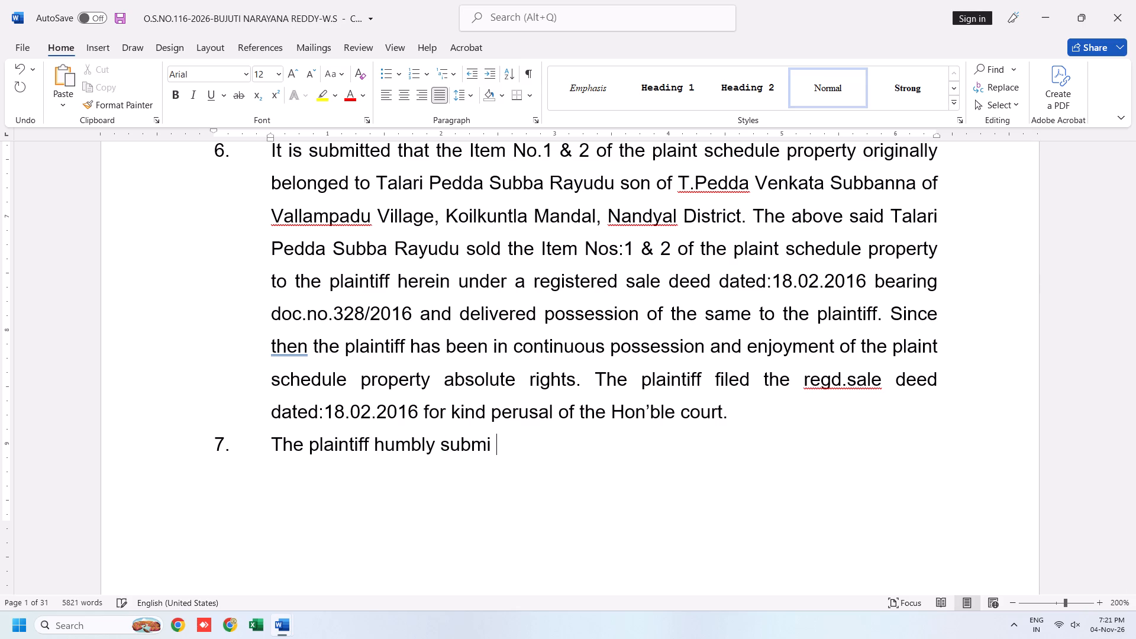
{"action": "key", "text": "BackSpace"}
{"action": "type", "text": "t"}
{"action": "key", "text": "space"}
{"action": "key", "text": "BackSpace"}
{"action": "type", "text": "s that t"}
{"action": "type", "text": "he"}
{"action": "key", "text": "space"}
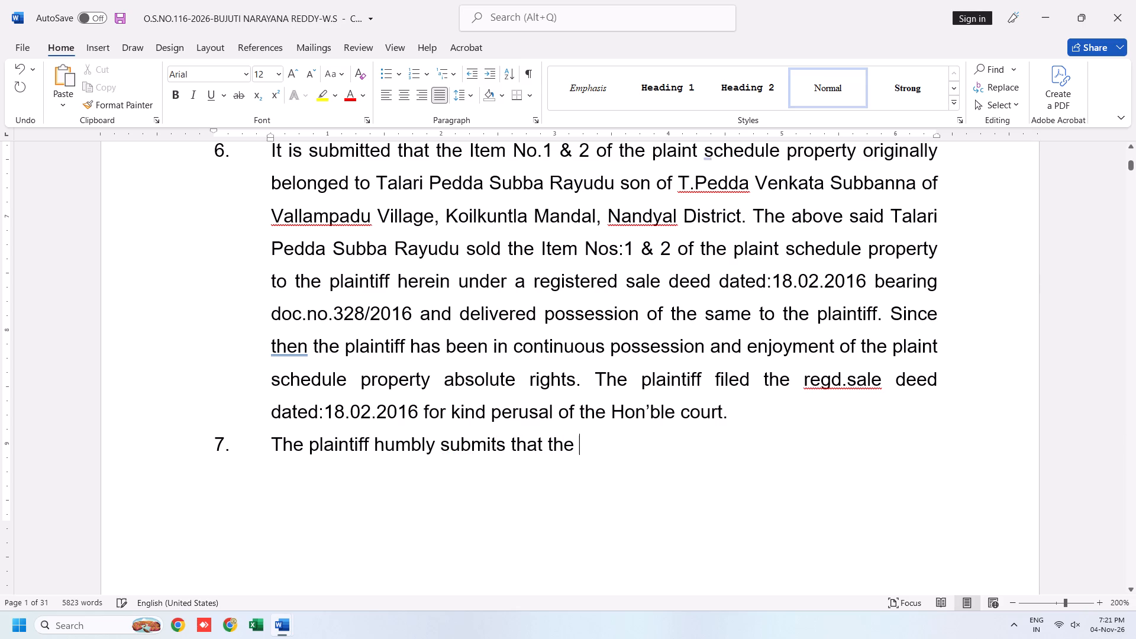
Continue paragraph 7's opening sentence with "Item No.3 & 4 of the plaint schedule property".
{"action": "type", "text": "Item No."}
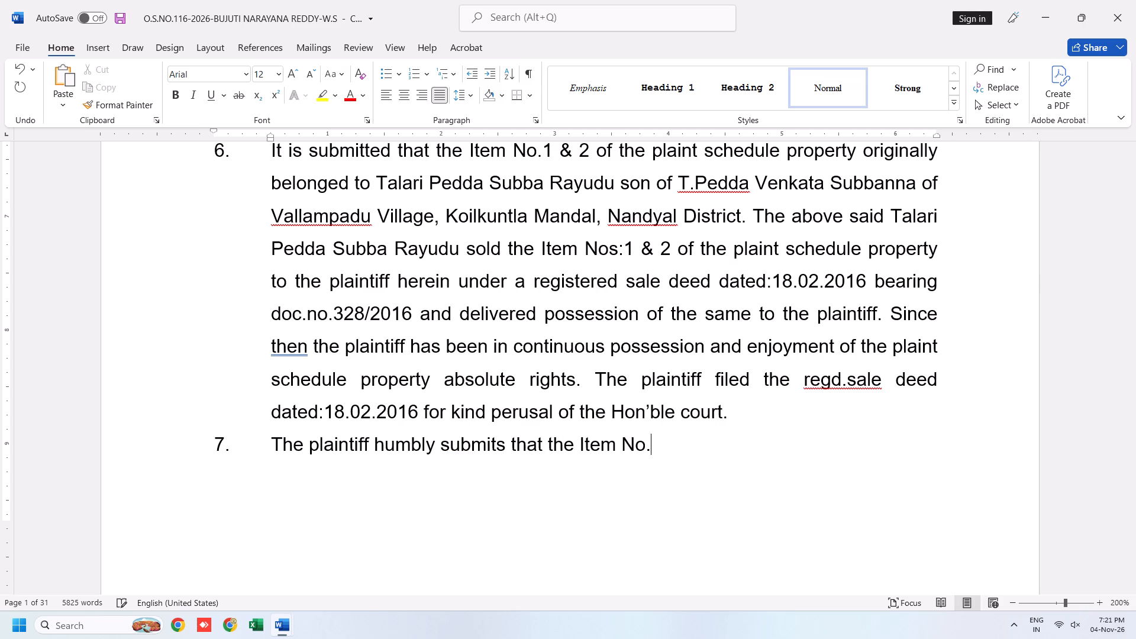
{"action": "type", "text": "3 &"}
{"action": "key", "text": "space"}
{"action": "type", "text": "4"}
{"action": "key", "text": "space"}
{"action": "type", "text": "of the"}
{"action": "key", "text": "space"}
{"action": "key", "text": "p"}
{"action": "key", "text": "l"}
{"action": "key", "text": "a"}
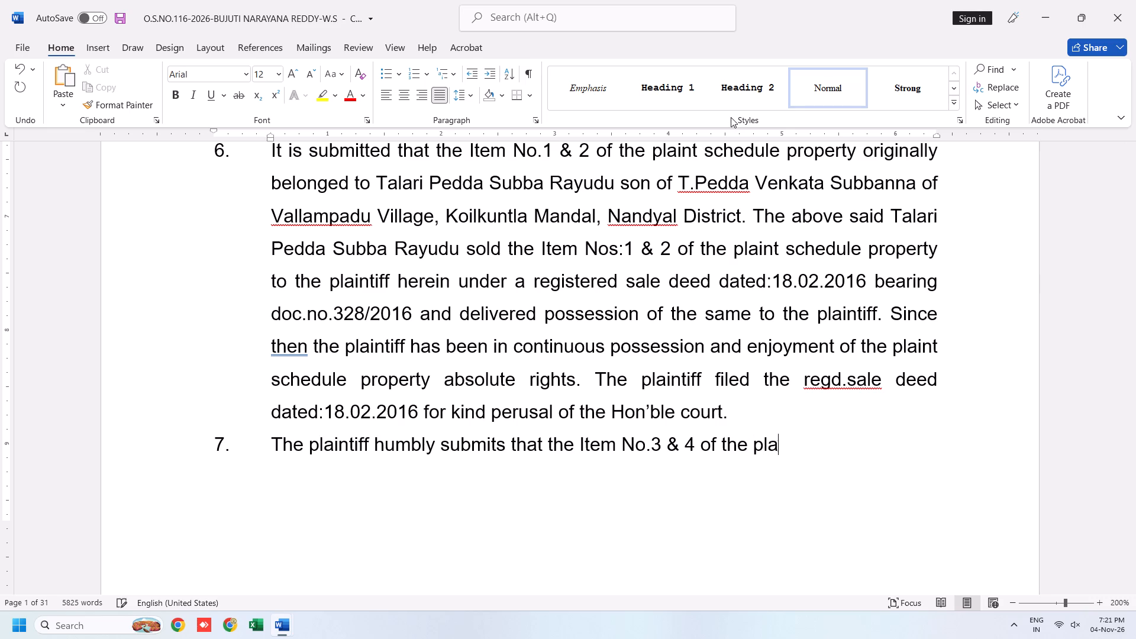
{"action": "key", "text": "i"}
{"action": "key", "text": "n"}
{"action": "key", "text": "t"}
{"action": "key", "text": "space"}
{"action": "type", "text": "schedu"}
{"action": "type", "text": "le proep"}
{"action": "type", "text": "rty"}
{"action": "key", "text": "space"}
Continue paragraph 7 with "originally belonged to", the original owner's name for these items, and "son of".
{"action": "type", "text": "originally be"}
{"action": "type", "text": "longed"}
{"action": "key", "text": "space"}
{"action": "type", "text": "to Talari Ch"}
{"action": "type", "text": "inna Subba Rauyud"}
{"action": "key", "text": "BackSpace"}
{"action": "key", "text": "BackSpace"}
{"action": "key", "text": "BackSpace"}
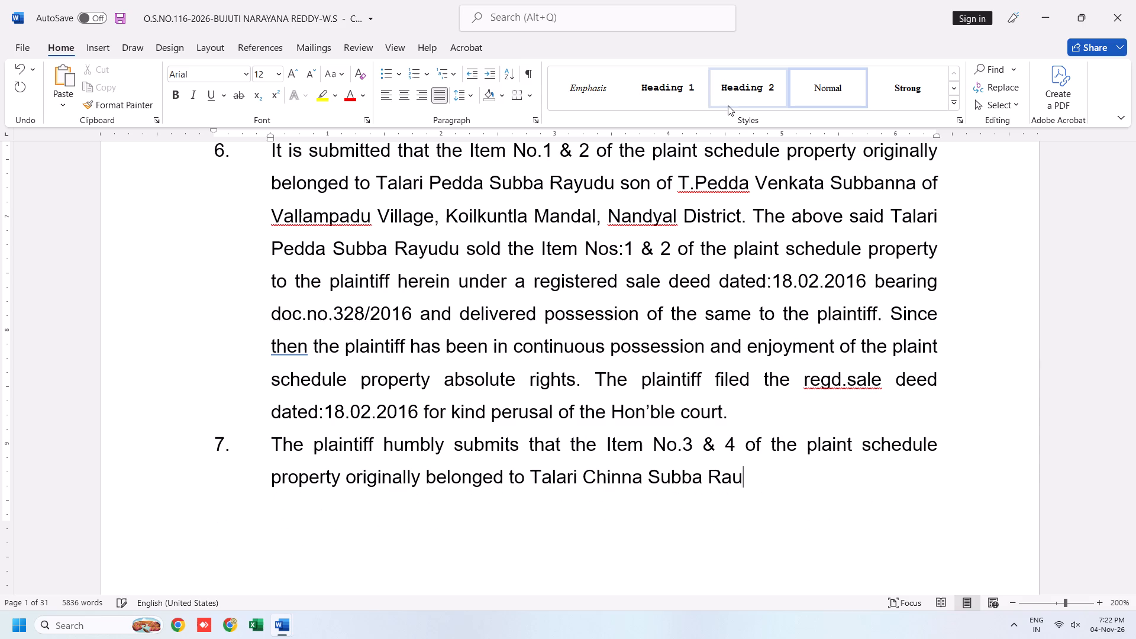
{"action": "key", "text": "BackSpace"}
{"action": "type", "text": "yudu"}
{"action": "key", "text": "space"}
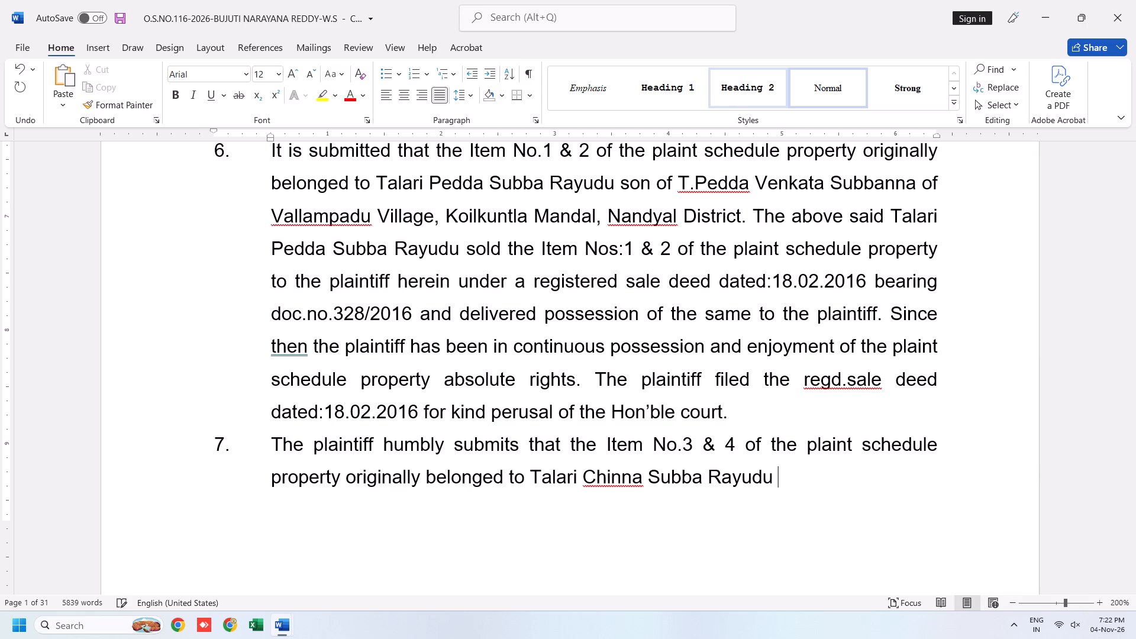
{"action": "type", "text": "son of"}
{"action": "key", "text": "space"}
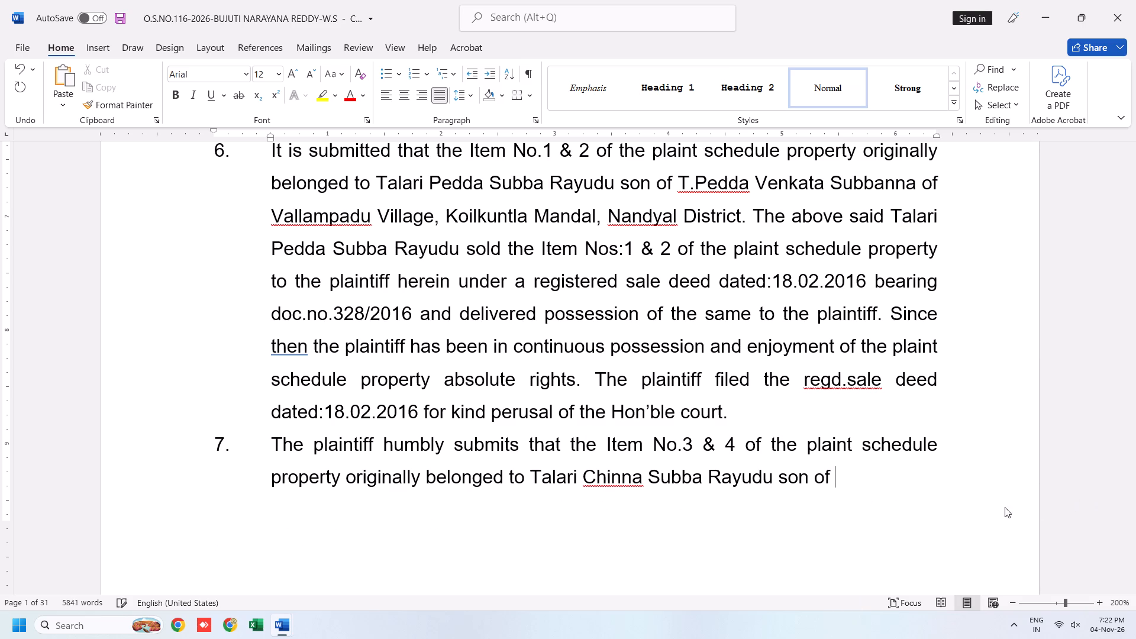
Copy paragraph 6's text from "son of" through "Hon'ble court." and paste it at the end of paragraph 7.
{"action": "scroll", "coordinate": [732, 351], "scroll_direction": "up", "scroll_amount": 1}
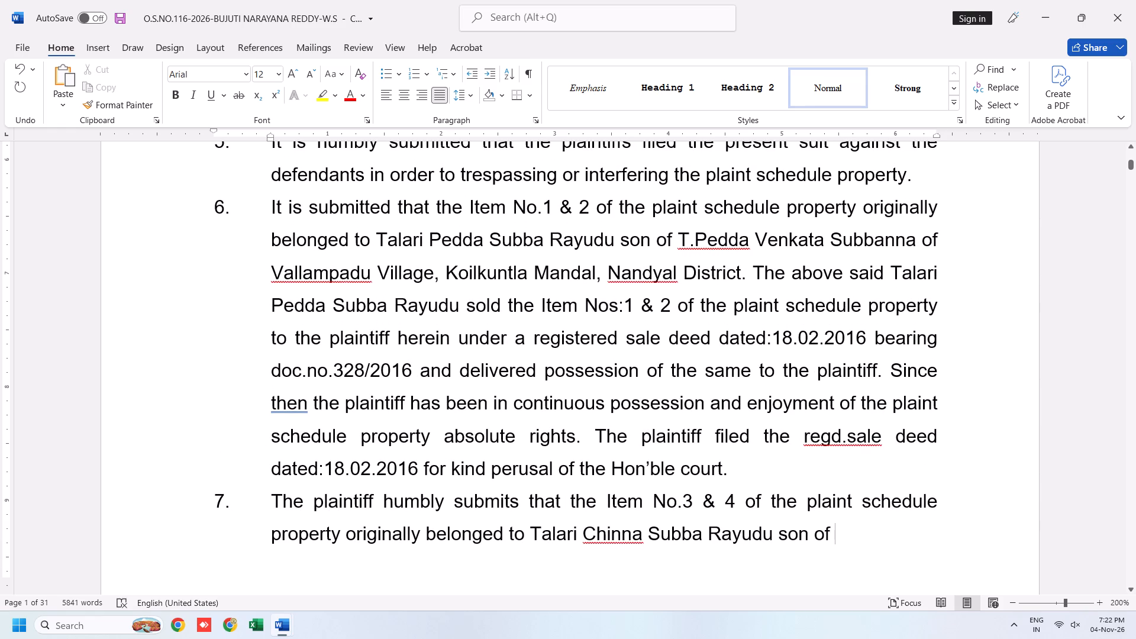
{"action": "left_click_drag", "start_coordinate": [623, 240], "coordinate": [790, 459]}
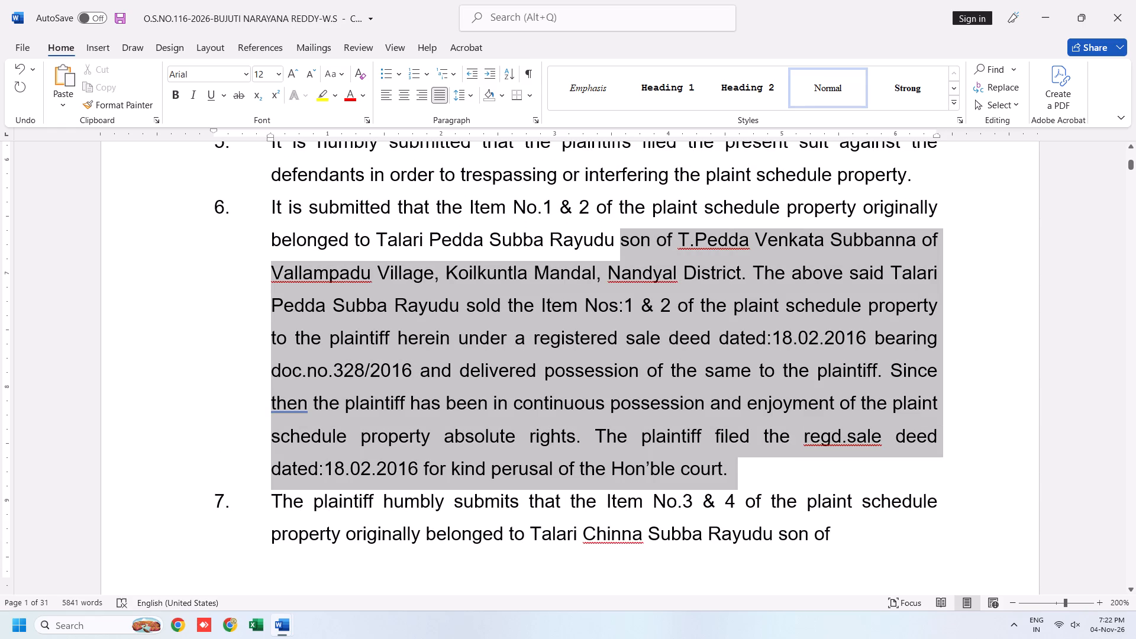
{"action": "left_click_drag", "start_coordinate": [790, 459], "coordinate": [790, 460]}
{"action": "key", "text": "ctrl+c"}
{"action": "left_click", "coordinate": [860, 525]}
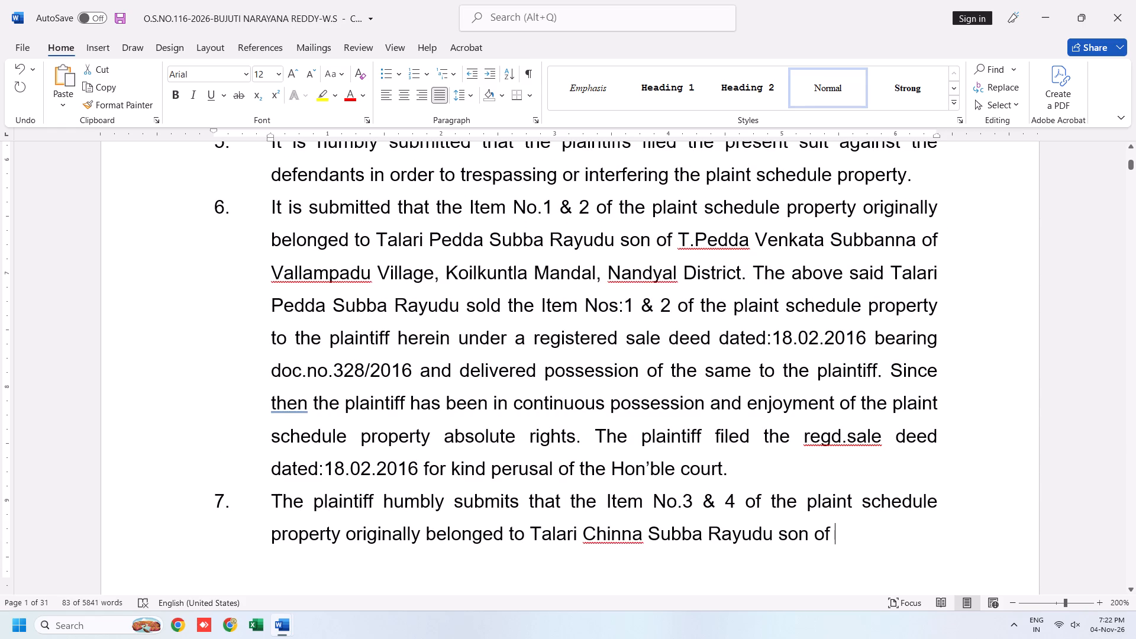
{"action": "key", "text": "ctrl+v"}
Remove the duplicated "son of" before the father's name in paragraph 7.
{"action": "scroll", "coordinate": [756, 419], "scroll_direction": "up", "scroll_amount": 6}
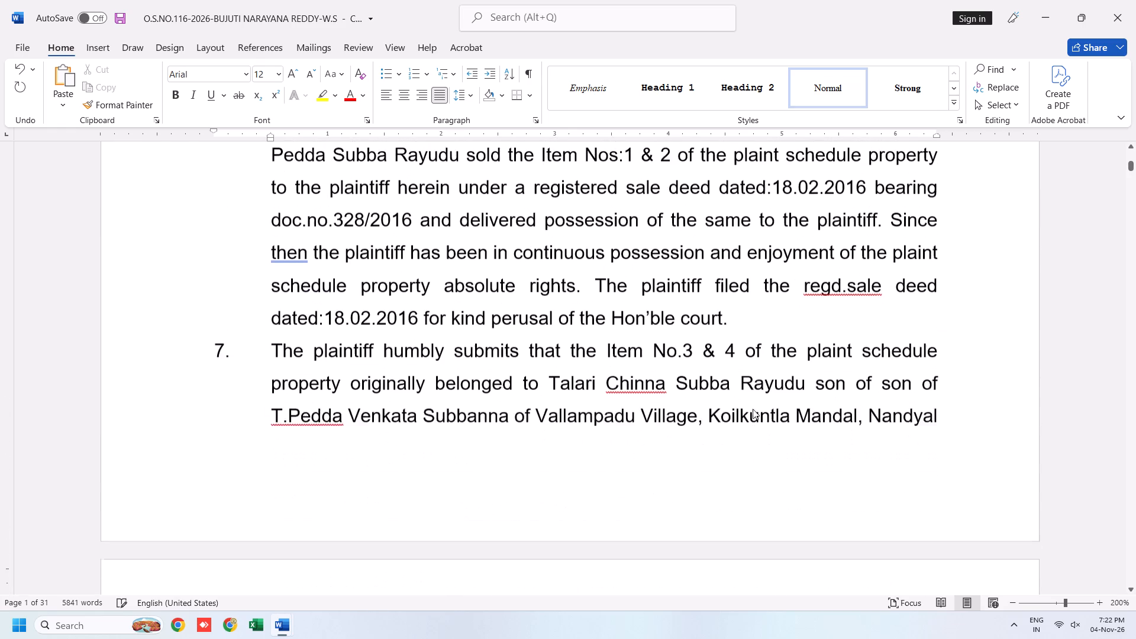
{"action": "left_click", "coordinate": [732, 408]}
{"action": "scroll", "coordinate": [764, 461], "scroll_direction": "down", "scroll_amount": 1}
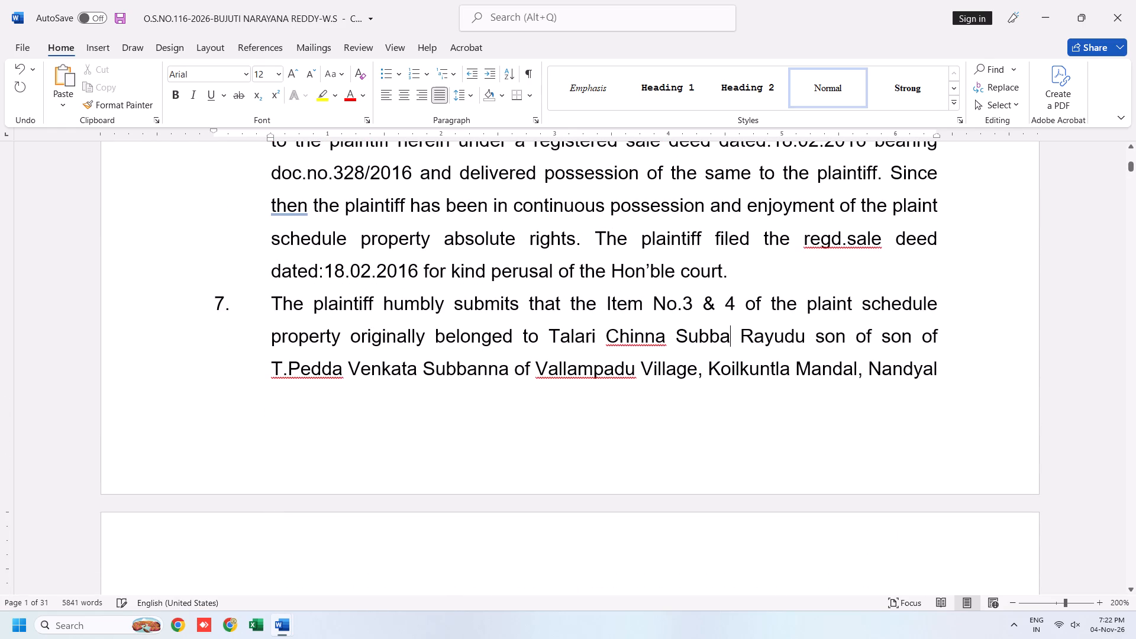
{"action": "left_click", "coordinate": [851, 331]}
{"action": "key", "text": "ctrl+Delete"}
{"action": "key", "text": "ctrl+Delete"}
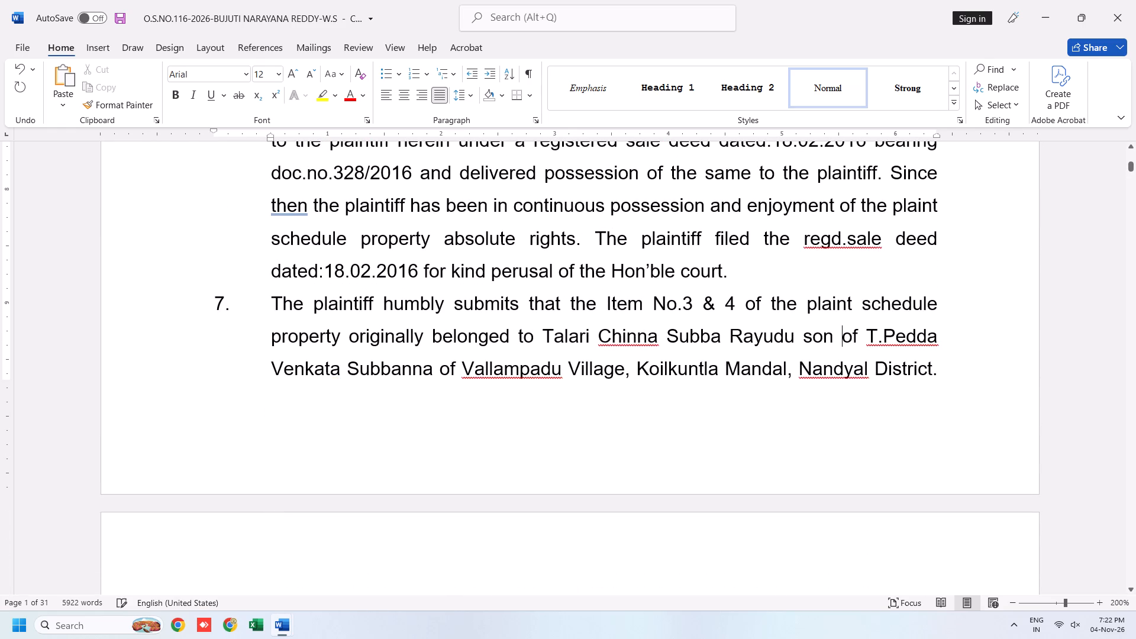
{"action": "key", "text": "ctrl+Delete"}
{"action": "key", "text": "ctrl+z"}
Look over the pasted text of paragraph 7 and delete "Pedda" and the extra space from the father's name after "T.".
{"action": "left_click", "coordinate": [591, 384]}
{"action": "left_click", "coordinate": [507, 389]}
{"action": "scroll", "coordinate": [524, 389], "scroll_direction": "down", "scroll_amount": 4}
{"action": "left_click", "coordinate": [440, 403]}
{"action": "scroll", "coordinate": [558, 403], "scroll_direction": "down", "scroll_amount": 2}
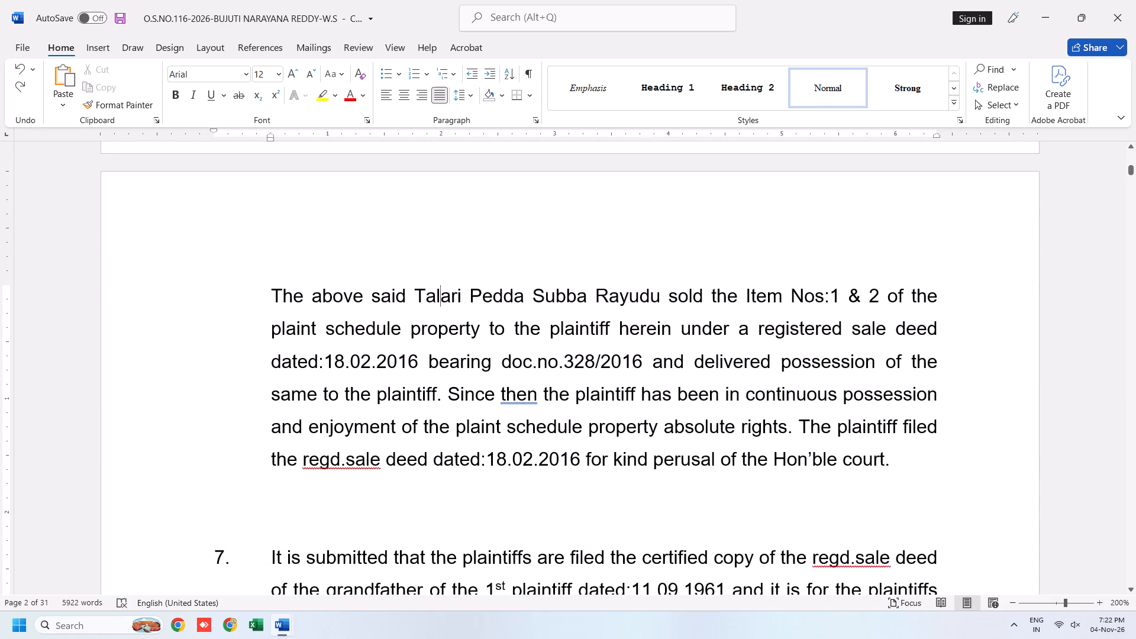
{"action": "scroll", "coordinate": [589, 386], "scroll_direction": "up", "scroll_amount": 3}
{"action": "scroll", "coordinate": [699, 337], "scroll_direction": "up", "scroll_amount": 2}
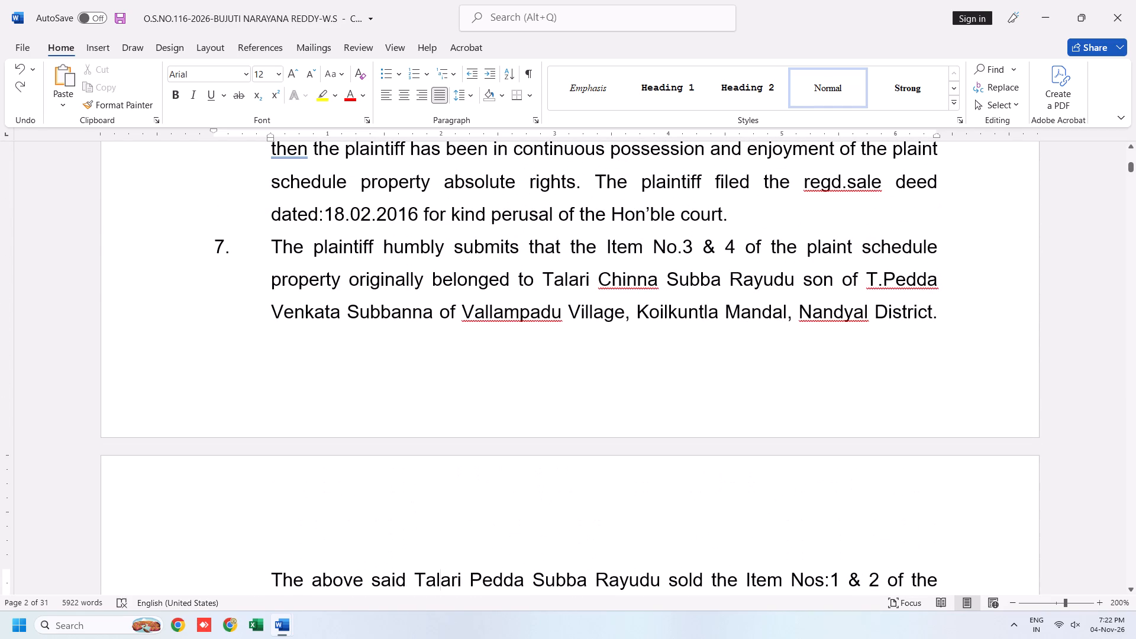
{"action": "scroll", "coordinate": [738, 324], "scroll_direction": "down", "scroll_amount": 3}
{"action": "scroll", "coordinate": [483, 392], "scroll_direction": "up", "scroll_amount": 2}
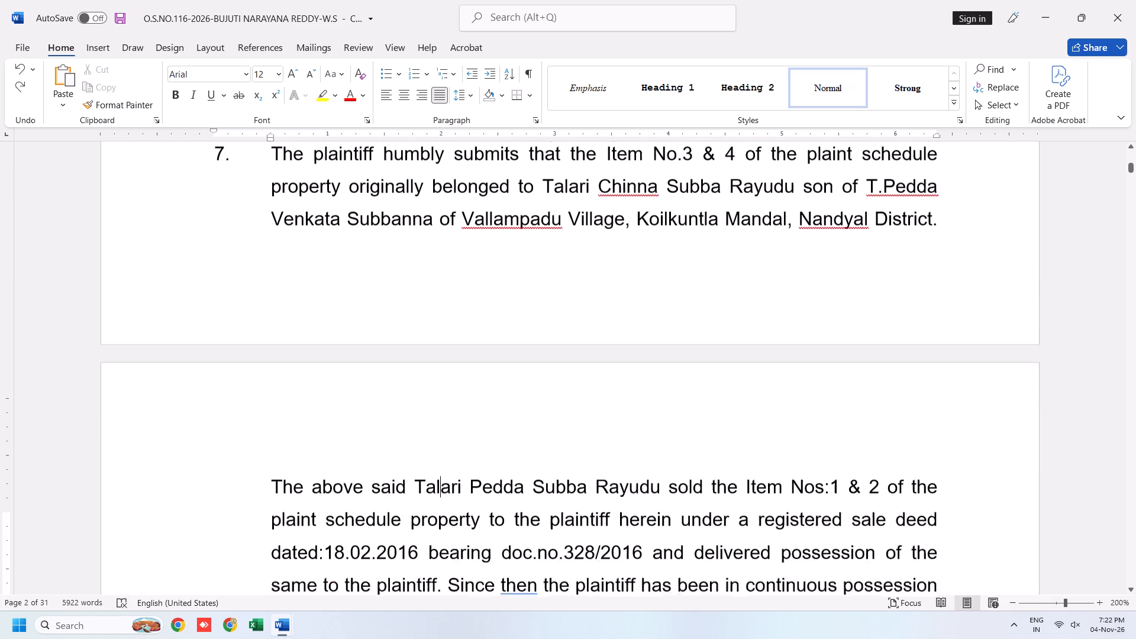
{"action": "scroll", "coordinate": [708, 335], "scroll_direction": "down", "scroll_amount": 2}
{"action": "scroll", "coordinate": [836, 267], "scroll_direction": "up", "scroll_amount": 2}
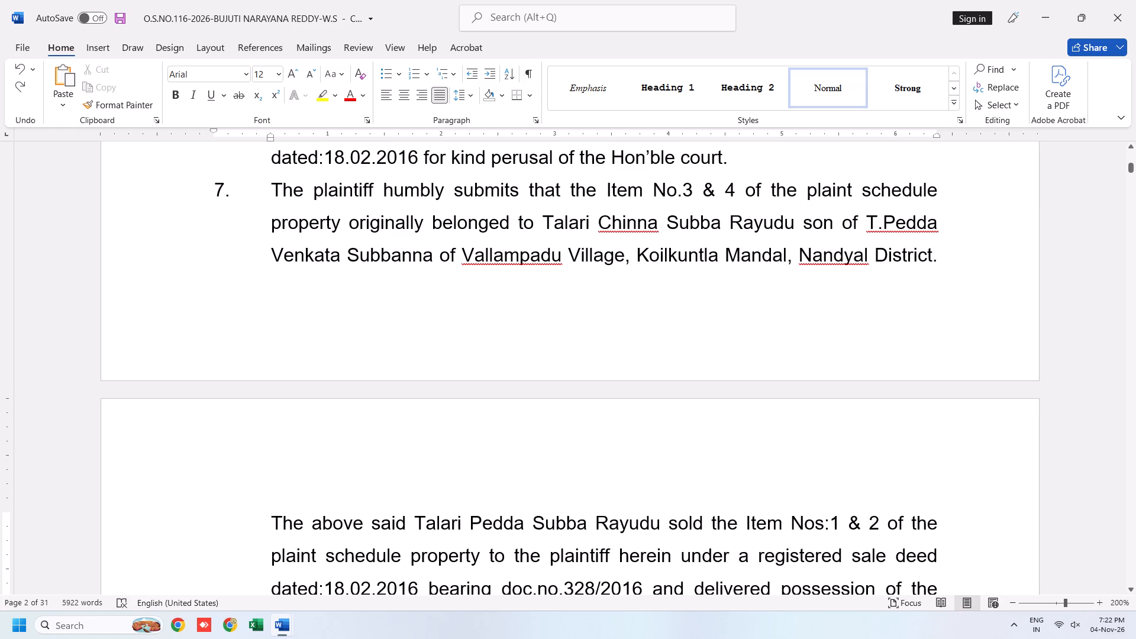
{"action": "left_click", "coordinate": [882, 220]}
{"action": "key", "text": "ctrl+Delete"}
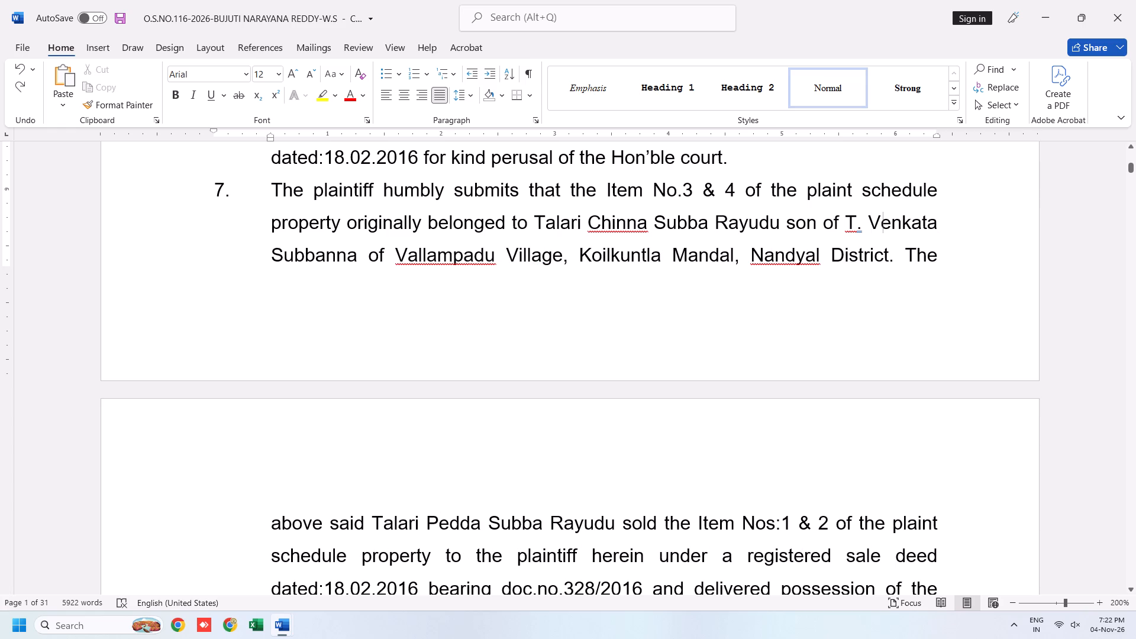
{"action": "key", "text": "Delete"}
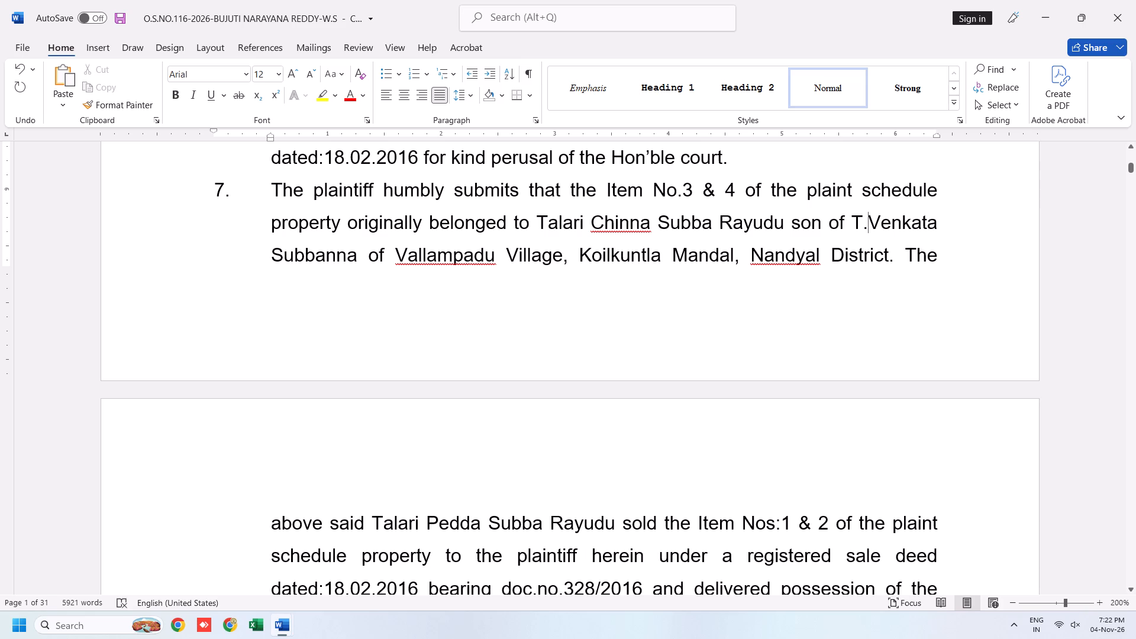
Compare the father's name and the village, mandal and district details in paragraph 6 with those in paragraph 7.
{"action": "scroll", "coordinate": [850, 376], "scroll_direction": "up", "scroll_amount": 7}
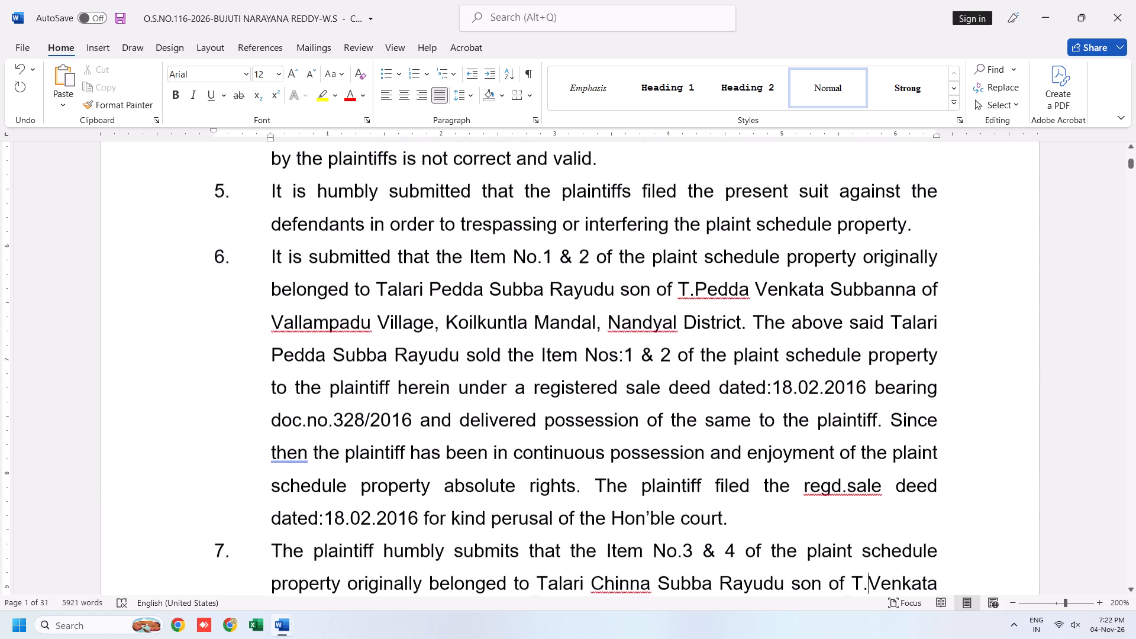
{"action": "scroll", "coordinate": [816, 361], "scroll_direction": "up", "scroll_amount": 6}
{"action": "scroll", "coordinate": [800, 358], "scroll_direction": "down", "scroll_amount": 4}
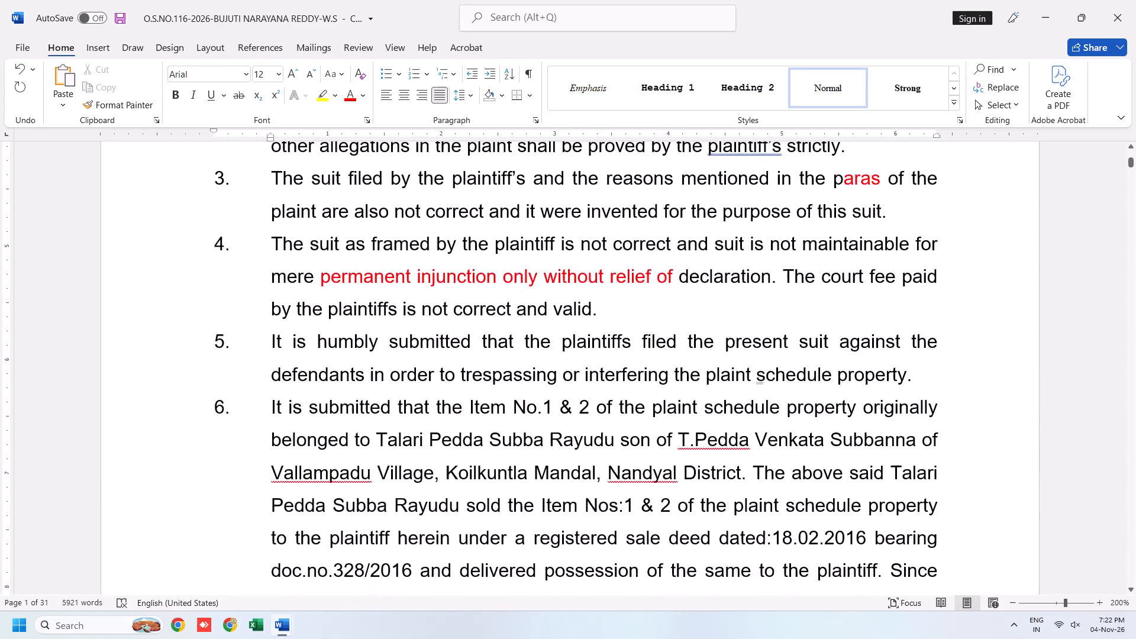
{"action": "scroll", "coordinate": [792, 368], "scroll_direction": "down", "scroll_amount": 3}
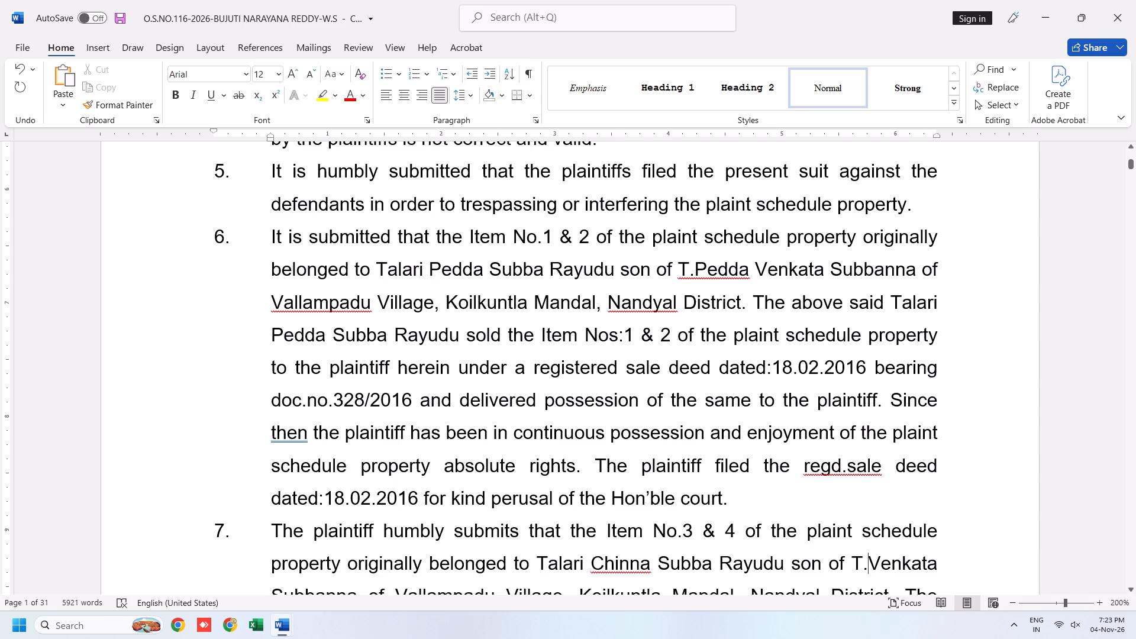
{"action": "left_click", "coordinate": [724, 285]}
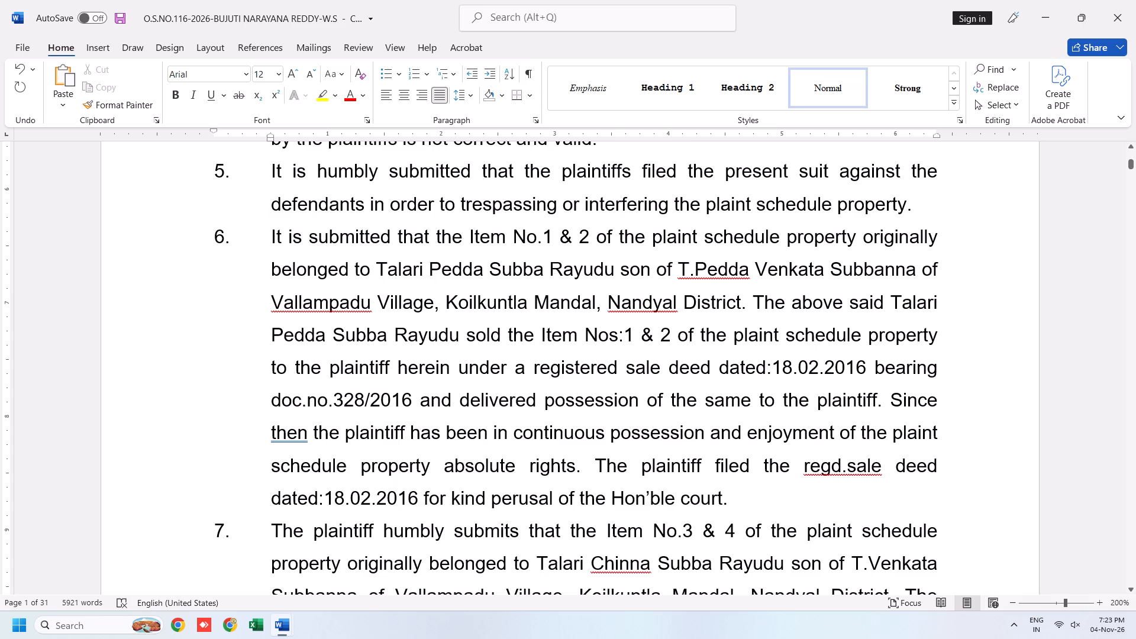
{"action": "left_click", "coordinate": [719, 276]}
{"action": "scroll", "coordinate": [719, 276], "scroll_direction": "down", "scroll_amount": 2}
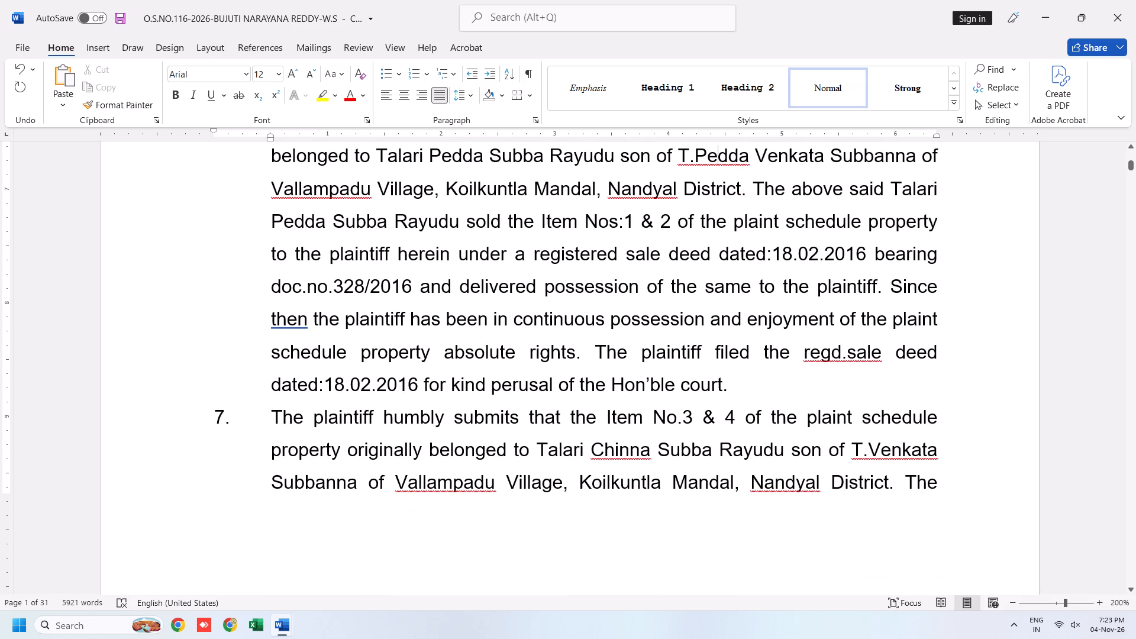
{"action": "scroll", "coordinate": [528, 482], "scroll_direction": "down", "scroll_amount": 2}
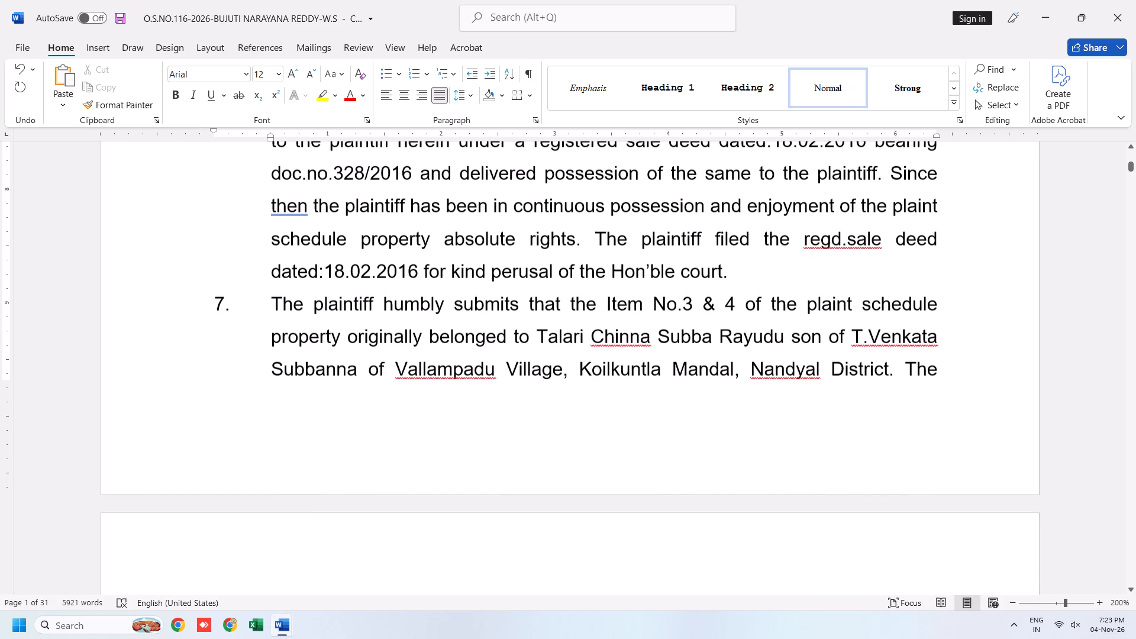
{"action": "left_click", "coordinate": [446, 384]}
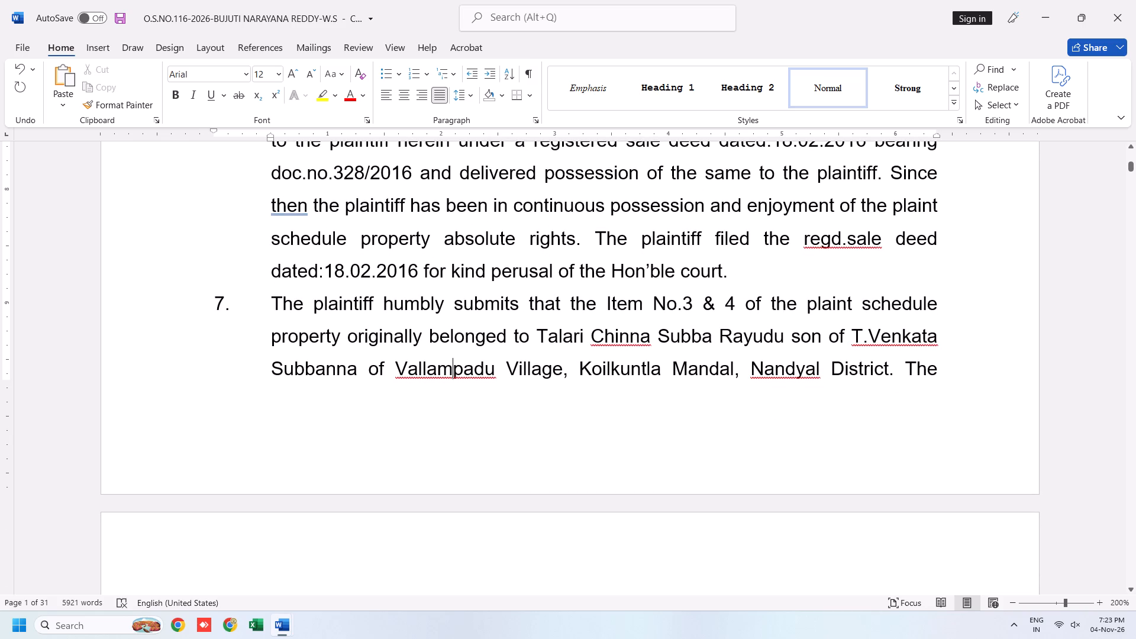
{"action": "left_click_drag", "start_coordinate": [832, 375], "coordinate": [825, 383]}
{"action": "scroll", "coordinate": [454, 477], "scroll_direction": "down", "scroll_amount": 1}
Replace "Pedda" with "Chinna" in the seller's name in paragraph 7's sale sentence, and save the document.
{"action": "scroll", "coordinate": [453, 479], "scroll_direction": "down", "scroll_amount": 4}
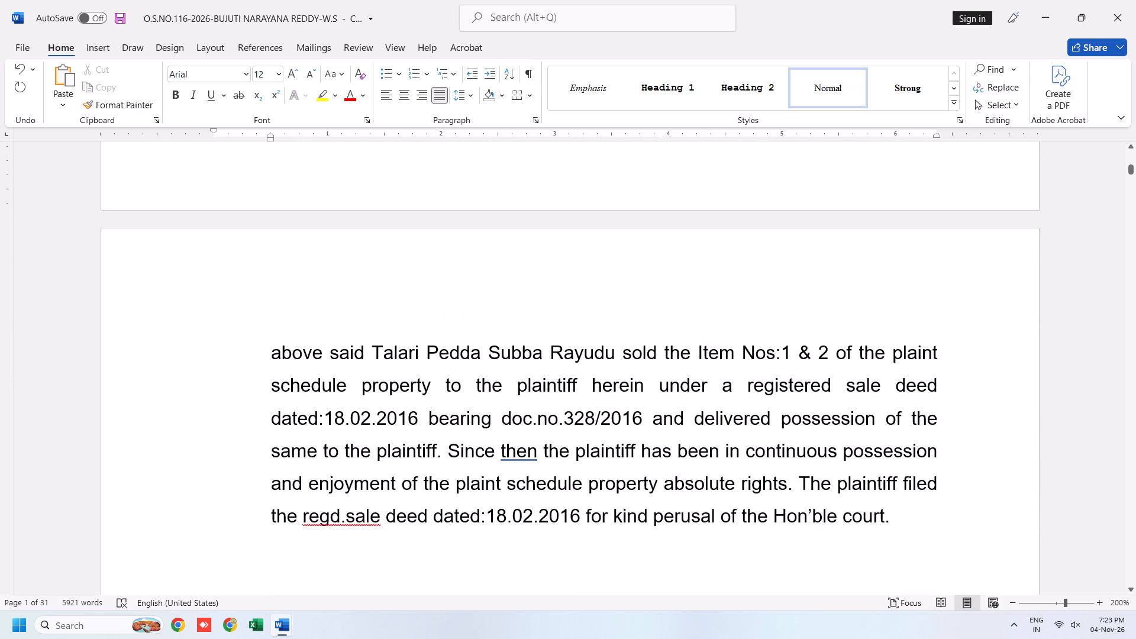
{"action": "scroll", "coordinate": [466, 373], "scroll_direction": "up", "scroll_amount": 4}
{"action": "scroll", "coordinate": [470, 368], "scroll_direction": "down", "scroll_amount": 3}
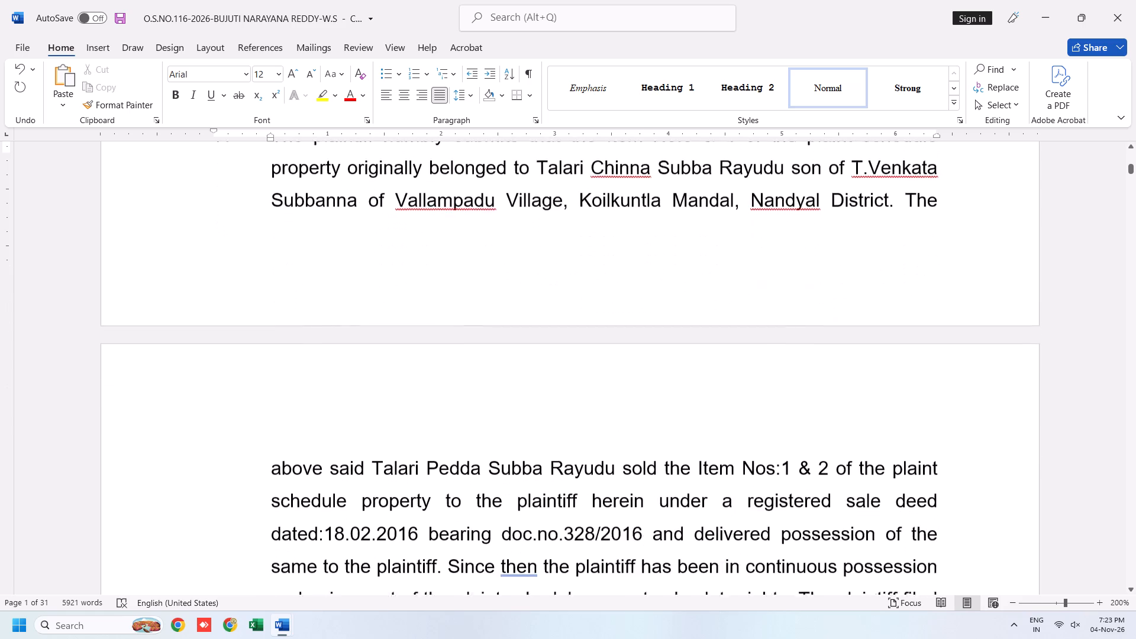
{"action": "left_click", "coordinate": [431, 404]}
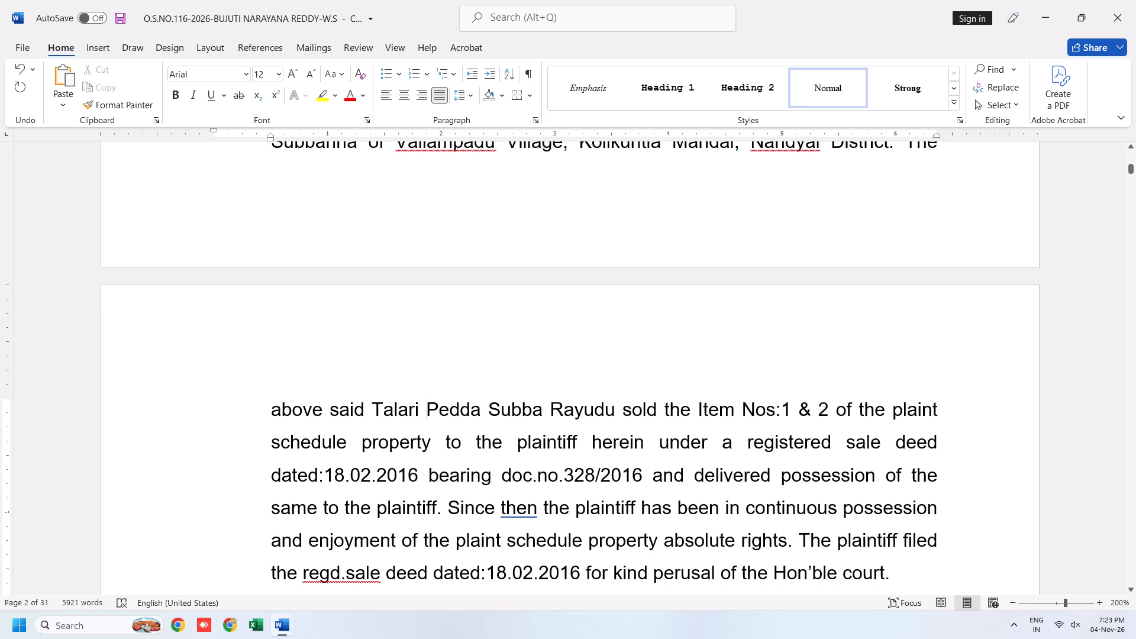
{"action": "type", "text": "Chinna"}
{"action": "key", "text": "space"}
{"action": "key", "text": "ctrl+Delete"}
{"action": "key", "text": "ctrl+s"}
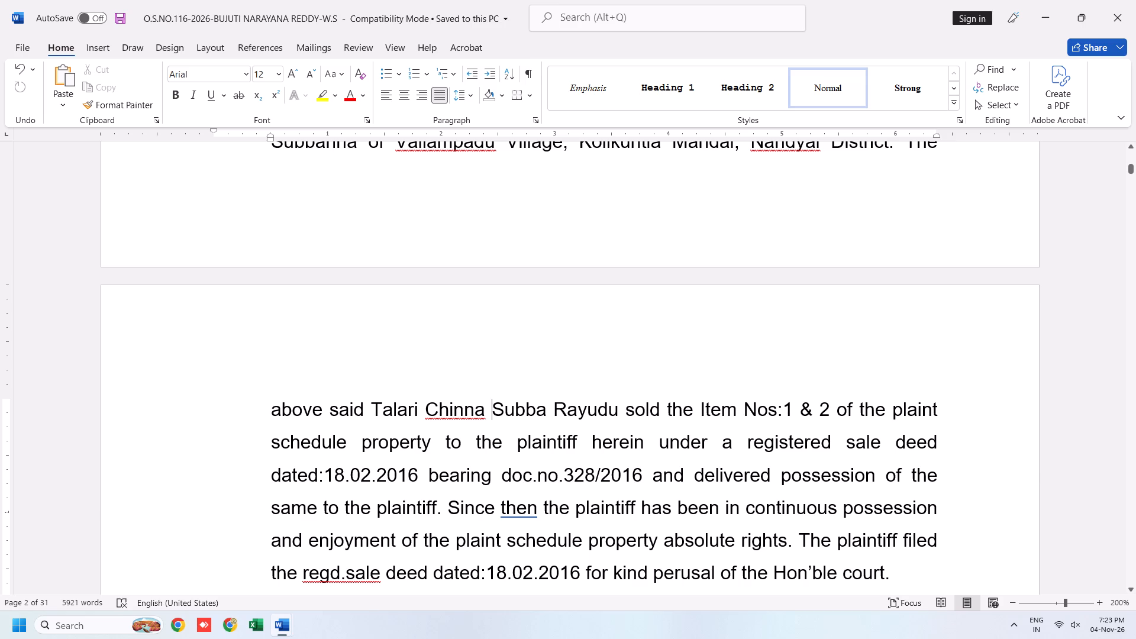
Change the item numbers in paragraph 7's sale sentence to "3 & 4".
{"action": "left_click", "coordinate": [786, 404]}
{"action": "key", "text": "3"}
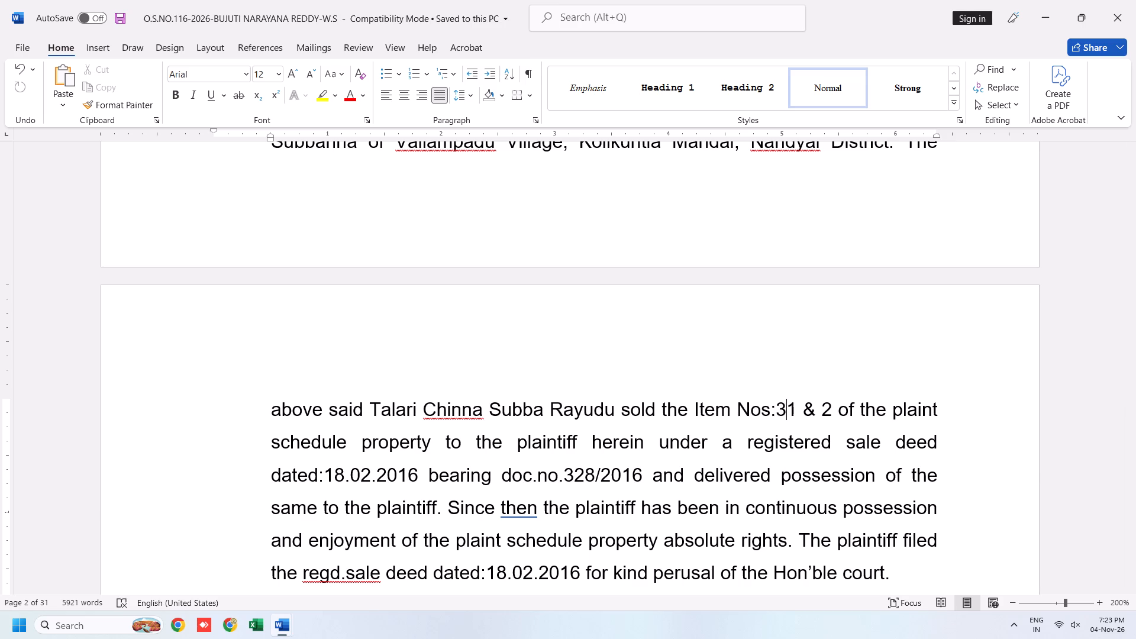
{"action": "key", "text": "Delete"}
{"action": "key", "text": "Right"}
{"action": "key", "text": "Right"}
{"action": "key", "text": "Right"}
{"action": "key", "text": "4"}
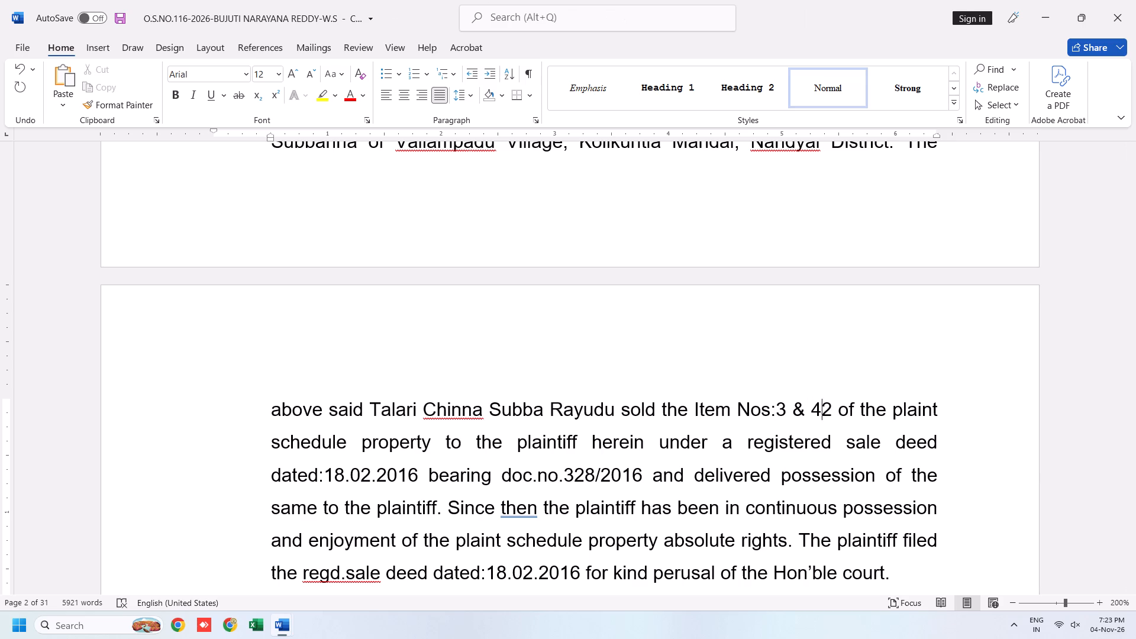
{"action": "key", "text": "Delete"}
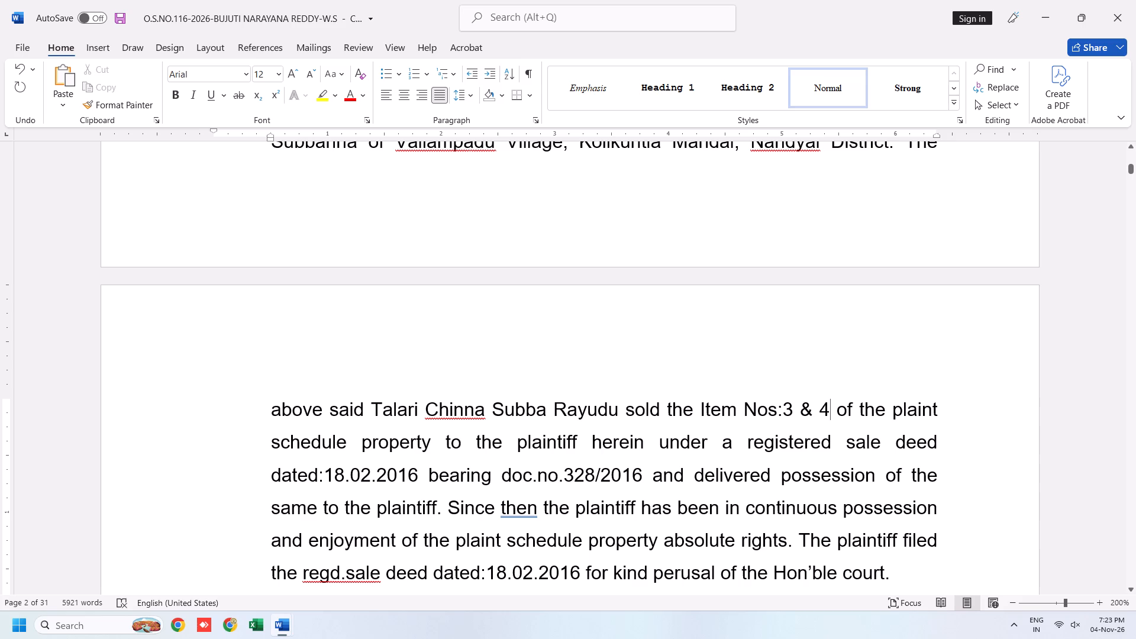
Change the registered sale deed's document number in paragraph 7 to 329/2016.
{"action": "left_click", "coordinate": [438, 465]}
{"action": "scroll", "coordinate": [498, 466], "scroll_direction": "down", "scroll_amount": 2}
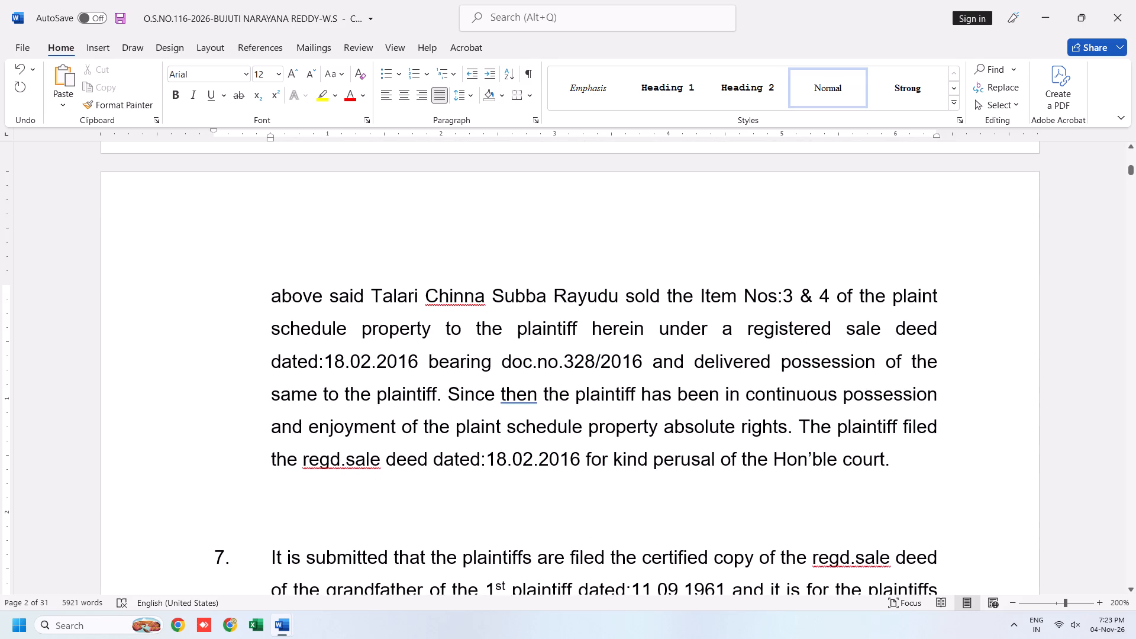
{"action": "left_click_drag", "start_coordinate": [566, 359], "coordinate": [572, 348]}
{"action": "left_click", "coordinate": [588, 355]}
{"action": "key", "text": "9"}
{"action": "key", "text": "Delete"}
{"action": "left_click", "coordinate": [533, 434]}
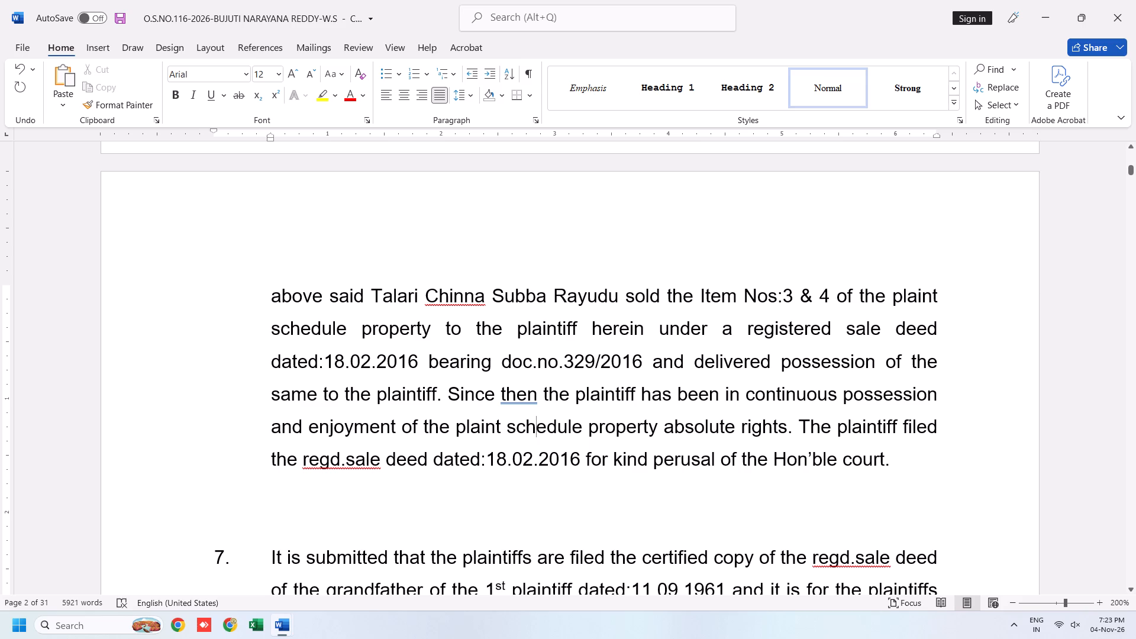
{"action": "left_click", "coordinate": [534, 431]}
Start a new paragraph numbered "8." with a tab indent on the blank line below the rewritten paragraph 7, and save the document.
{"action": "scroll", "coordinate": [730, 557], "scroll_direction": "up", "scroll_amount": 7}
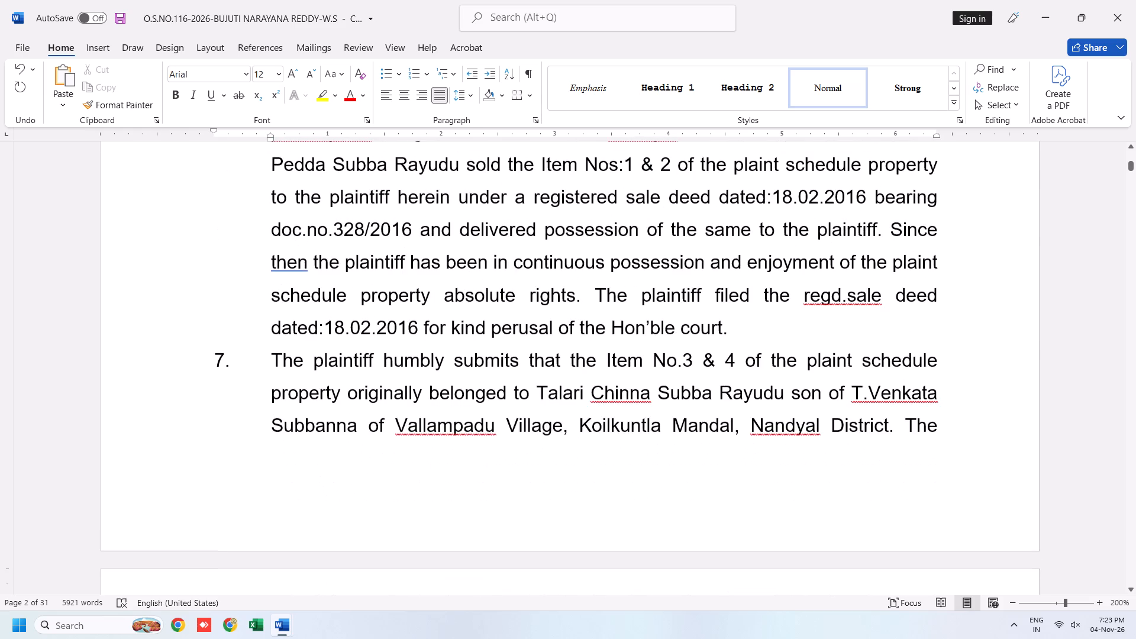
{"action": "scroll", "coordinate": [254, 425], "scroll_direction": "up", "scroll_amount": 3}
{"action": "scroll", "coordinate": [253, 425], "scroll_direction": "down", "scroll_amount": 13}
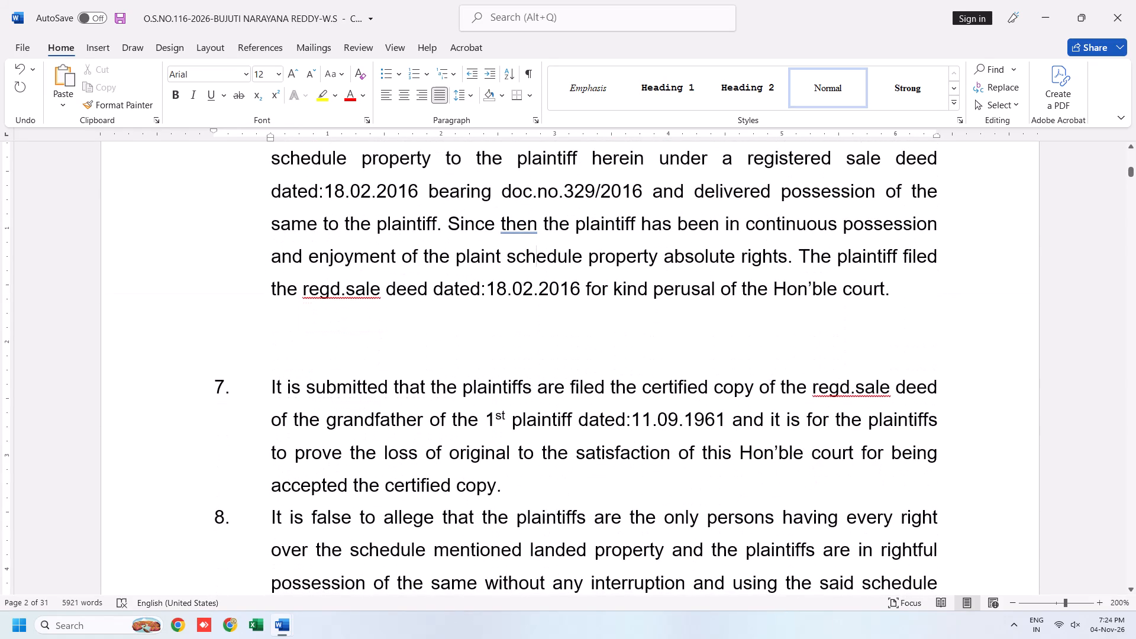
{"action": "left_click", "coordinate": [233, 343]}
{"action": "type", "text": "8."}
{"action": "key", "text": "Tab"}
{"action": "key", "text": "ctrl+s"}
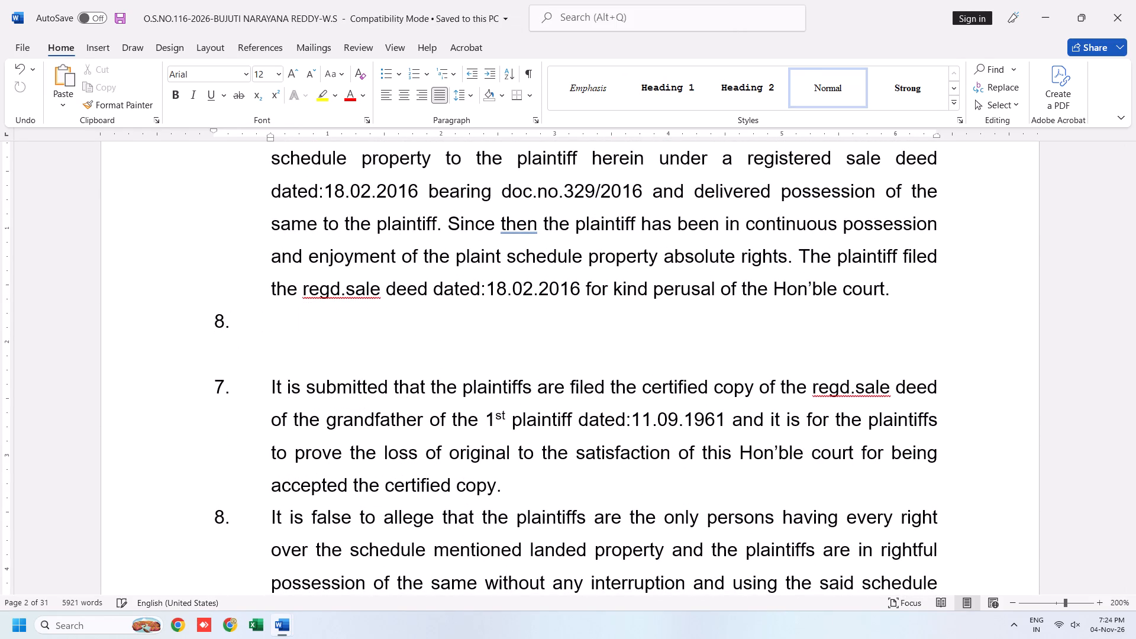
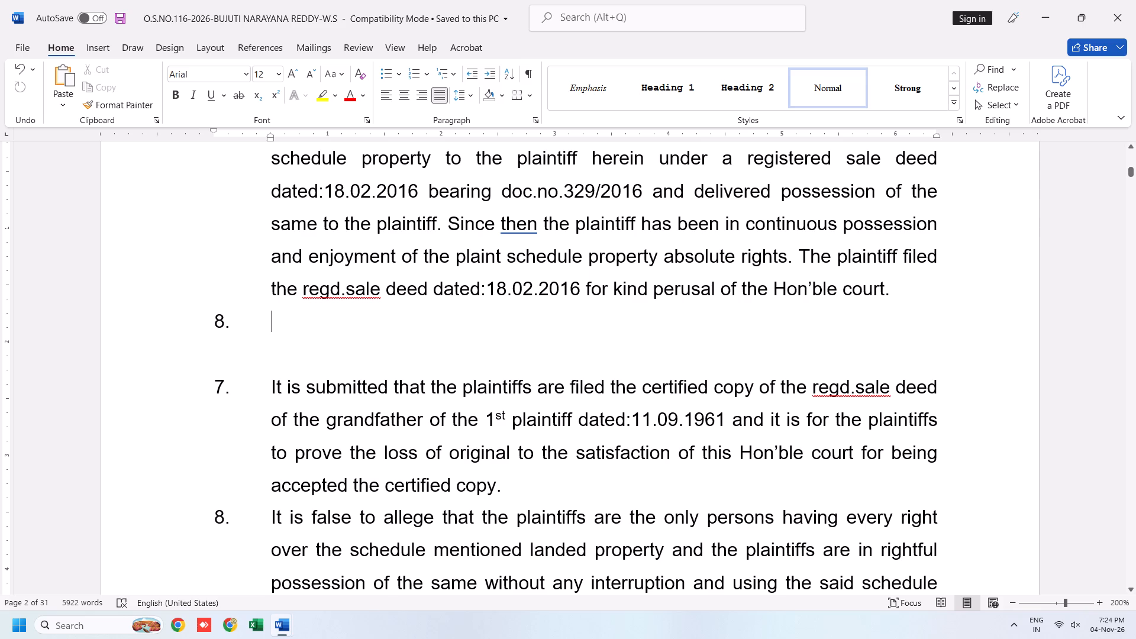
Begin paragraph 8 with "The plaintiff humbly submits that the plaintiff is filing E-pattadar pass book to show that the plaintiff is".
{"action": "type", "text": "The pla"}
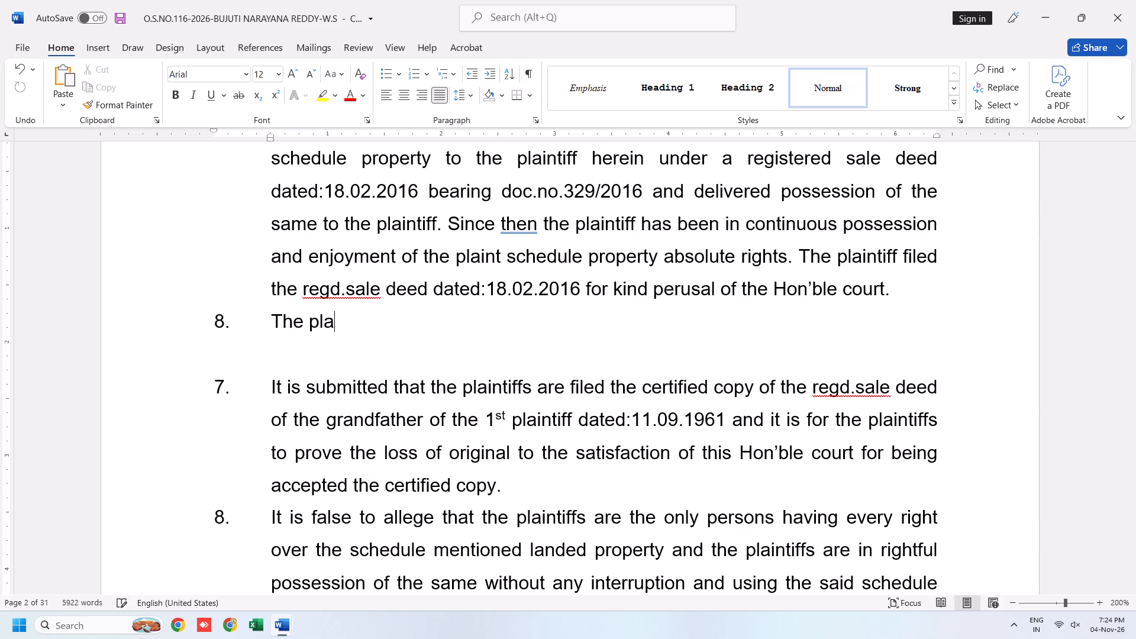
{"action": "type", "text": "intiff submi"}
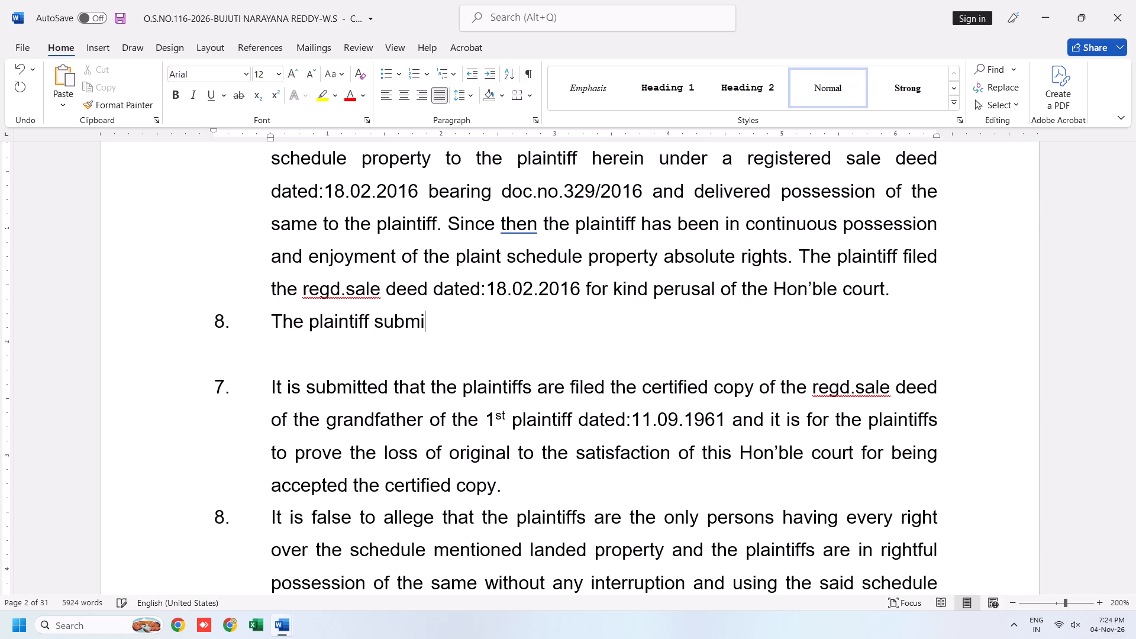
{"action": "key", "text": "BackSpace"}
{"action": "key", "text": "BackSpace"}
{"action": "key", "text": "BackSpace"}
{"action": "key", "text": "BackSpace"}
{"action": "key", "text": "BackSpace"}
{"action": "type", "text": "hu"}
{"action": "type", "text": "bmly submit"}
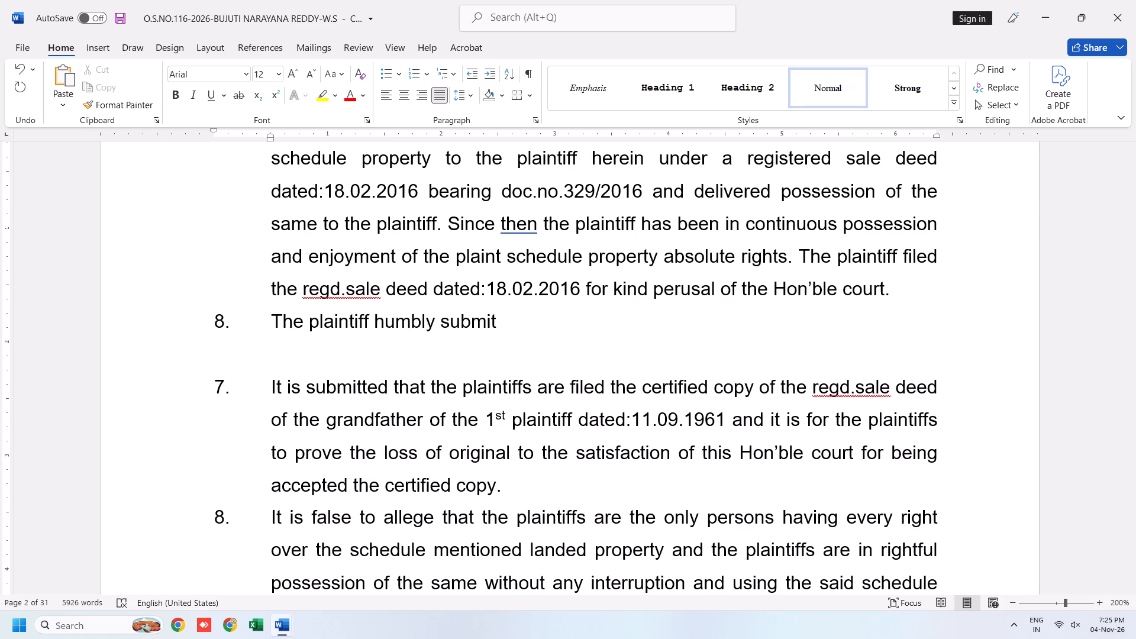
{"action": "type", "text": "s that the plan"}
{"action": "key", "text": "BackSpace"}
{"action": "type", "text": "intiff is"}
{"action": "key", "text": "space"}
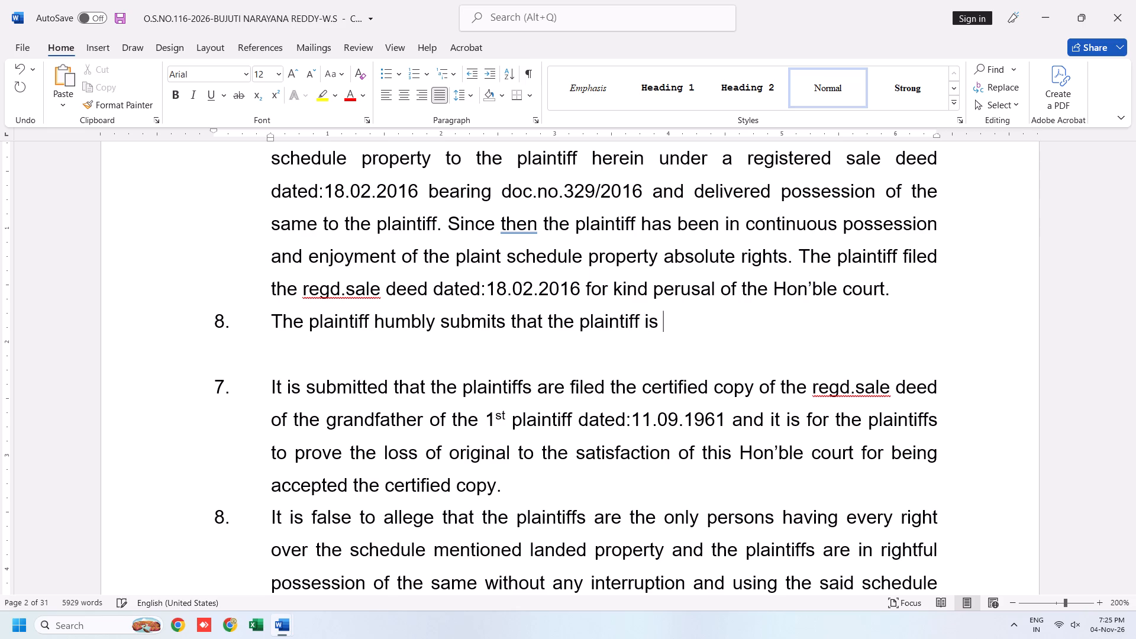
{"action": "key", "text": "p"}
{"action": "key", "text": "BackSpace"}
{"action": "type", "text": "filing E"}
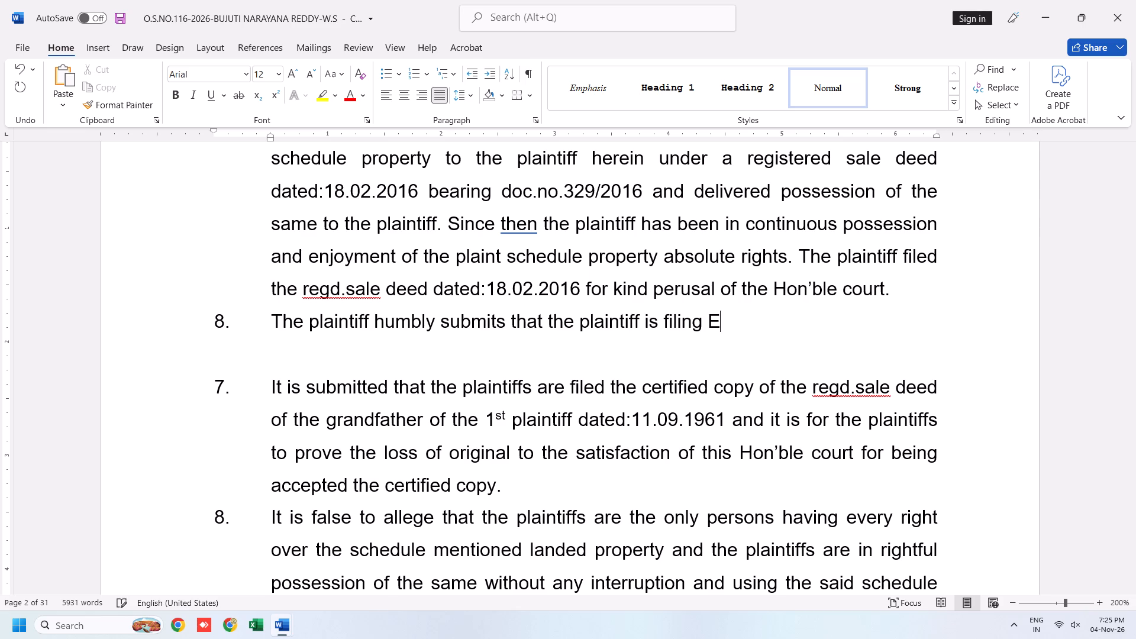
{"action": "type", "text": "-pattadar pass book to show that the plaintiff is"}
{"action": "key", "text": "space"}
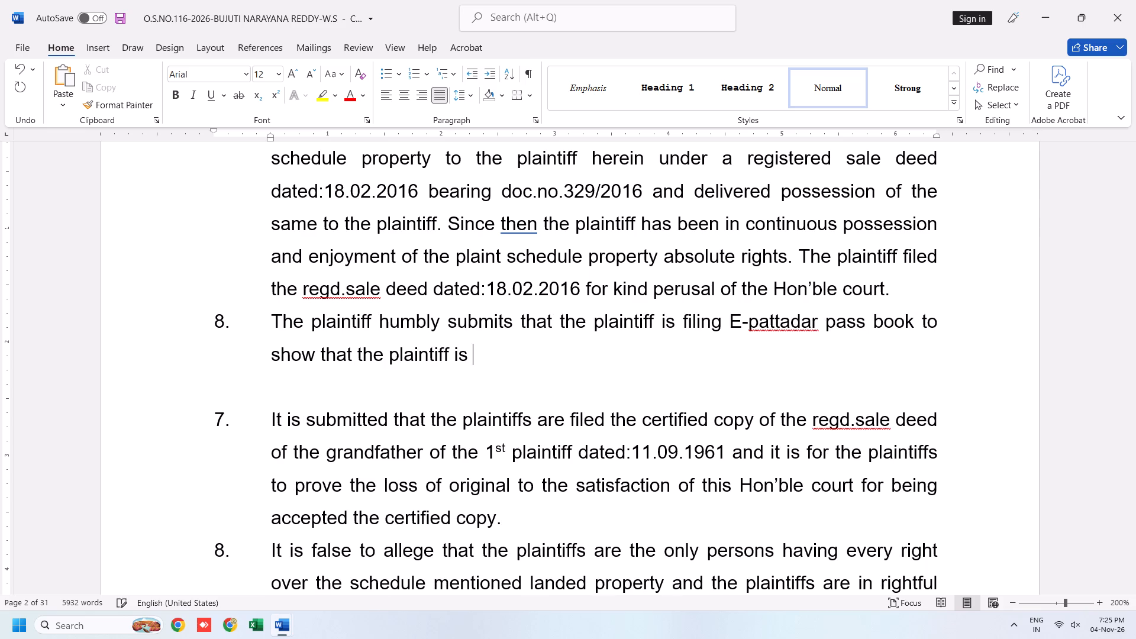
Continue paragraph 8 with "in possession and enjoyment of the plaint schedule properties".
{"action": "type", "text": "in posessin and en"}
{"action": "key", "text": "BackSpace"}
{"action": "key", "text": "BackSpace"}
{"action": "key", "text": "BackSpace"}
{"action": "key", "text": "BackSpace"}
{"action": "key", "text": "BackSpace"}
{"action": "key", "text": "BackSpace"}
{"action": "key", "text": "BackSpace"}
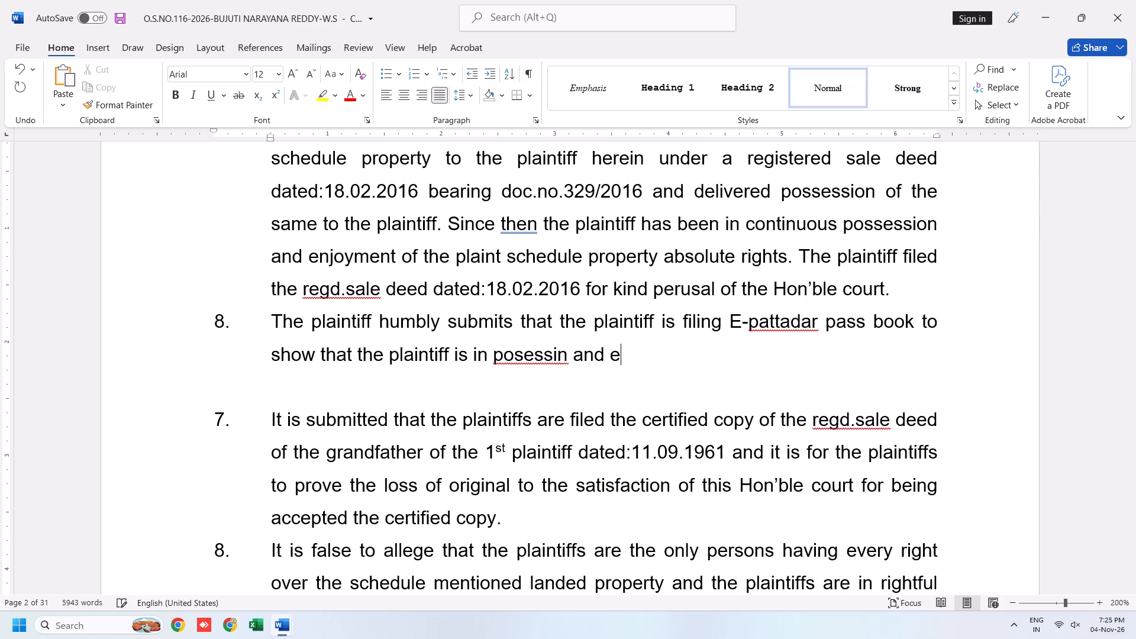
{"action": "key", "text": "BackSpace"}
{"action": "type", "text": "on en"}
{"action": "key", "text": "BackSpace"}
{"action": "key", "text": "BackSpace"}
{"action": "type", "text": "and enjouy"}
{"action": "key", "text": "BackSpace"}
{"action": "key", "text": "BackSpace"}
{"action": "key", "text": "y"}
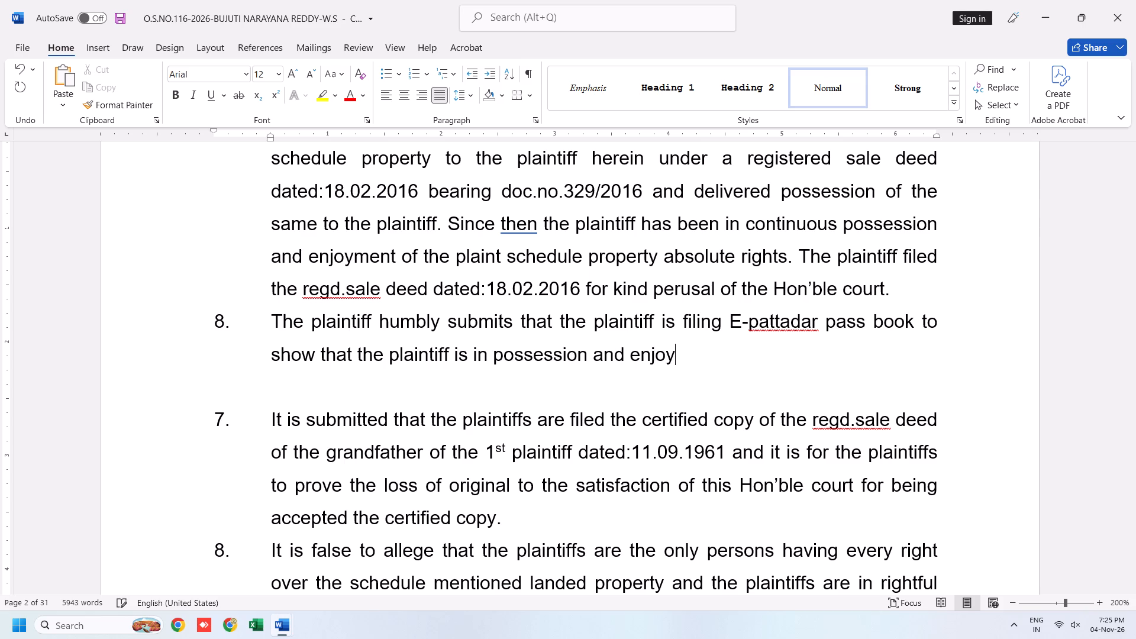
{"action": "type", "text": "ment of the plaint scheudle property"}
{"action": "key", "text": "BackSpace"}
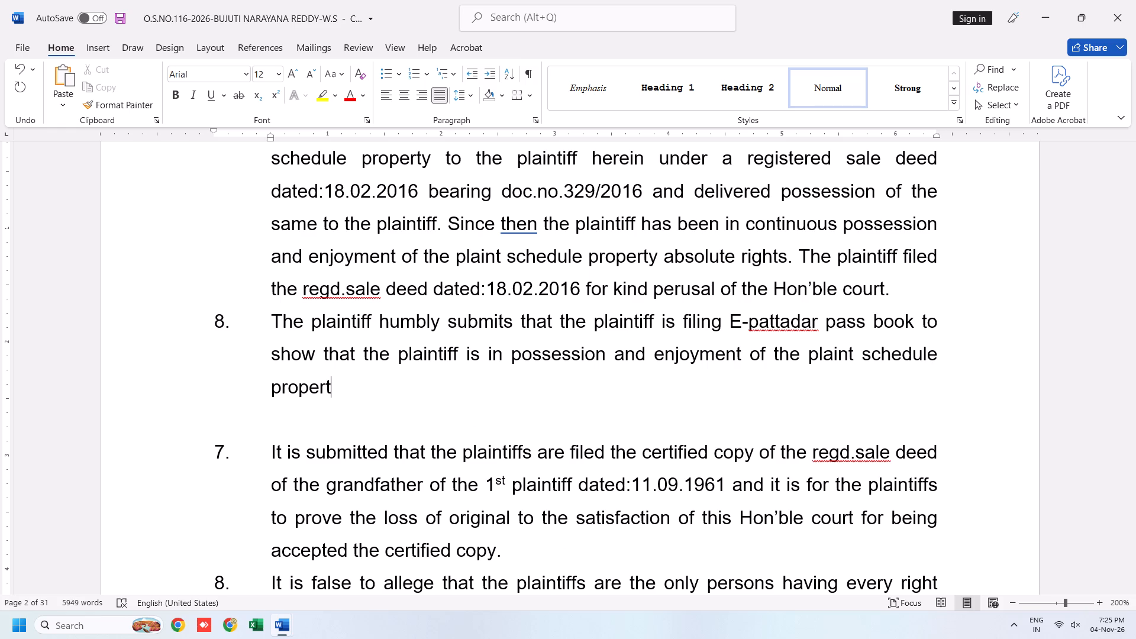
{"action": "type", "text": "ies"}
{"action": "key", "text": "space"}
Continue paragraph 8 with "for kind perusal of the Hon'ble court".
{"action": "key", "text": "o"}
{"action": "key", "text": "BackSpace"}
{"action": "type", "text": "fro k"}
{"action": "key", "text": "BackSpace"}
{"action": "key", "text": "BackSpace"}
{"action": "key", "text": "BackSpace"}
{"action": "key", "text": "BackSpace"}
{"action": "type", "text": "or kind perusal"}
{"action": "key", "text": "space"}
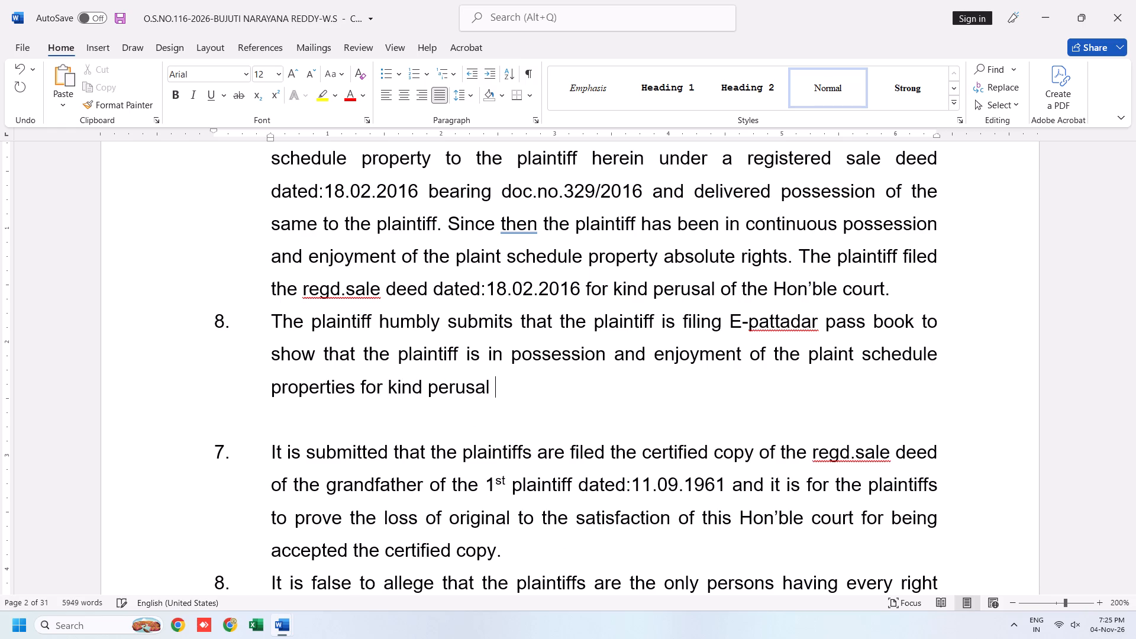
{"action": "type", "text": "of the Hon'bkle co"}
{"action": "key", "text": "BackSpace"}
{"action": "key", "text": "BackSpace"}
{"action": "key", "text": "BackSpace"}
{"action": "key", "text": "BackSpace"}
{"action": "key", "text": "BackSpace"}
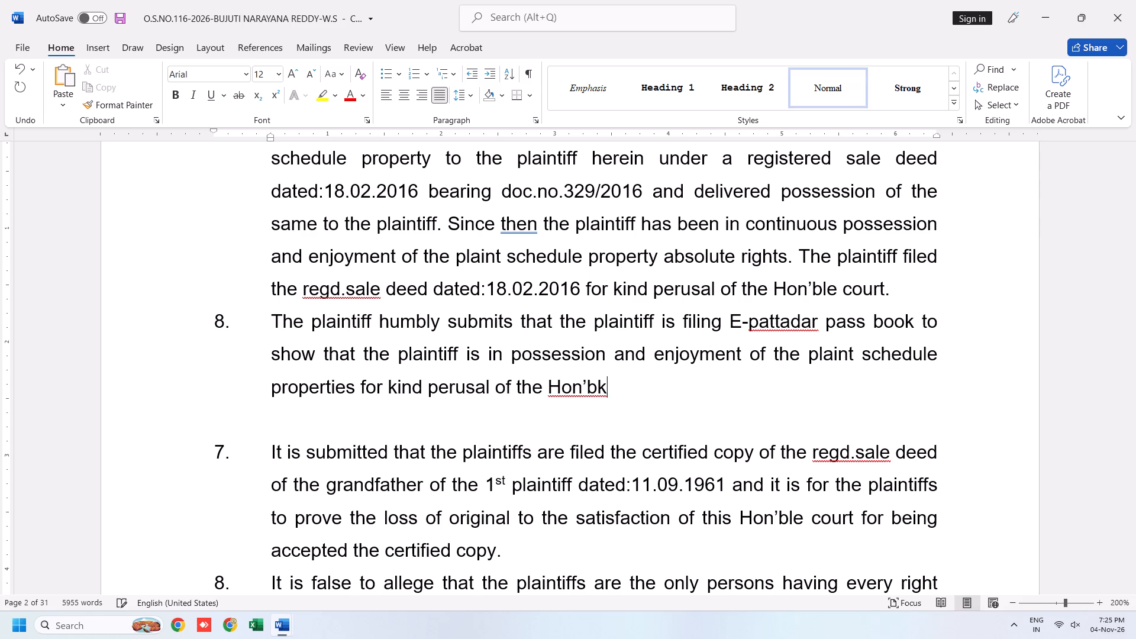
{"action": "key", "text": "BackSpace"}
{"action": "type", "text": "le court"}
{"action": "key", "text": "space"}
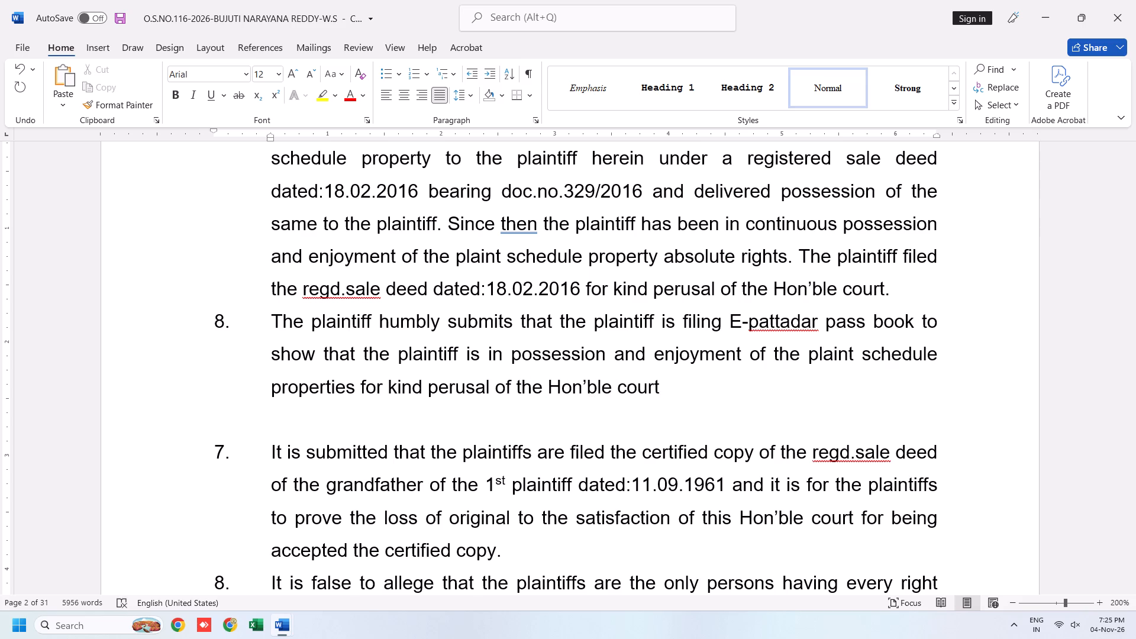
Add the prayer clause "and the plaintiff prays the Hon'ble court to" to paragraph 8.
{"action": "type", "text": "and the plainitff prays"}
{"action": "key", "text": "space"}
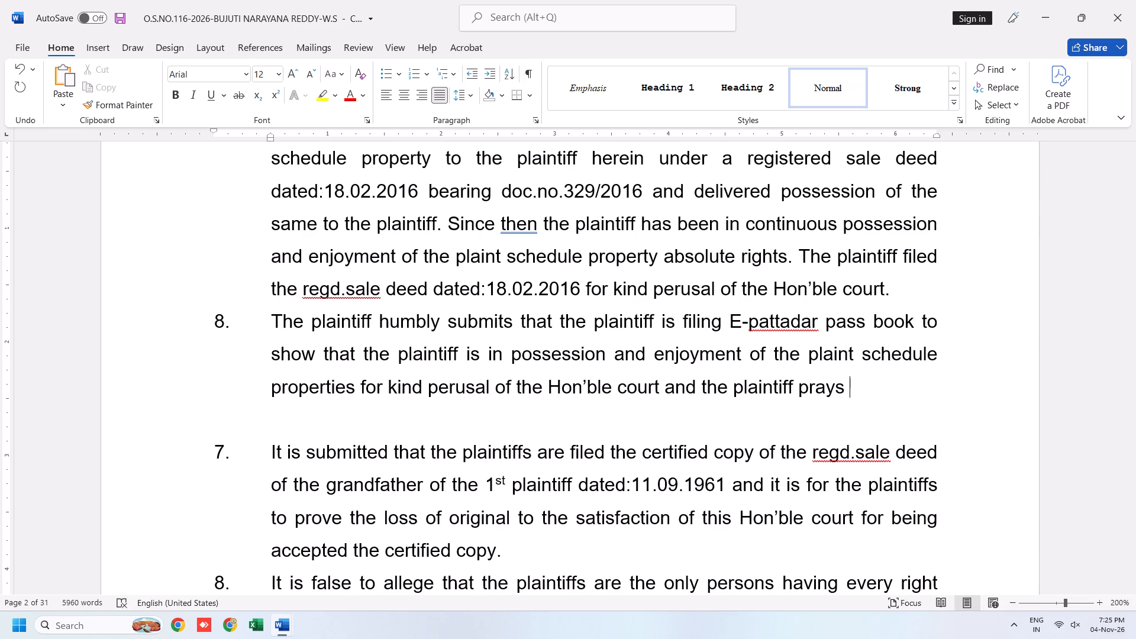
{"action": "type", "text": "the Hon'ble court to"}
{"action": "key", "text": "space"}
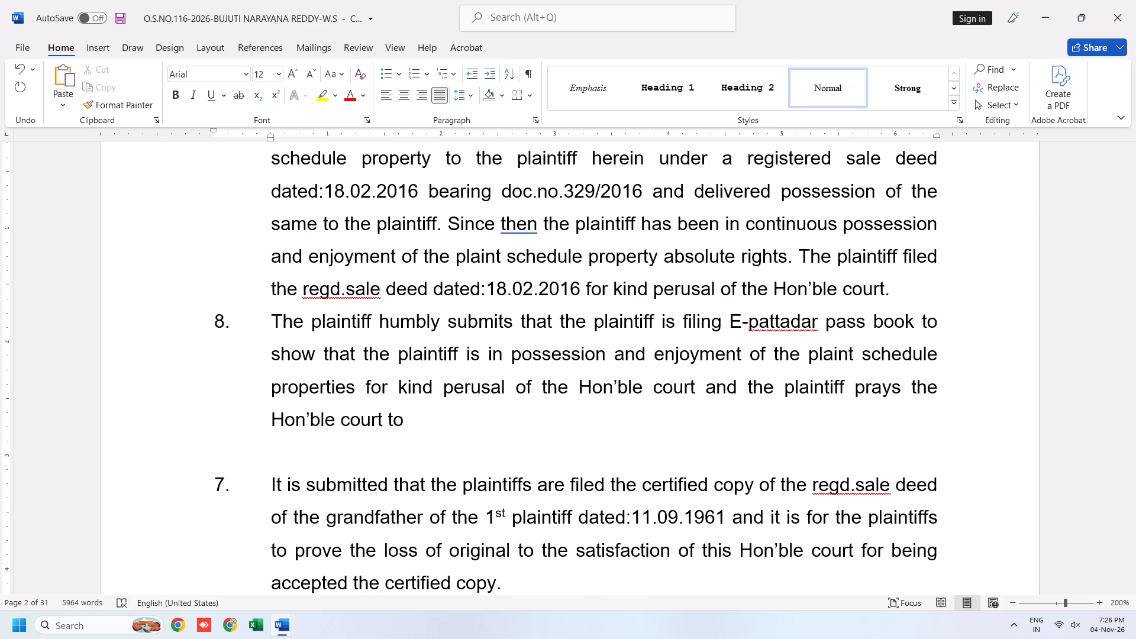
Complete paragraph 8 with "read the averments of the same as part and parcel of this plaint to avoid repetition." and save the document.
{"action": "type", "text": "rad th"}
{"action": "key", "text": "BackSpace"}
{"action": "key", "text": "BackSpace"}
{"action": "key", "text": "BackSpace"}
{"action": "key", "text": "BackSpace"}
{"action": "key", "text": "BackSpace"}
{"action": "type", "text": "ead the aver"}
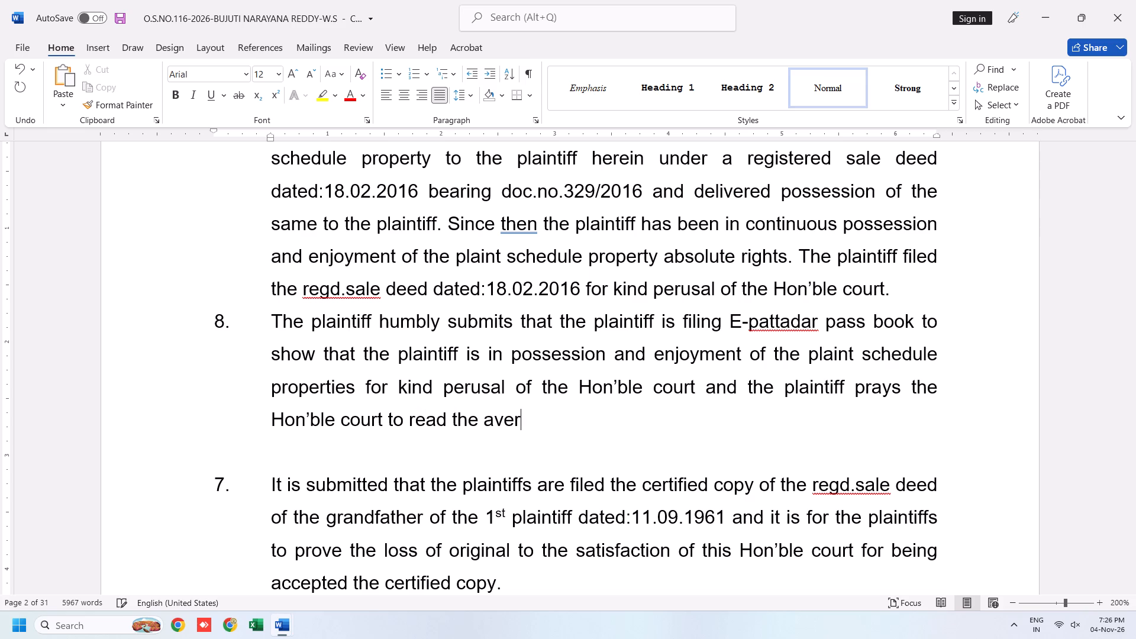
{"action": "type", "text": "ments of the same"}
{"action": "key", "text": "space"}
{"action": "type", "text": "as part and parcel of this plaint to"}
{"action": "key", "text": "space"}
{"action": "type", "text": "avoid repr"}
{"action": "key", "text": "BackSpace"}
{"action": "type", "text": "etition"}
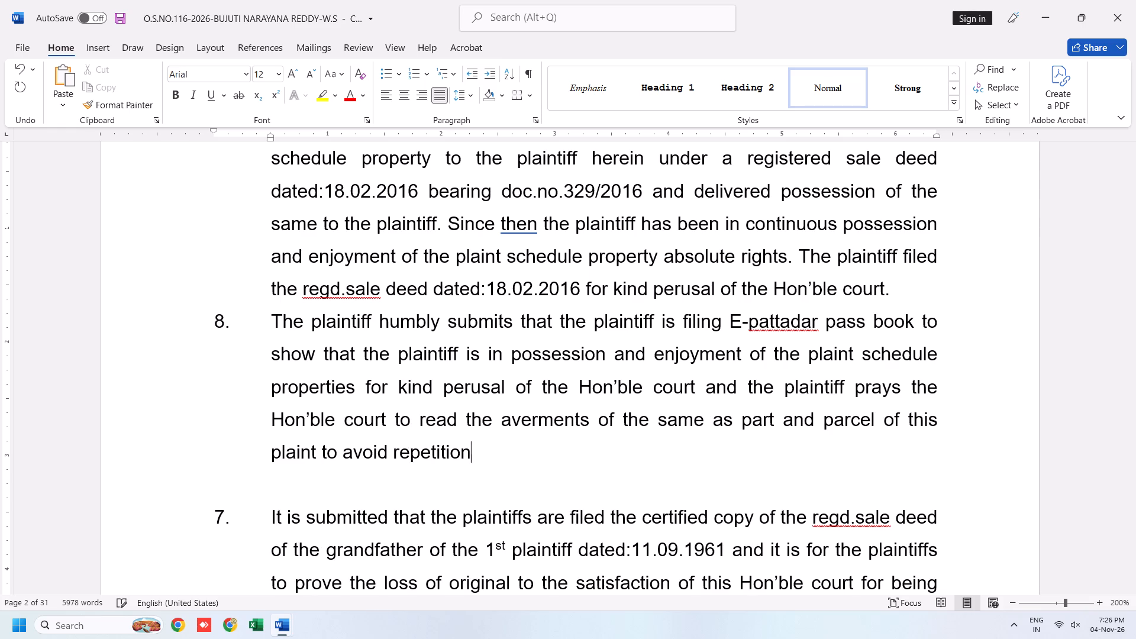
{"action": "type", "text": "."}
{"action": "key", "text": "space"}
{"action": "key", "text": "ctrl+s"}
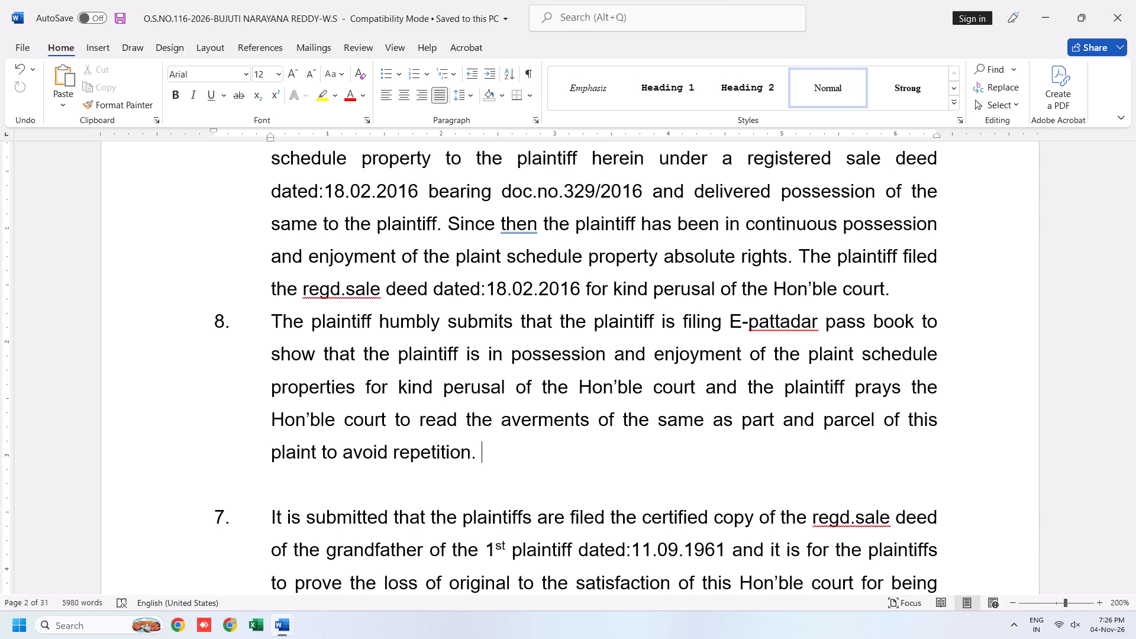
Start a new paragraph numbered "7." with a tab indent below the completed paragraph 8, and save the document.
{"action": "key", "text": "Return"}
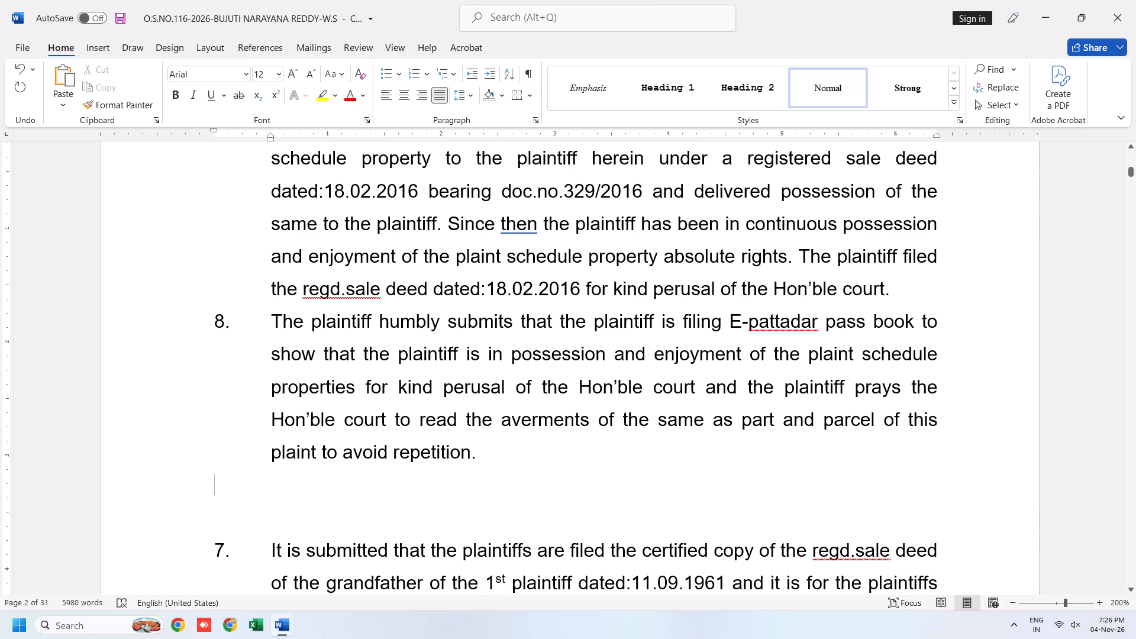
{"action": "type", "text": "7."}
{"action": "key", "text": "Tab"}
{"action": "key", "text": "ctrl+s"}
Copy the full text of paragraph 8 into the new paragraph numbered "7." below it.
{"action": "left_click_drag", "start_coordinate": [269, 319], "coordinate": [643, 453]}
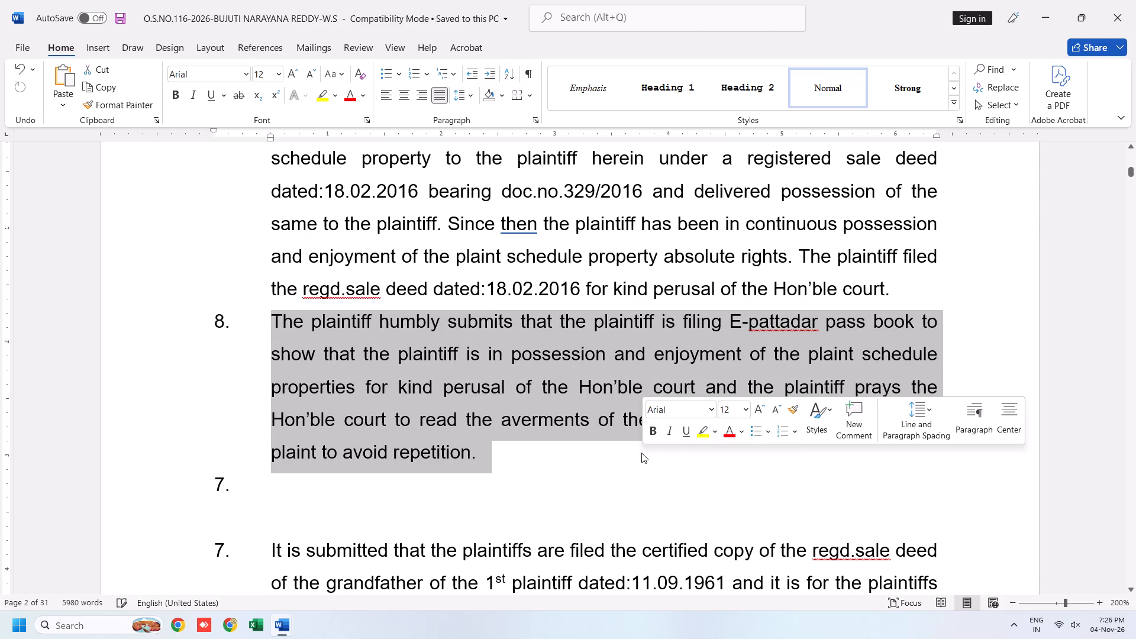
{"action": "key", "text": "ctrl+c"}
{"action": "left_click", "coordinate": [380, 483]}
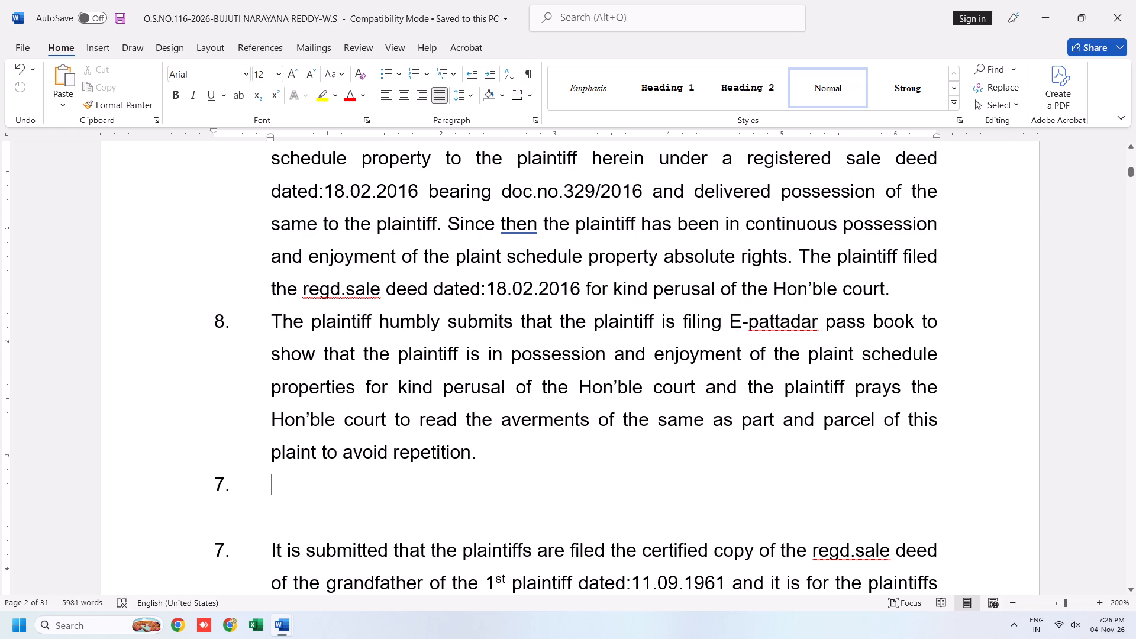
{"action": "key", "text": "ctrl+v"}
{"action": "scroll", "coordinate": [482, 489], "scroll_direction": "down", "scroll_amount": 1}
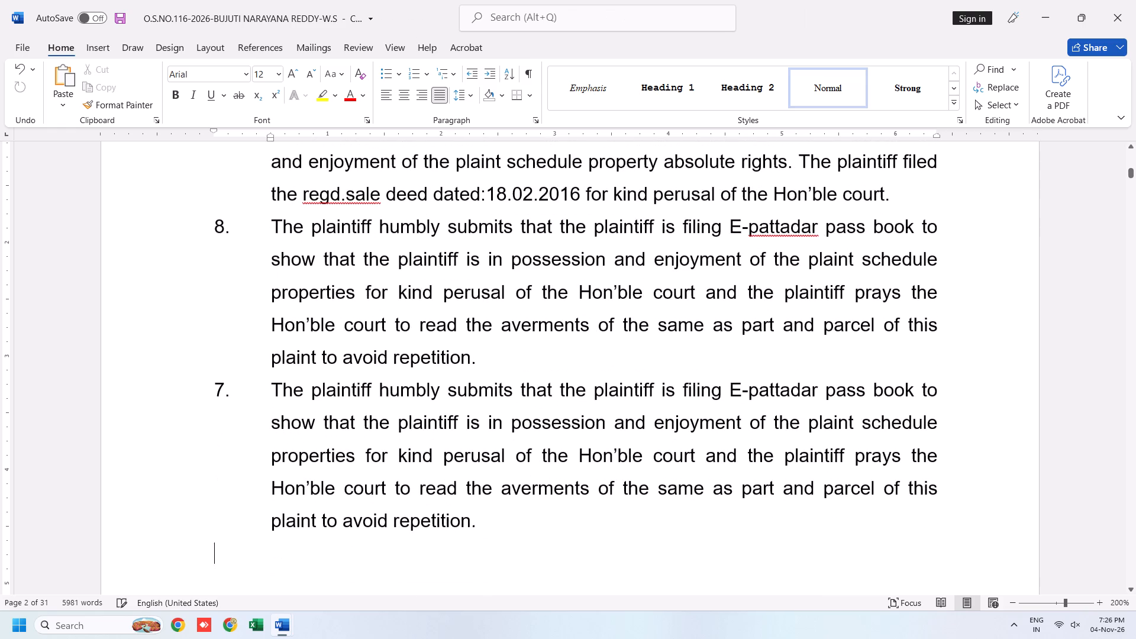
Insert "also" before "filing" in the first line of the copied paragraph.
{"action": "left_click", "coordinate": [689, 406]}
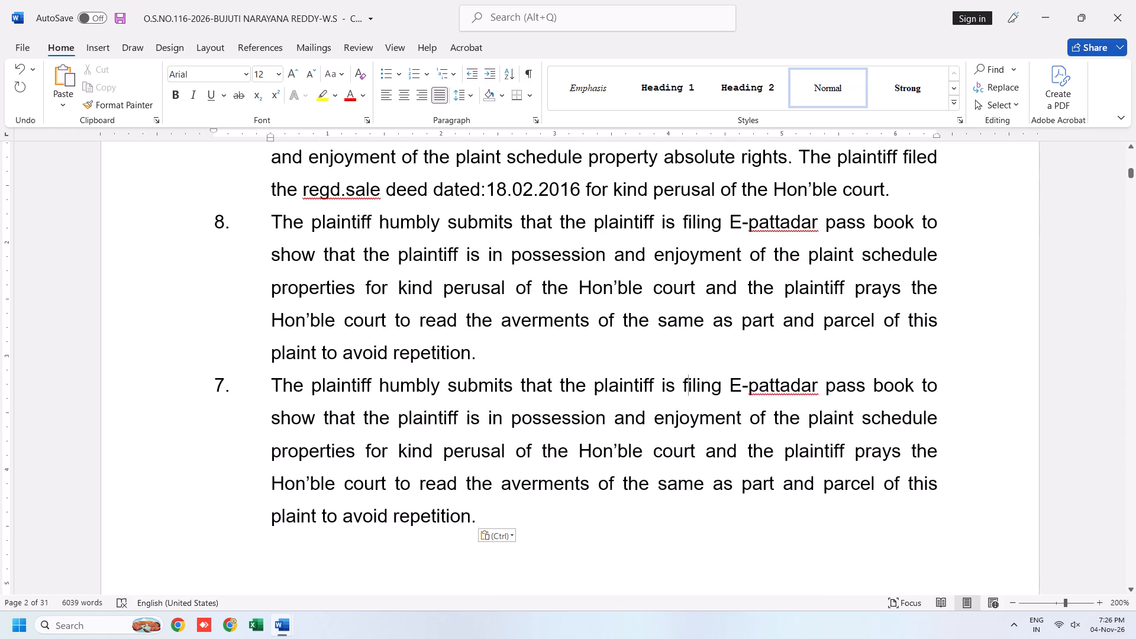
{"action": "left_click", "coordinate": [688, 388]}
{"action": "key", "text": "Left"}
{"action": "type", "text": "also"}
{"action": "key", "text": "space"}
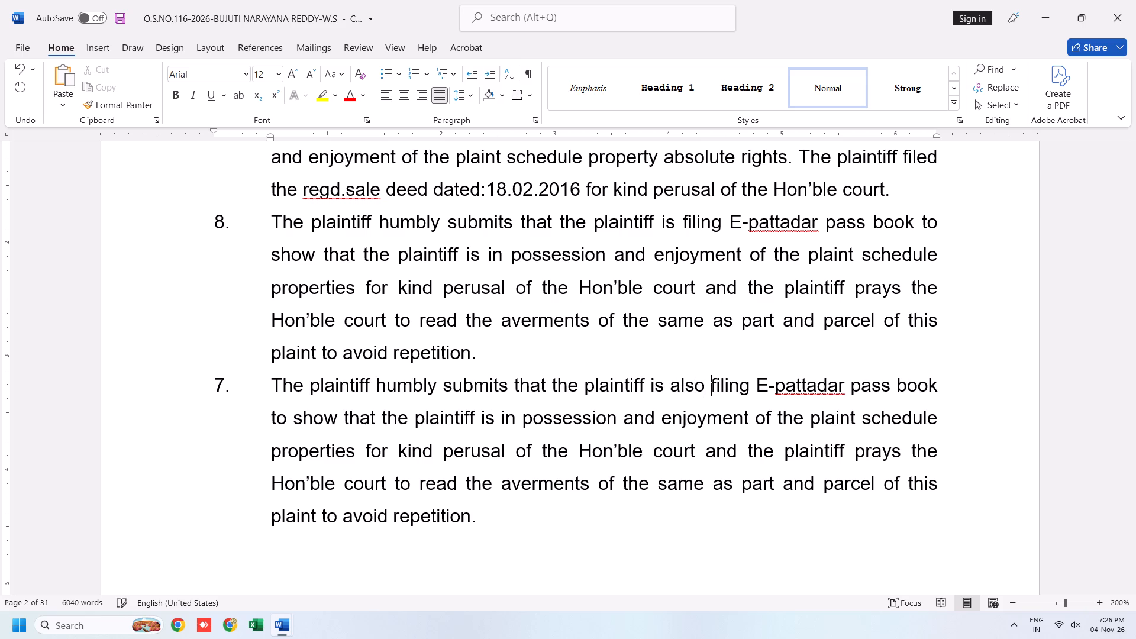
{"action": "key", "text": "f"}
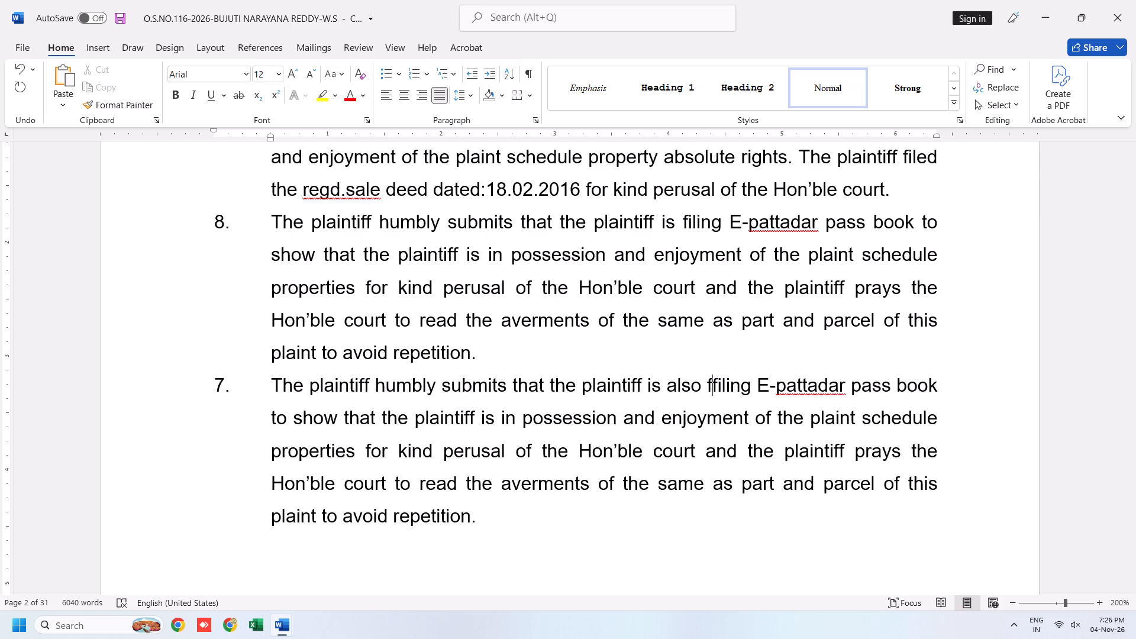
{"action": "key", "text": "BackSpace"}
Insert "meeseva copy fo the 1-B extract" after "is also filing" in paragraph 7.
{"action": "key", "text": "Right"}
{"action": "key", "text": "Right"}
{"action": "key", "text": "Right"}
{"action": "key", "text": "Right"}
{"action": "key", "text": "Right"}
{"action": "key", "text": "Right"}
{"action": "key", "text": "Right"}
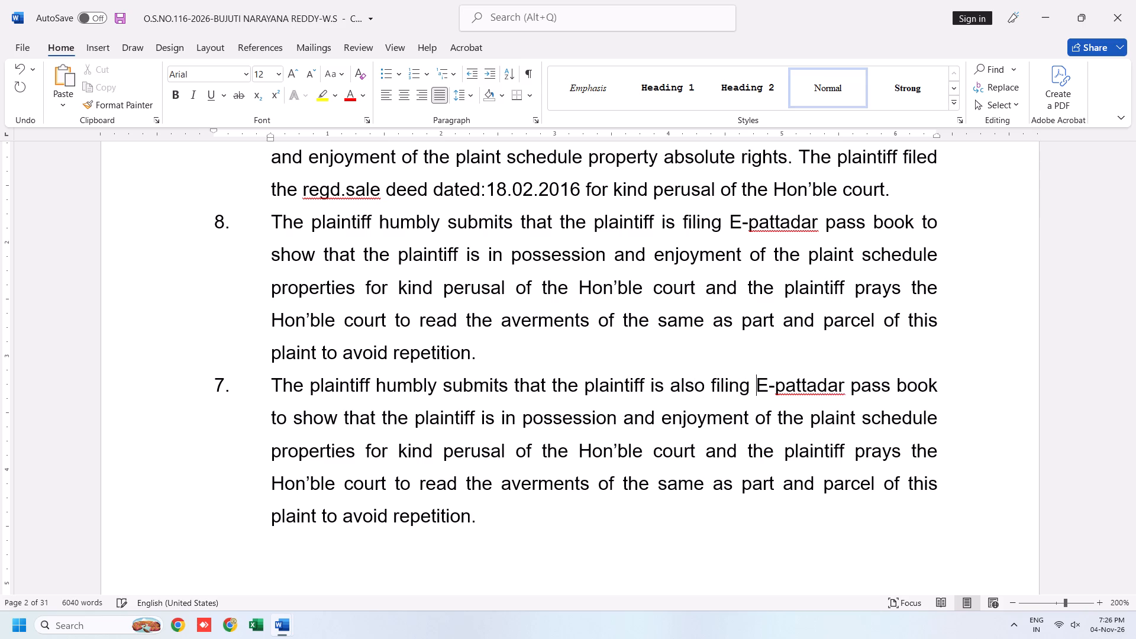
{"action": "type", "text": "mee"}
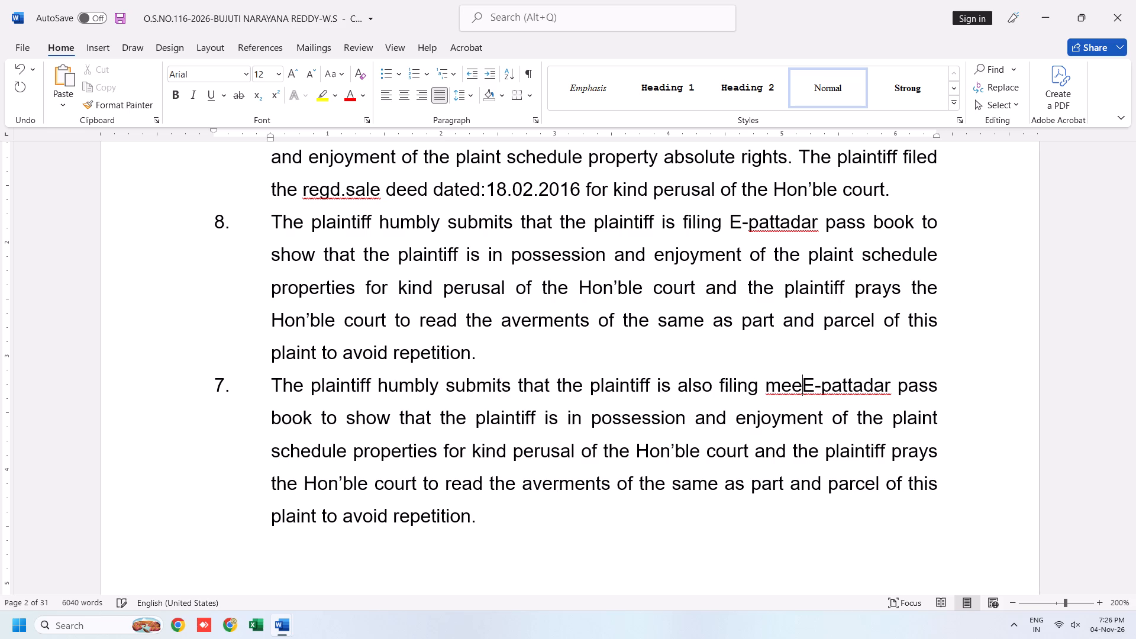
{"action": "type", "text": "seva"}
{"action": "key", "text": "space"}
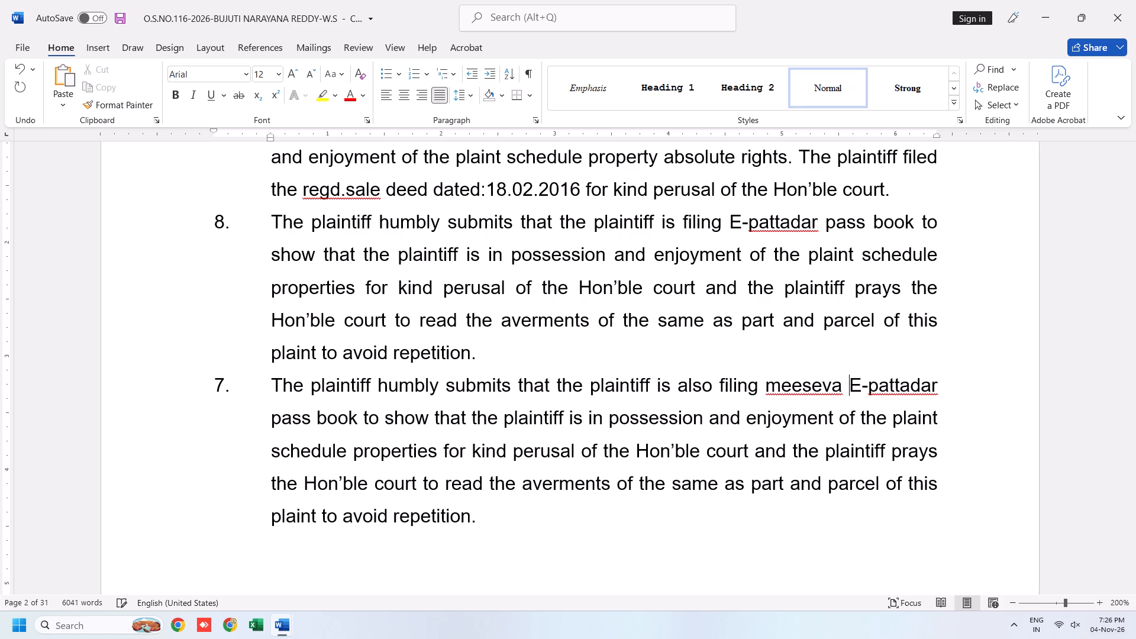
{"action": "type", "text": "copy fo the"}
{"action": "key", "text": "space"}
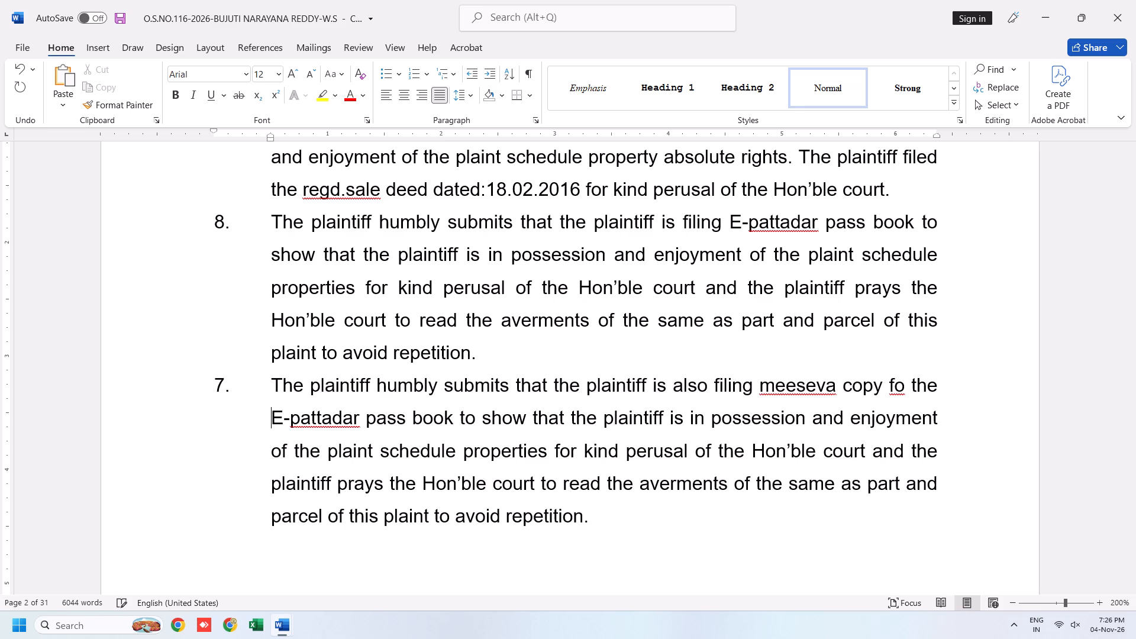
{"action": "type", "text": "1-B"}
{"action": "key", "text": "space"}
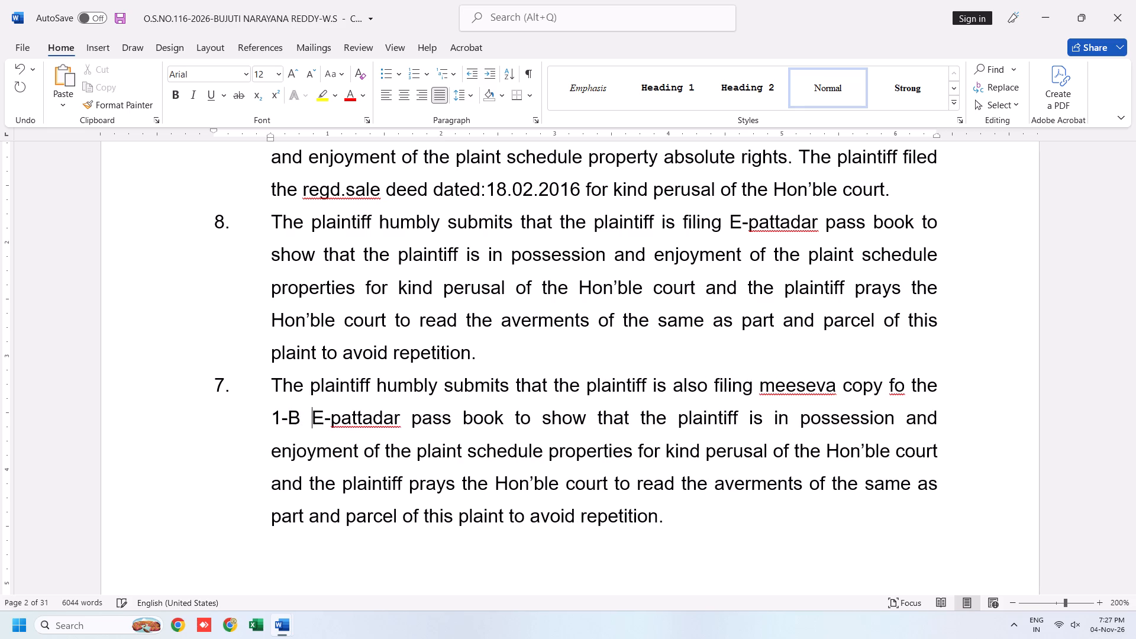
{"action": "type", "text": "extract"}
{"action": "key", "text": "space"}
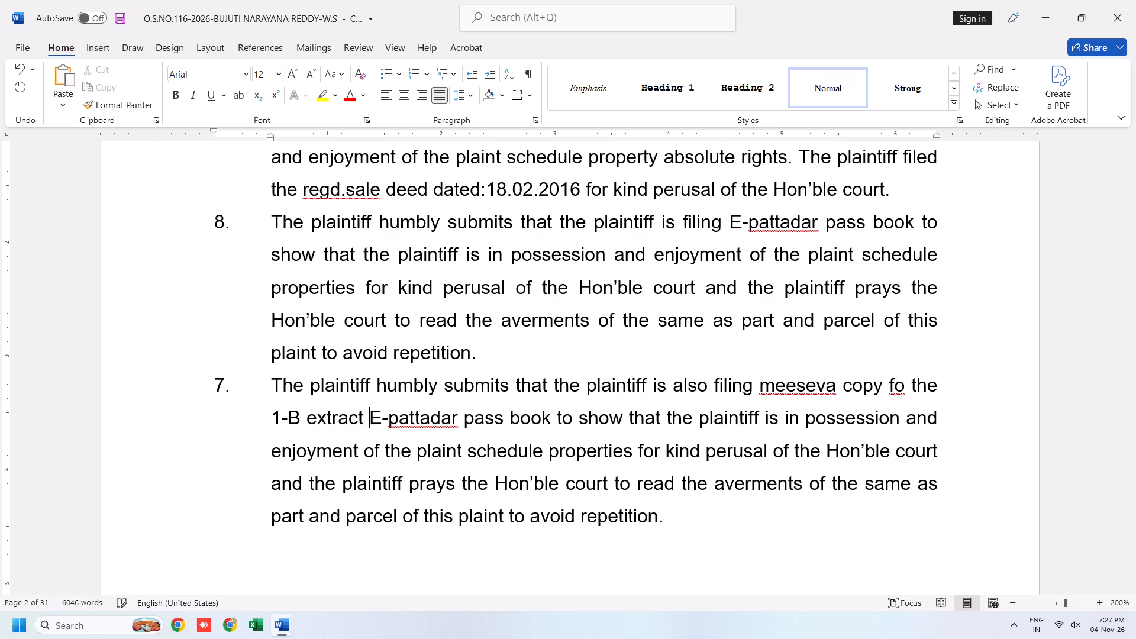
Continue the inserted text with "issued by the Tahsidlar, Koilkuntla dated: 09.05.2026 to show" before "E-pattadar".
{"action": "type", "text": "issued by the Tahsidlar, Koilkuntla dated:"}
{"action": "key", "text": "space"}
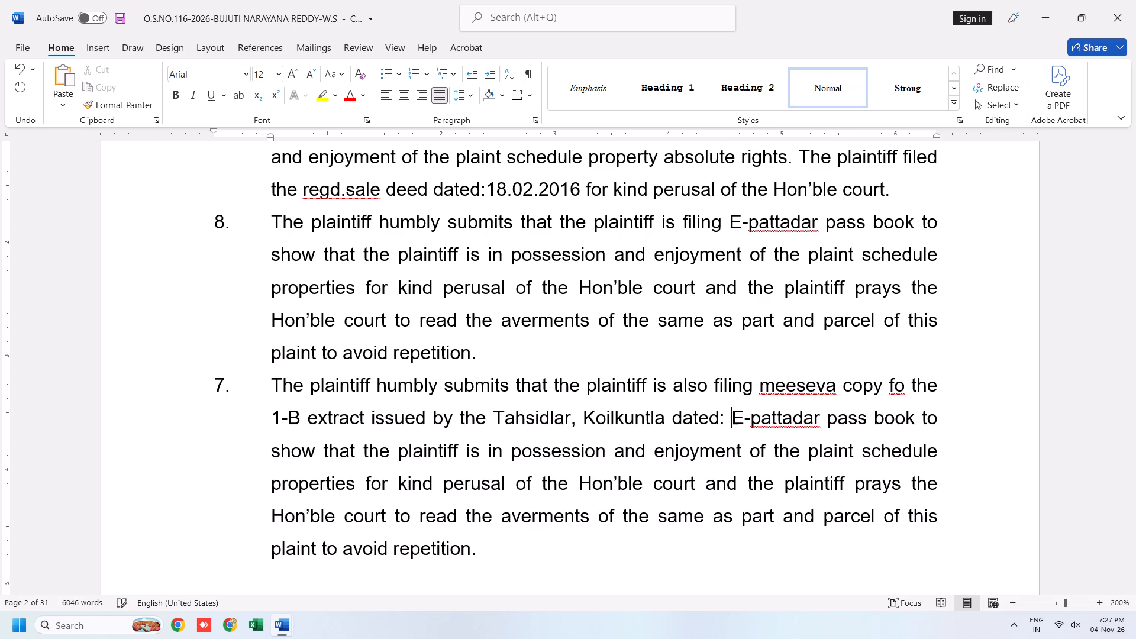
{"action": "type", "text": "09.05.2026 to shows"}
{"action": "key", "text": "space"}
{"action": "key", "text": "BackSpace"}
{"action": "key", "text": "BackSpace"}
{"action": "key", "text": "space"}
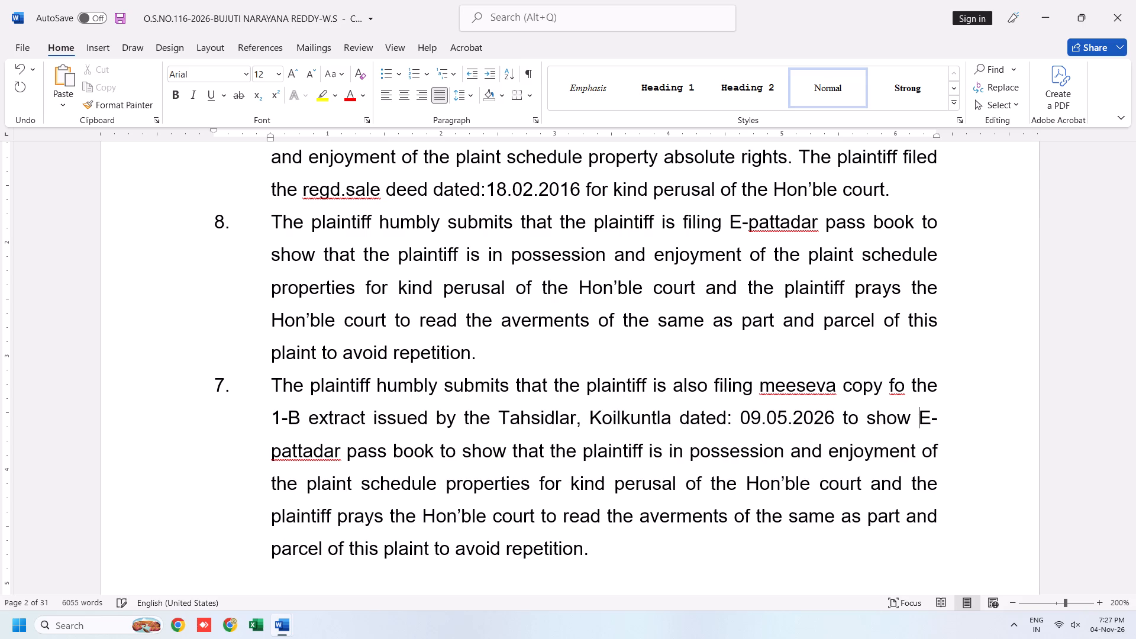
Continue paragraph 7's inserted text with "the plaintiff's right, possession and enjoyment over the".
{"action": "type", "text": "the plaintiff"}
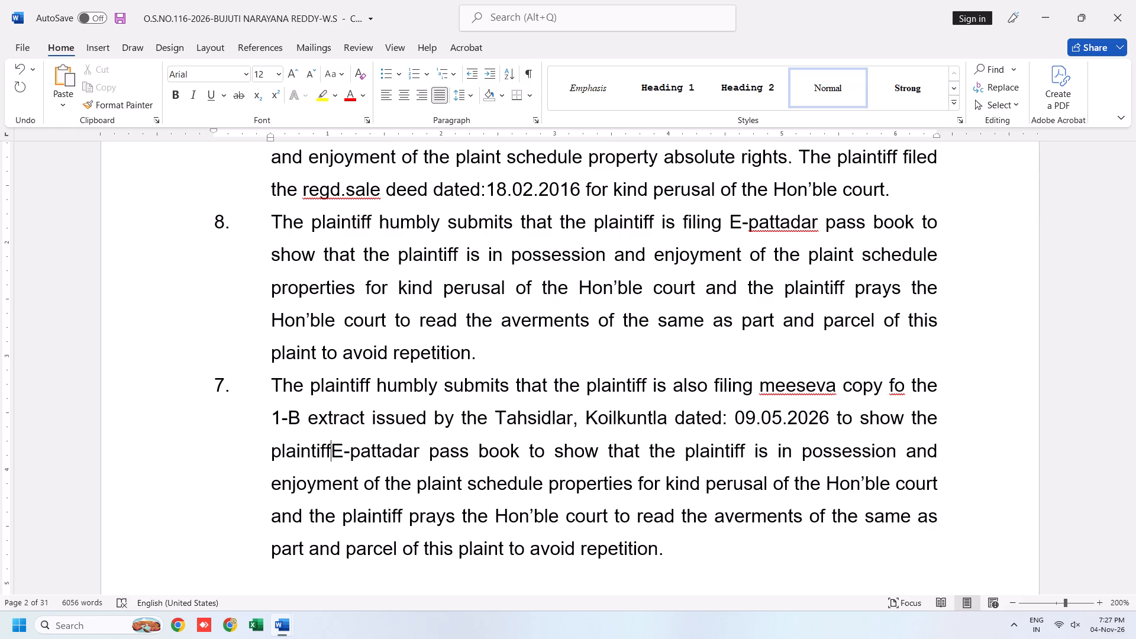
{"action": "type", "text": "'s right"}
{"action": "key", "text": "space"}
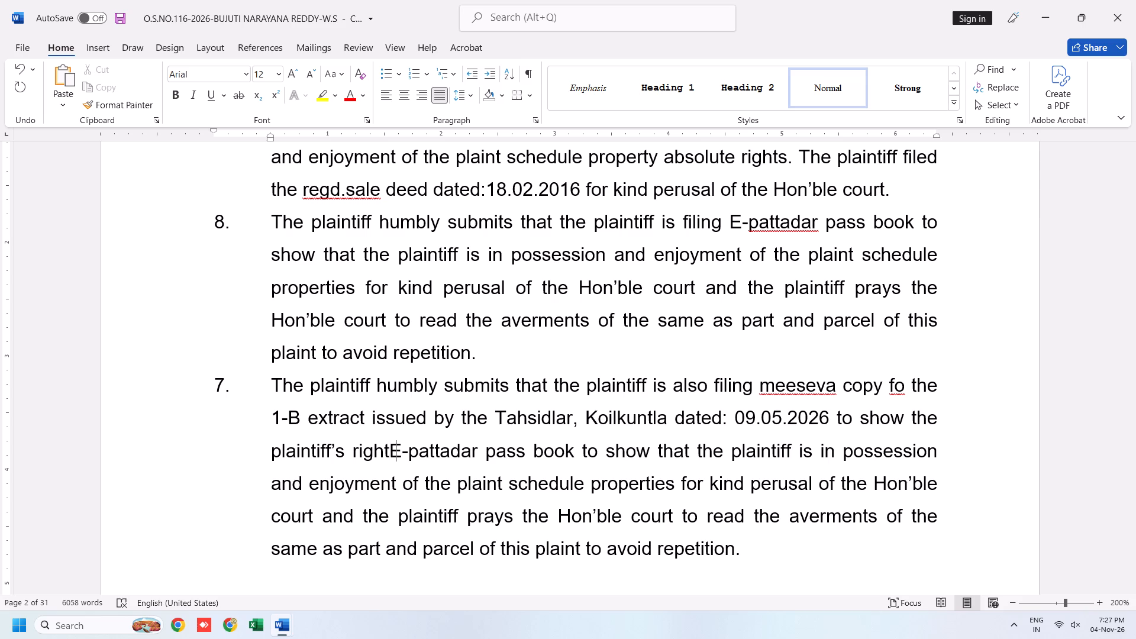
{"action": "key", "text": "BackSpace"}
{"action": "type", "text": ", posession"}
{"action": "key", "text": "space"}
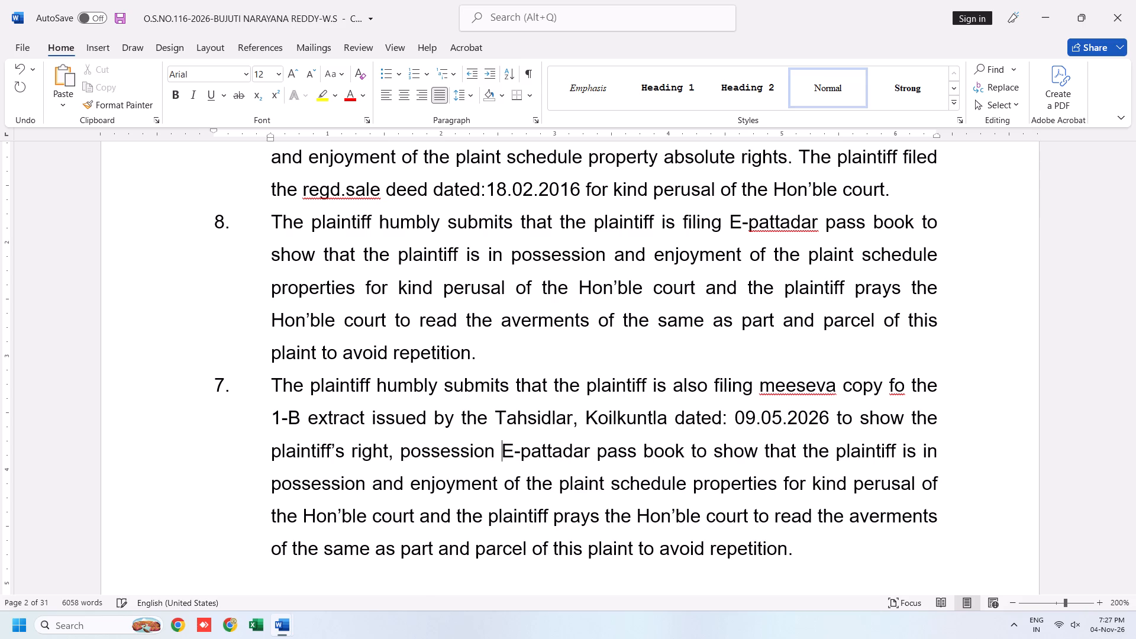
{"action": "type", "text": "and eno"}
{"action": "key", "text": "BackSpace"}
{"action": "type", "text": "joy"}
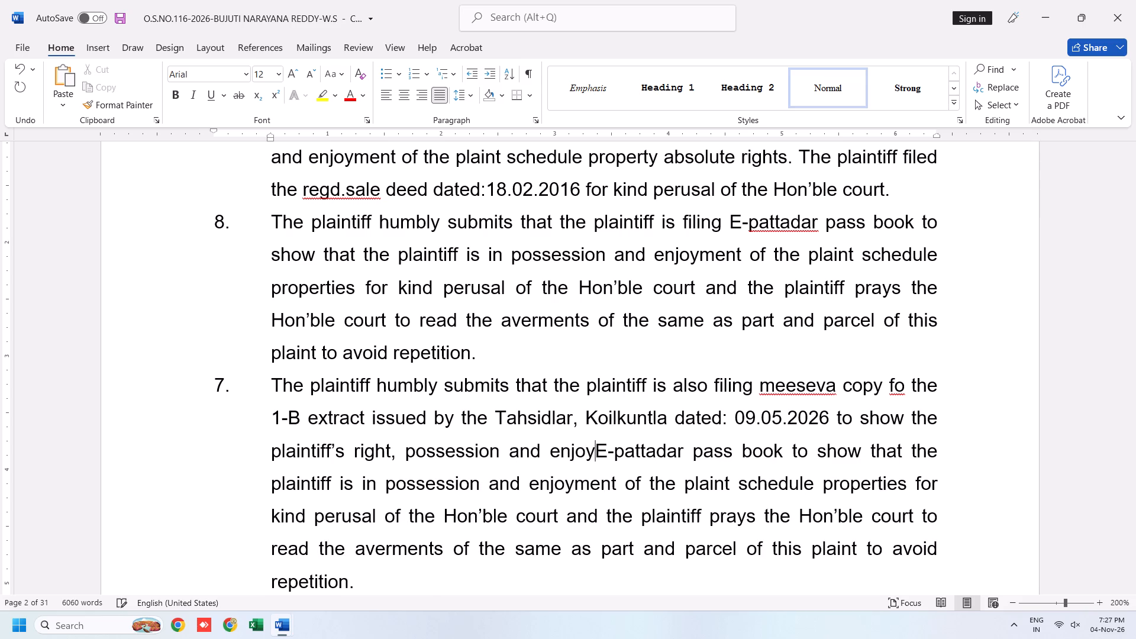
{"action": "type", "text": "mnent"}
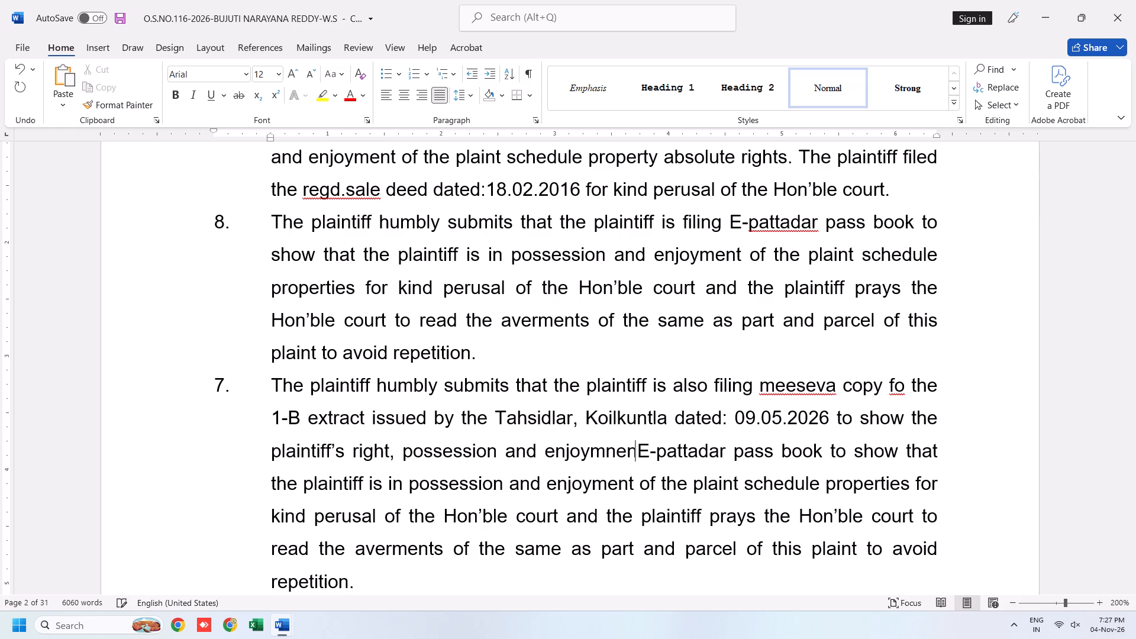
{"action": "key", "text": "space"}
{"action": "key", "text": "BackSpace"}
{"action": "key", "text": "BackSpace"}
{"action": "key", "text": "BackSpace"}
{"action": "key", "text": "BackSpace"}
{"action": "key", "text": "BackSpace"}
{"action": "type", "text": "ent o"}
{"action": "type", "text": "ve"}
{"action": "key", "text": "space"}
{"action": "type", "text": "the \\"}
{"action": "key", "text": "BackSpace"}
{"action": "key", "text": "BackSpace"}
{"action": "key", "text": "BackSpace"}
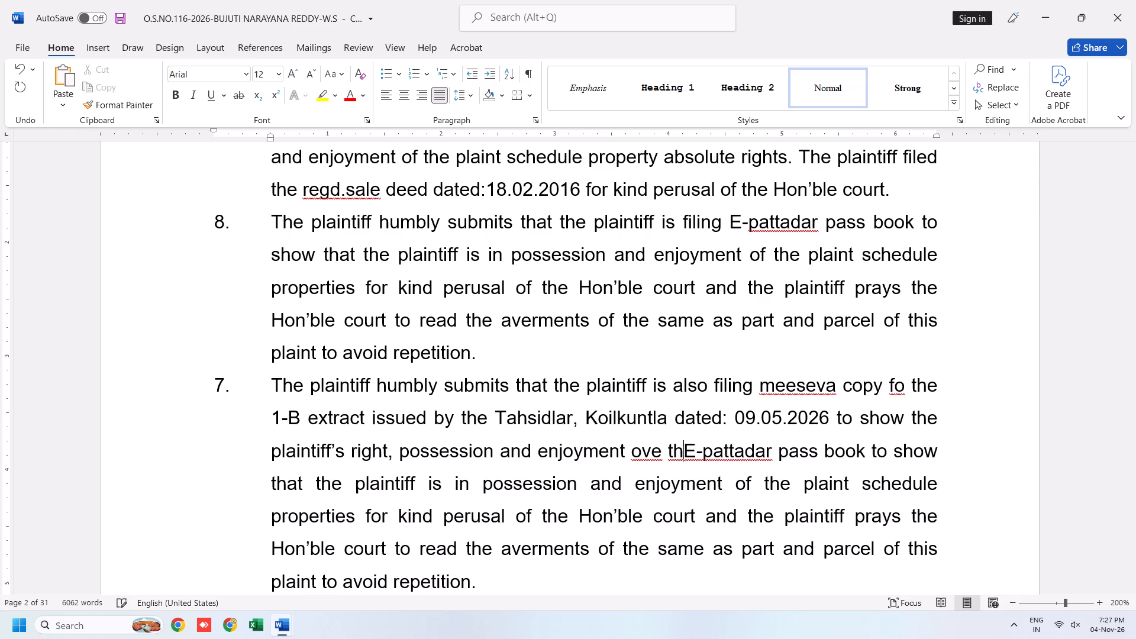
{"action": "key", "text": "BackSpace"}
{"action": "key", "text": "BackSpace"}
{"action": "key", "text": "BackSpace"}
{"action": "type", "text": "r the"}
{"action": "key", "text": "space"}
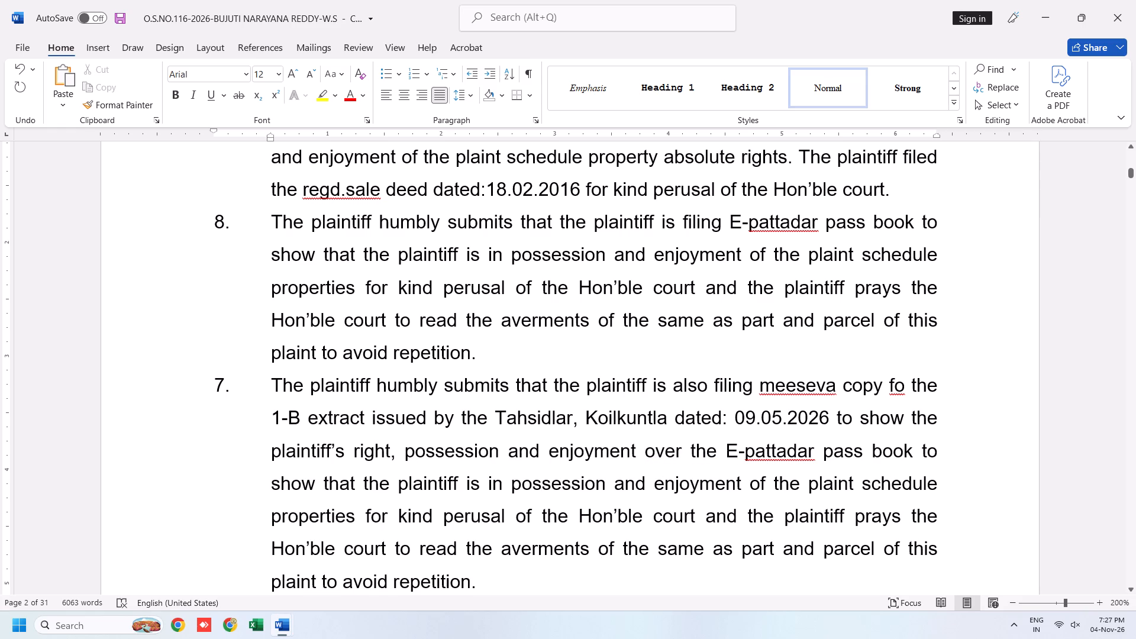
Continue paragraph 7's inserted text with "plaint schedule properties till today, for kind perusal of the Hon'ble court and".
{"action": "type", "text": "plaint schedule rpoert"}
{"action": "key", "text": "BackSpace"}
{"action": "key", "text": "BackSpace"}
{"action": "key", "text": "BackSpace"}
{"action": "key", "text": "BackSpace"}
{"action": "key", "text": "BackSpace"}
{"action": "key", "text": "BackSpace"}
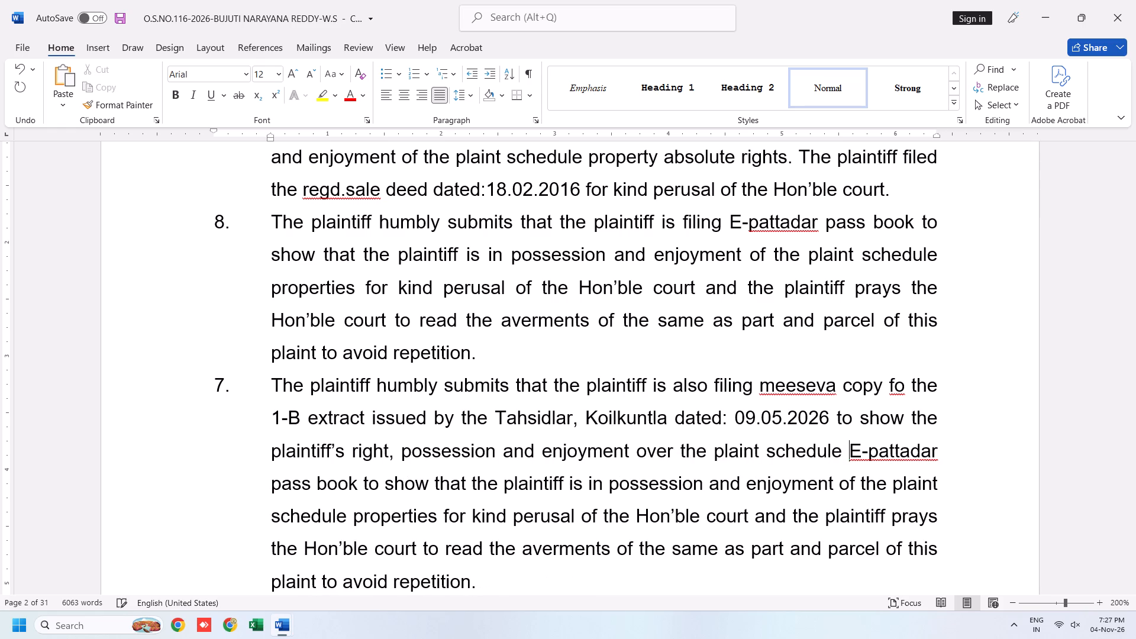
{"action": "key", "text": "BackSpace"}
{"action": "key", "text": "space"}
{"action": "type", "text": "properteis"}
{"action": "key", "text": "space"}
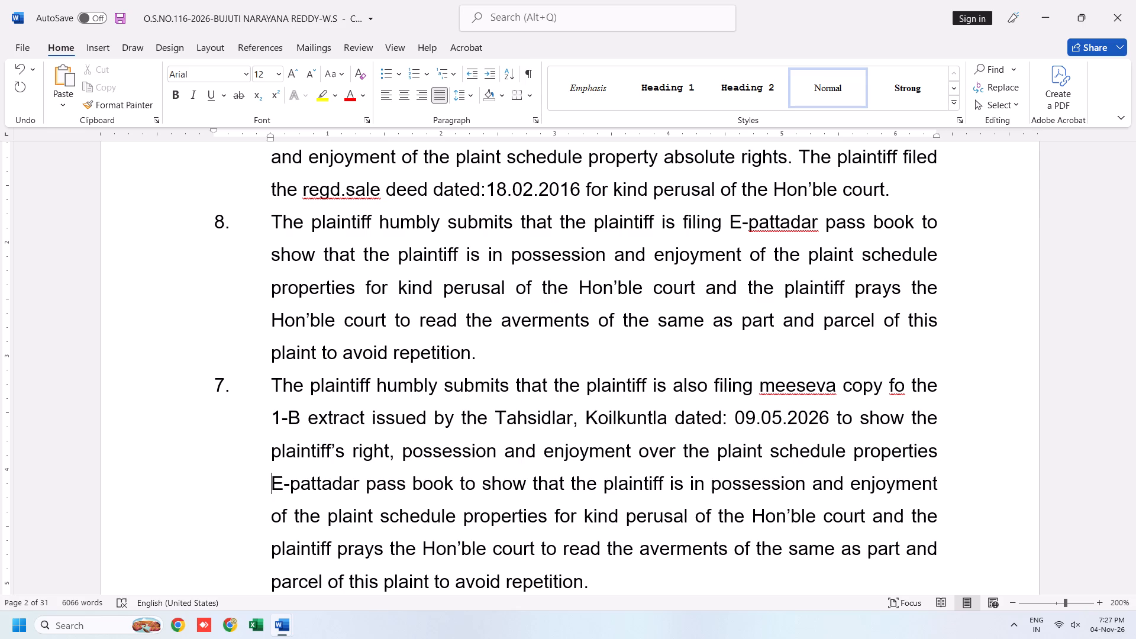
{"action": "type", "text": "till today"}
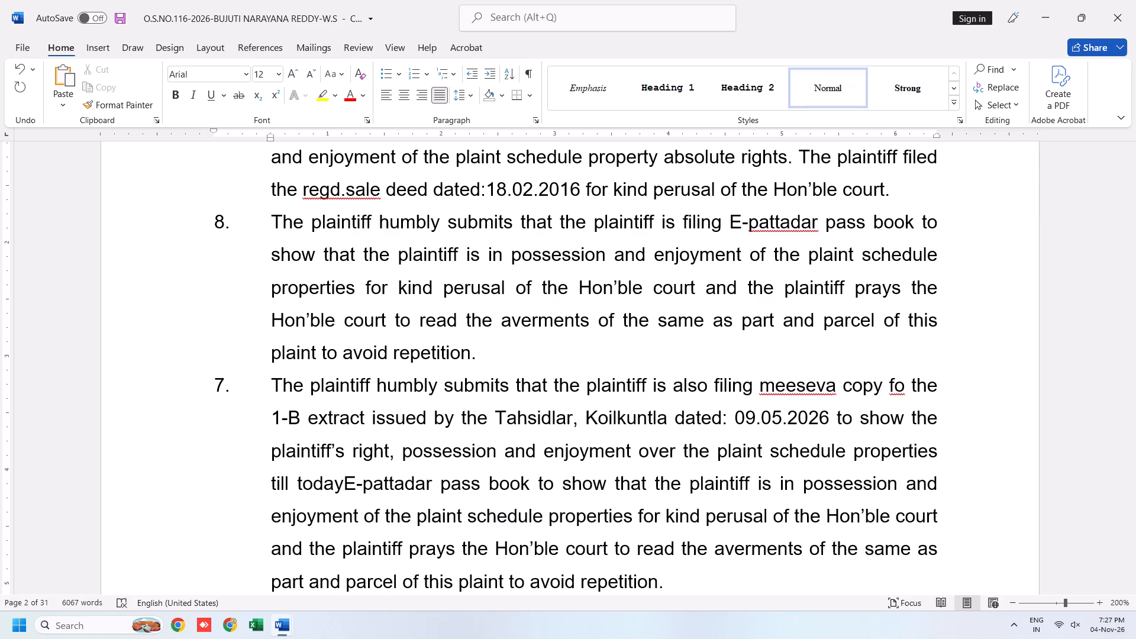
{"action": "type", "text": ", for kind perusal"}
{"action": "key", "text": "space"}
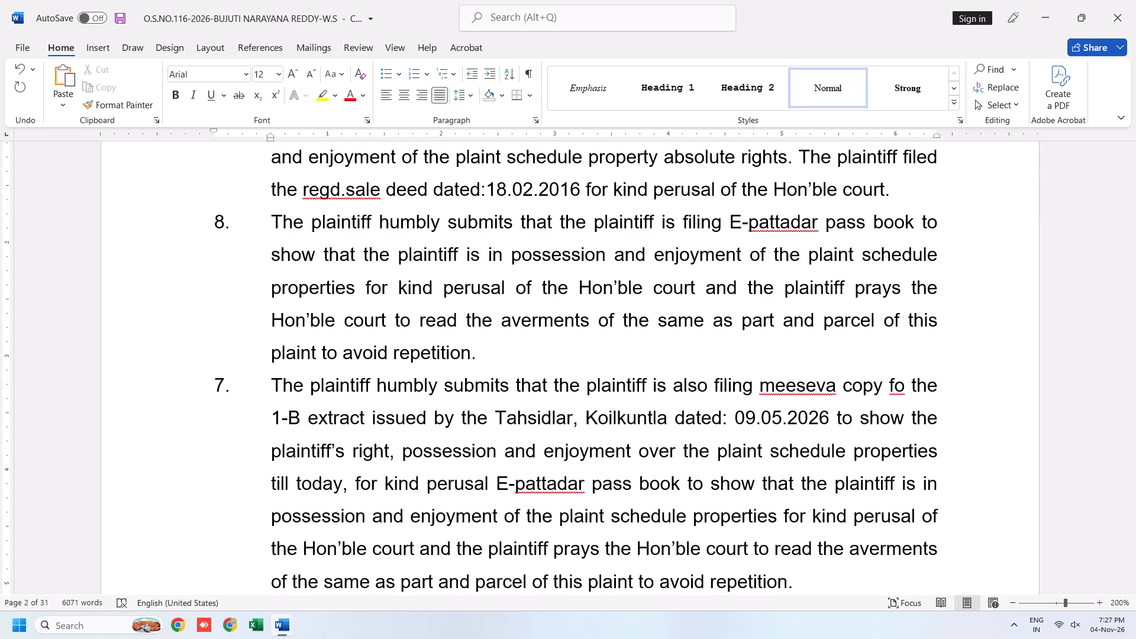
{"action": "type", "text": "of the Hon'ble court"}
{"action": "key", "text": "space"}
{"action": "type", "text": "and the pla"}
{"action": "key", "text": "BackSpace"}
{"action": "key", "text": "BackSpace"}
{"action": "key", "text": "BackSpace"}
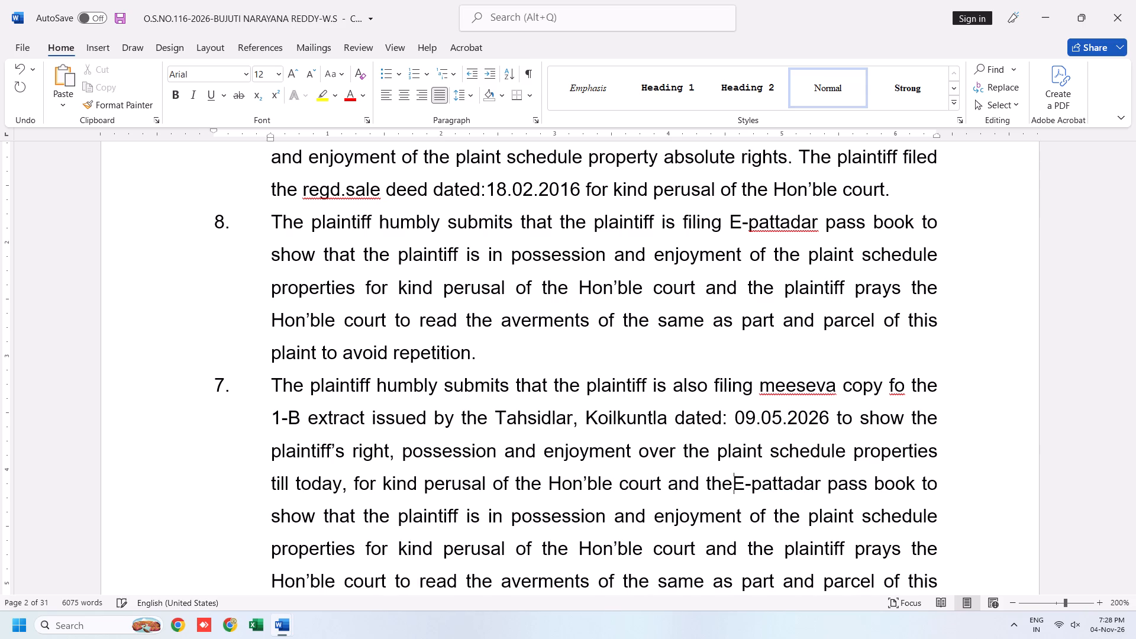
{"action": "key", "text": "BackSpace"}
{"action": "key", "text": "BackSpace"}
{"action": "key", "text": "BackSpace"}
Delete the leftover copied wording from "E-pattadar pass book" up to "the plaintiff prays" in paragraph 7.
{"action": "key", "text": "shift+Down"}
{"action": "key", "text": "shift+Down"}
{"action": "key", "text": "shift+Left"}
{"action": "key", "text": "shift+Left"}
{"action": "key", "text": "shift+Left"}
{"action": "key", "text": "shift+Left"}
{"action": "key", "text": "shift+Left"}
{"action": "key", "text": "shift+Left"}
{"action": "key", "text": "shift+Left"}
{"action": "key", "text": "shift+Left"}
{"action": "key", "text": "shift+Left"}
{"action": "key", "text": "shift+Left"}
{"action": "key", "text": "shift+Left"}
{"action": "key", "text": "shift+Left"}
{"action": "key", "text": "shift+Left"}
{"action": "key", "text": "shift+Left"}
{"action": "key", "text": "shift+Left"}
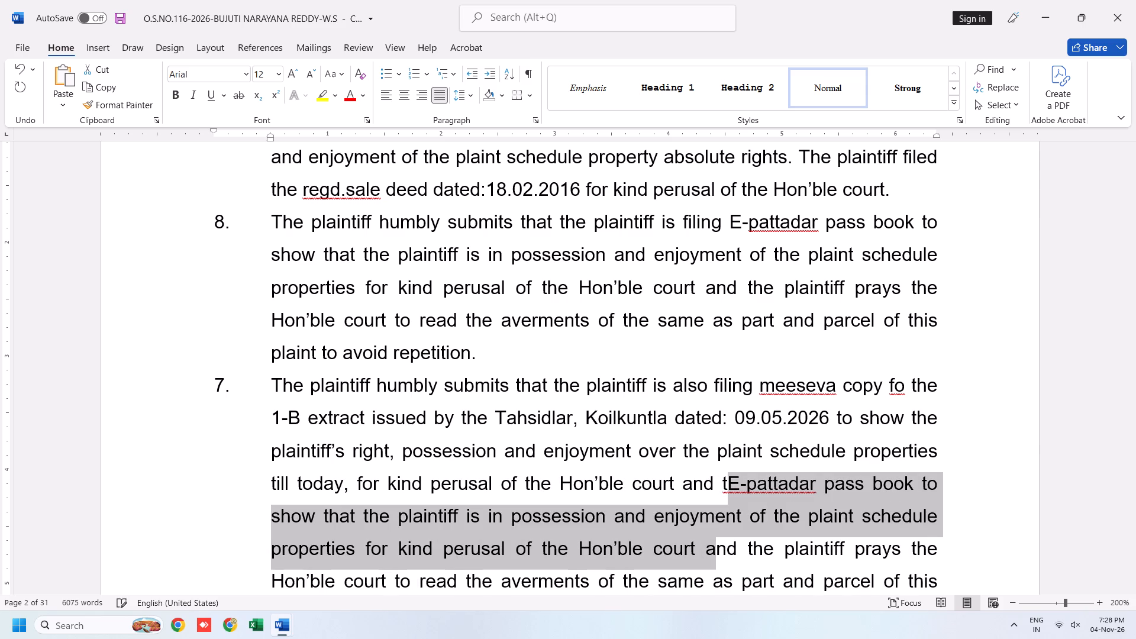
{"action": "key", "text": "shift+Up"}
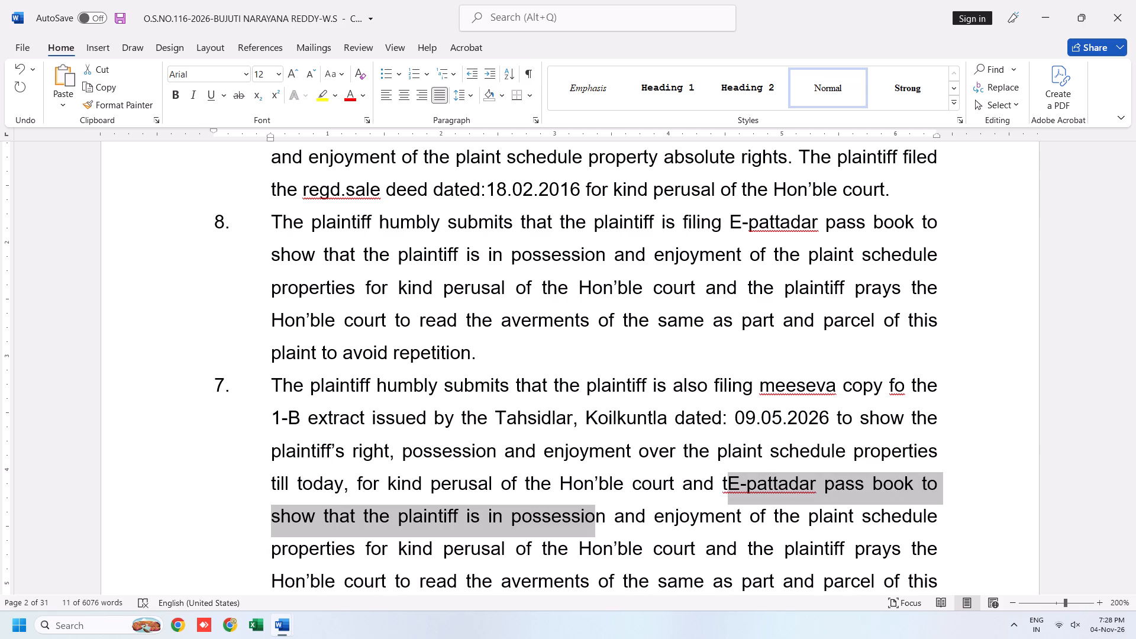
{"action": "key", "text": "shift+End"}
{"action": "key", "text": "Delete"}
{"action": "key", "text": "ctrl+Delete"}
{"action": "key", "text": "BackSpace"}
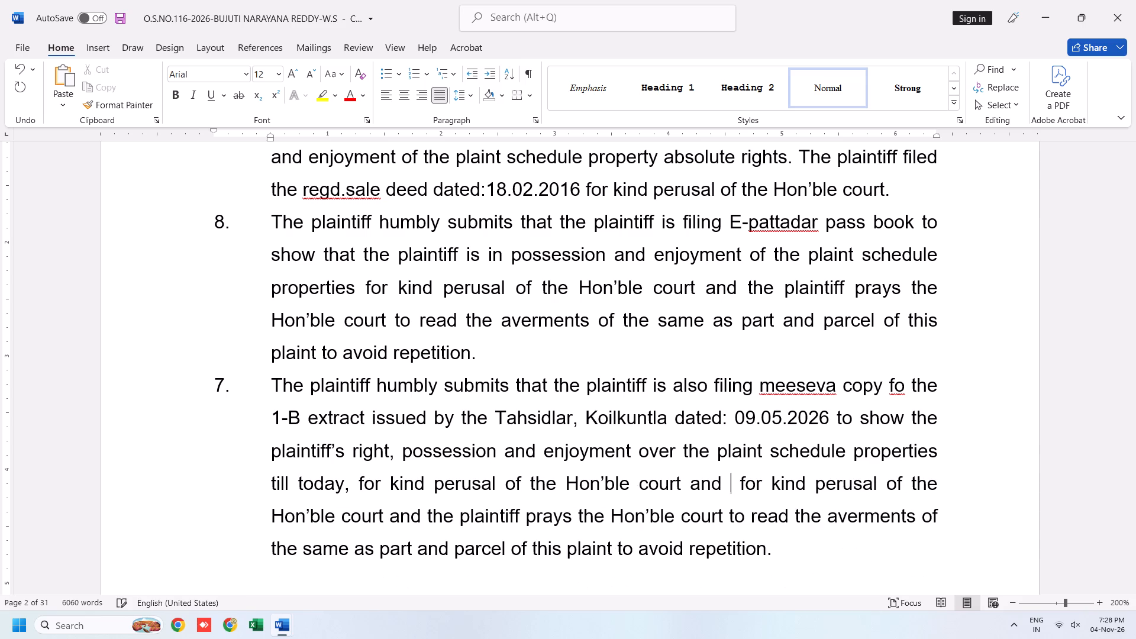
{"action": "key", "text": "ctrl+Delete"}
{"action": "key", "text": "ctrl+Delete"}
{"action": "key", "text": "ctrl+Delete"}
{"action": "key", "text": "ctrl+Delete"}
{"action": "key", "text": "ctrl+Delete"}
{"action": "key", "text": "ctrl+Delete"}
{"action": "key", "text": "ctrl+Delete"}
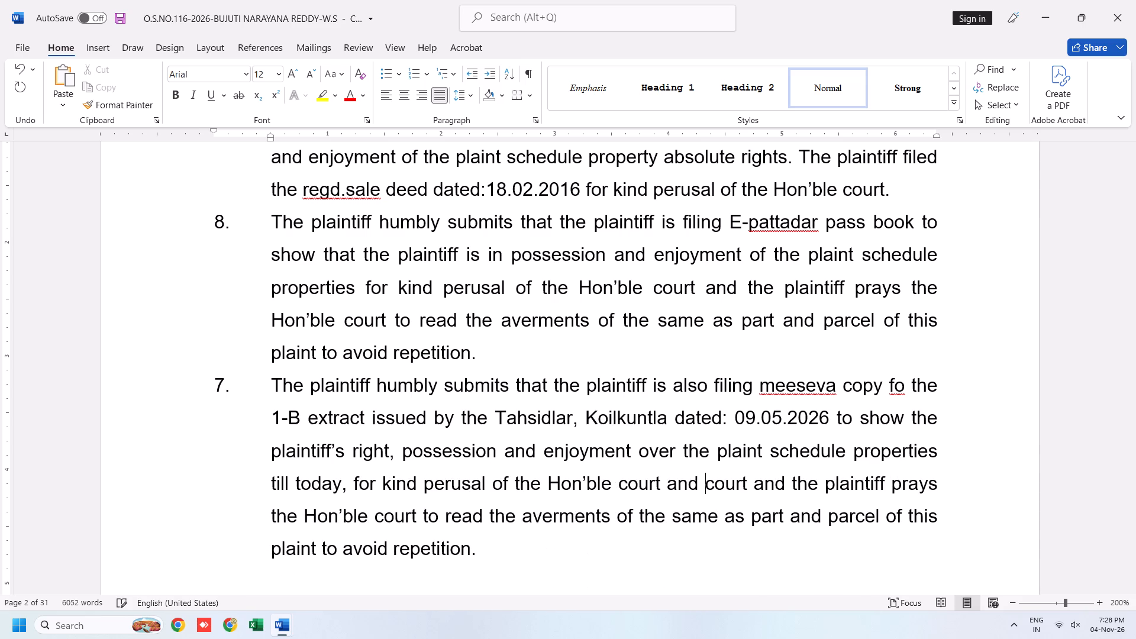
{"action": "key", "text": "ctrl+Delete"}
{"action": "key", "text": "ctrl+Delete"}
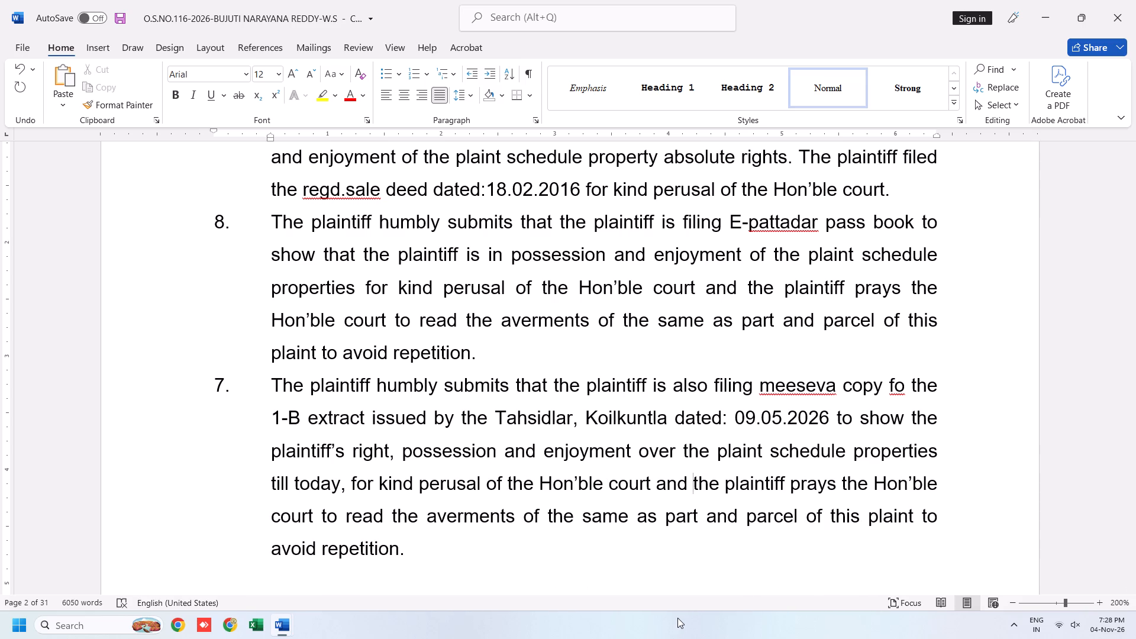
Copy paragraph 7's text below it as a new tab-indented paragraph numbered "8." and save the document.
{"action": "scroll", "coordinate": [584, 611], "scroll_direction": "down", "scroll_amount": 1}
{"action": "left_click_drag", "start_coordinate": [272, 379], "coordinate": [518, 560]}
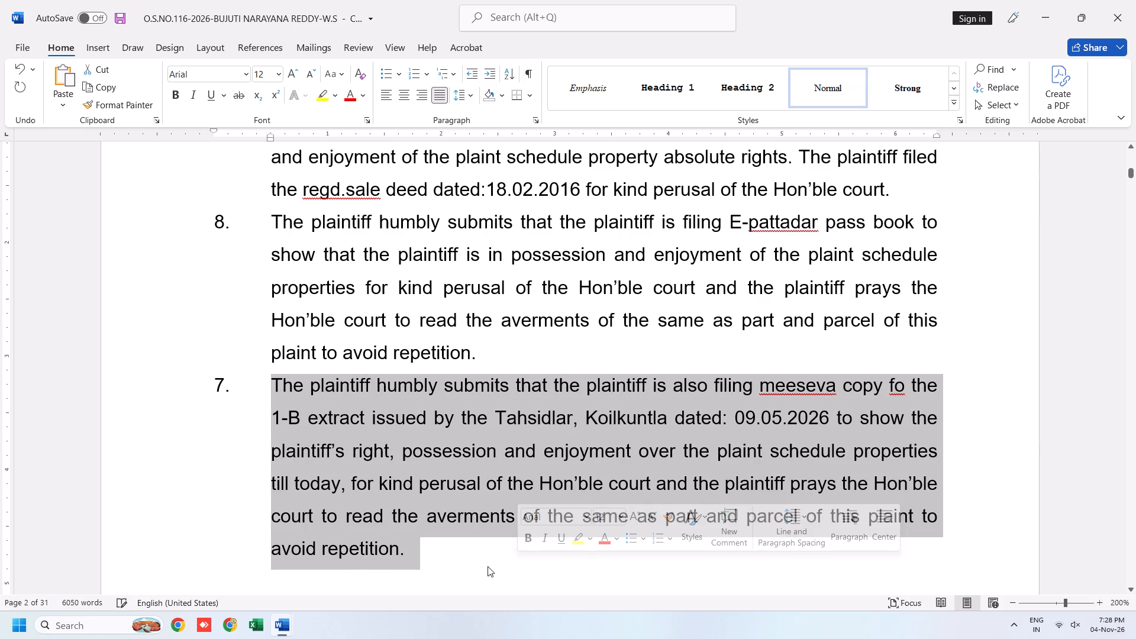
{"action": "key", "text": "ctrl+c"}
{"action": "scroll", "coordinate": [434, 563], "scroll_direction": "down", "scroll_amount": 3}
{"action": "left_click", "coordinate": [266, 417]}
{"action": "key", "text": "ctrl+v"}
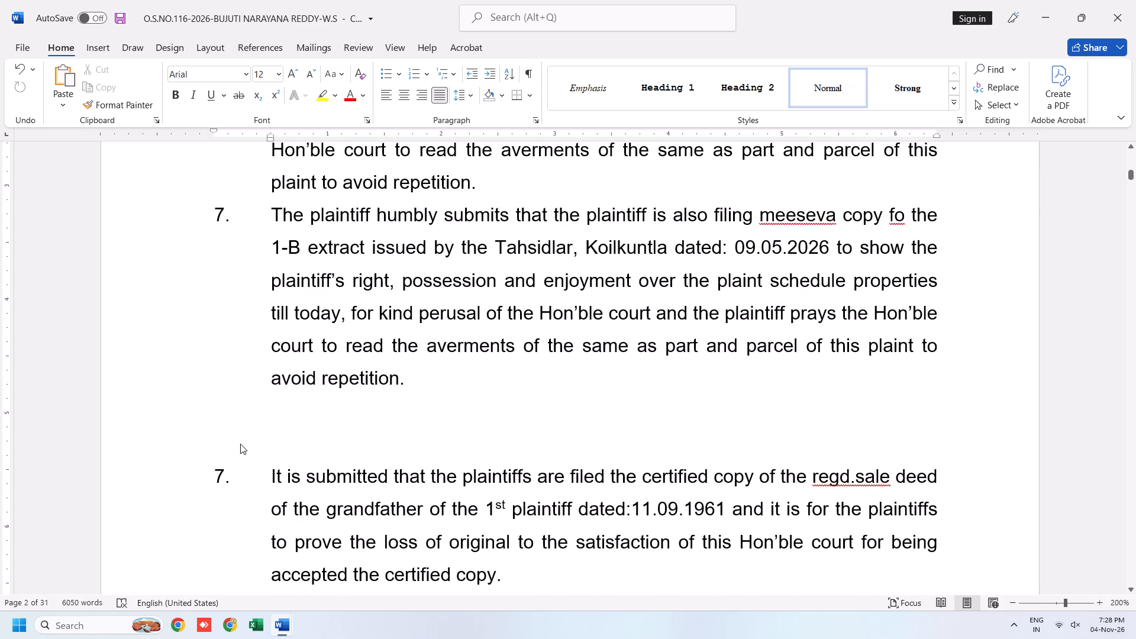
{"action": "left_click", "coordinate": [213, 346]}
{"action": "type", "text": "8."}
{"action": "key", "text": "Tab"}
{"action": "key", "text": "ctrl+s"}
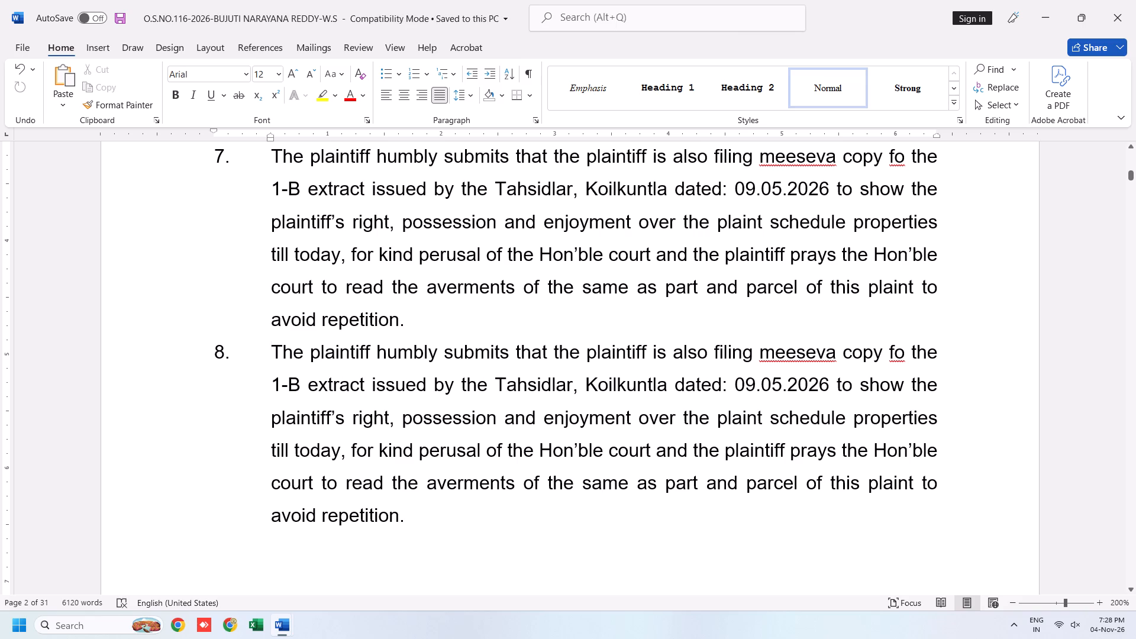
Correct "fo" to "of" after "meeseva copy" in the new paragraph 8 and in paragraph 7.
{"action": "left_click", "coordinate": [267, 376]}
{"action": "key", "text": "Up"}
{"action": "key", "text": "End"}
{"action": "key", "text": "Left"}
{"action": "key", "text": "Left"}
{"action": "left_click_drag", "start_coordinate": [879, 350], "coordinate": [886, 345]}
{"action": "type", "text": "of"}
{"action": "key", "text": "ctrl+Delete"}
{"action": "scroll", "coordinate": [886, 337], "scroll_direction": "up", "scroll_amount": 2}
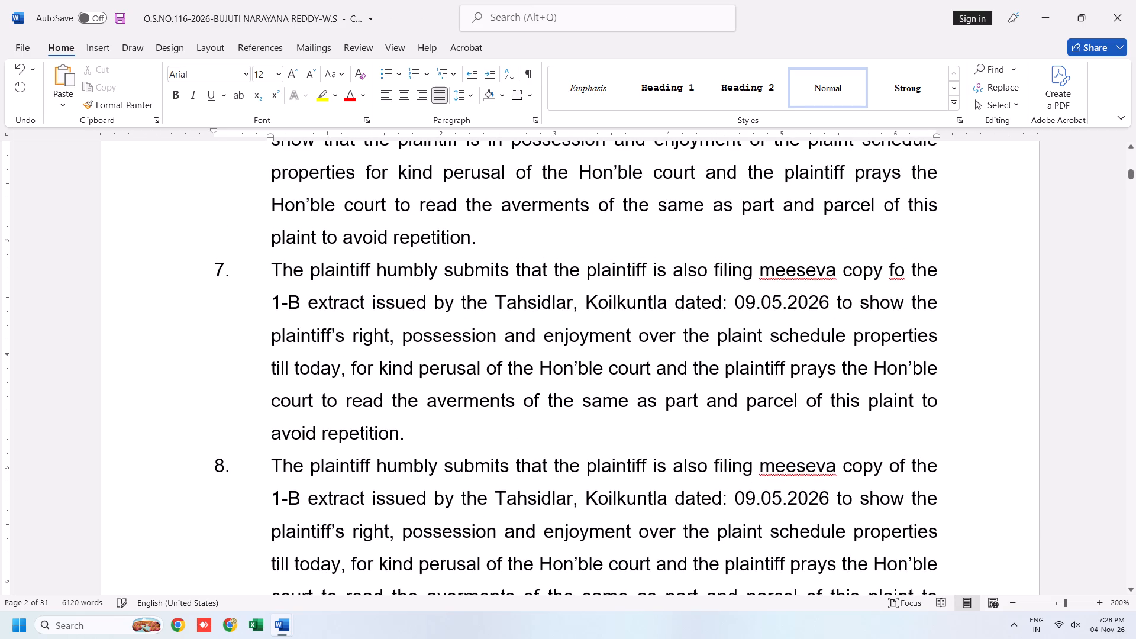
{"action": "left_click", "coordinate": [880, 270]}
{"action": "key", "text": "space"}
{"action": "type", "text": "of"}
{"action": "key", "text": "ctrl+Delete"}
Replace "1-B" with "adangal" before "extract" in the new paragraph 8.
{"action": "scroll", "coordinate": [773, 283], "scroll_direction": "down", "scroll_amount": 1}
{"action": "left_click", "coordinate": [266, 438]}
{"action": "type", "text": "adangal"}
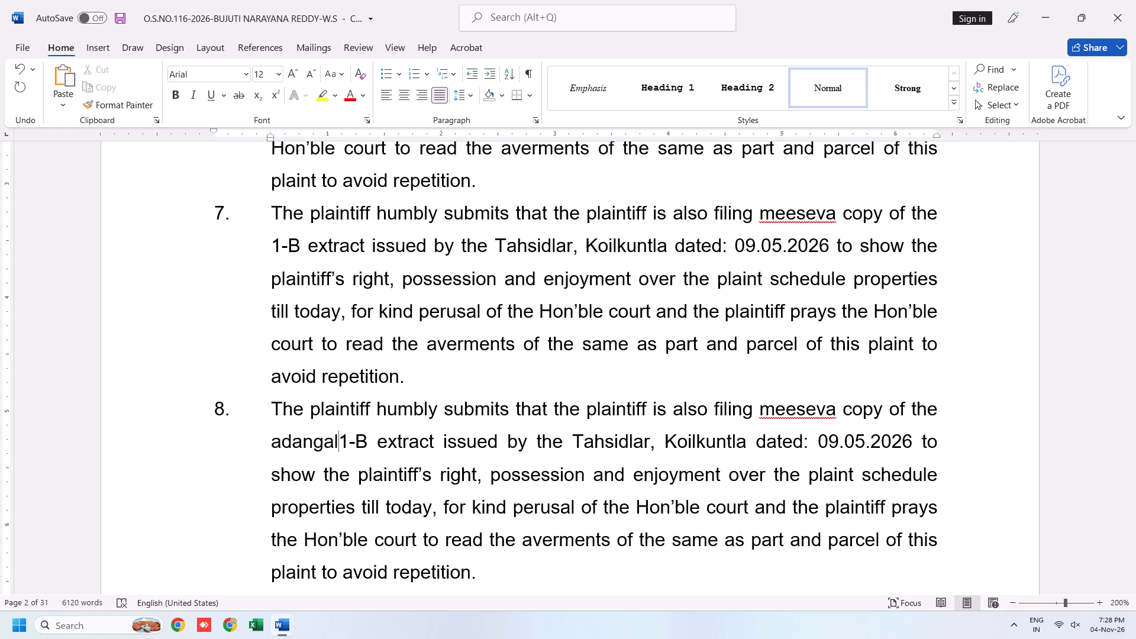
{"action": "key", "text": "ctrl+Delete"}
{"action": "key", "text": "ctrl+Delete"}
{"action": "key", "text": "ctrl+Delete"}
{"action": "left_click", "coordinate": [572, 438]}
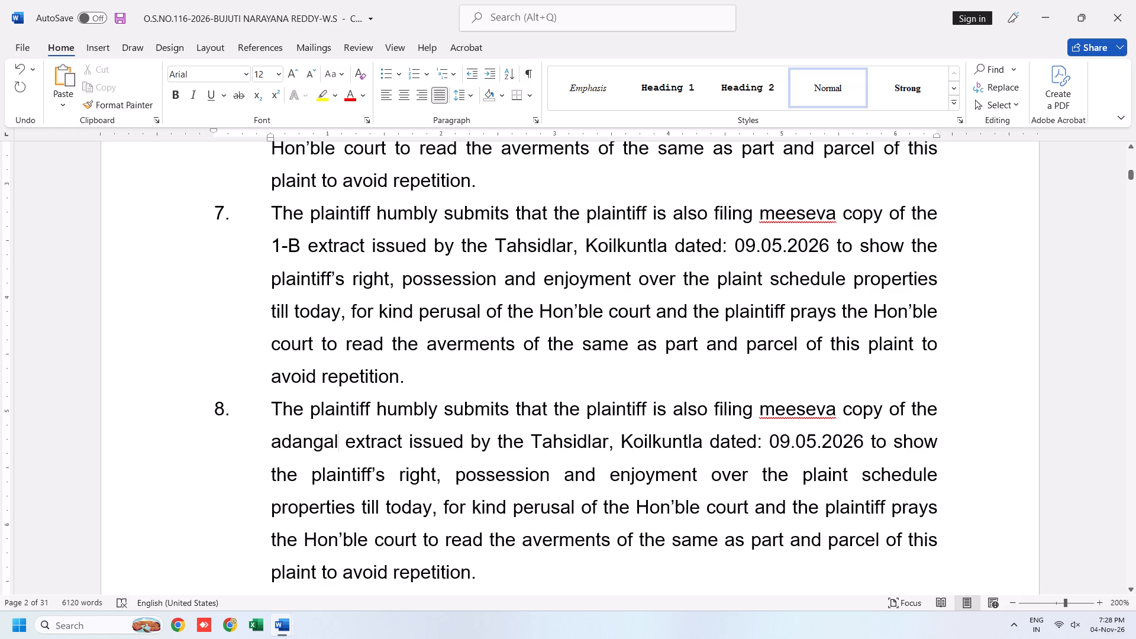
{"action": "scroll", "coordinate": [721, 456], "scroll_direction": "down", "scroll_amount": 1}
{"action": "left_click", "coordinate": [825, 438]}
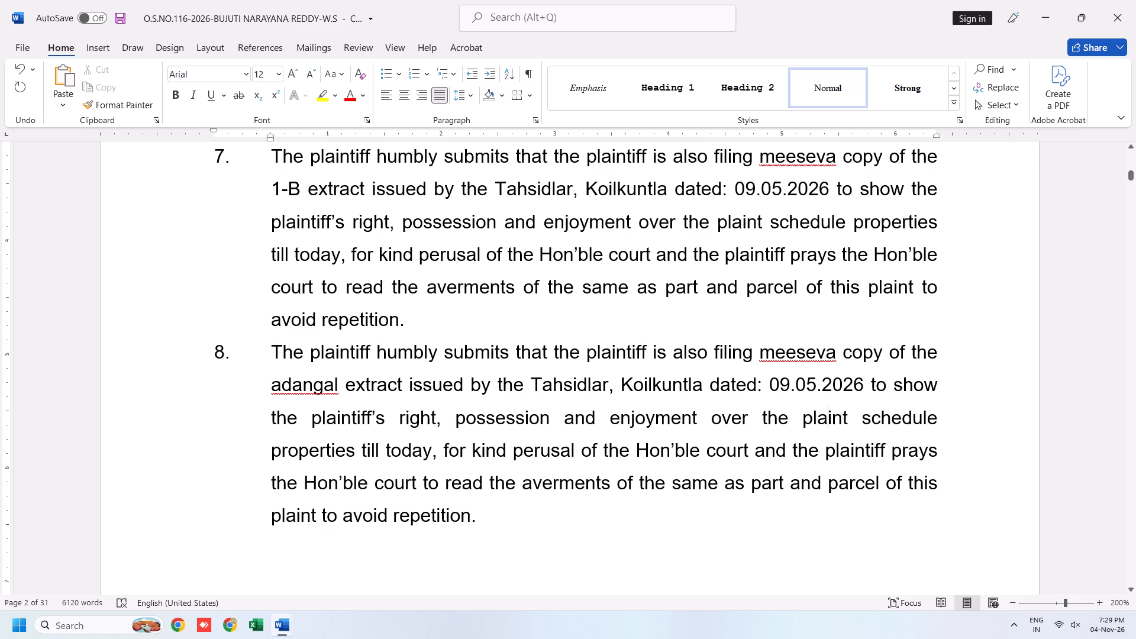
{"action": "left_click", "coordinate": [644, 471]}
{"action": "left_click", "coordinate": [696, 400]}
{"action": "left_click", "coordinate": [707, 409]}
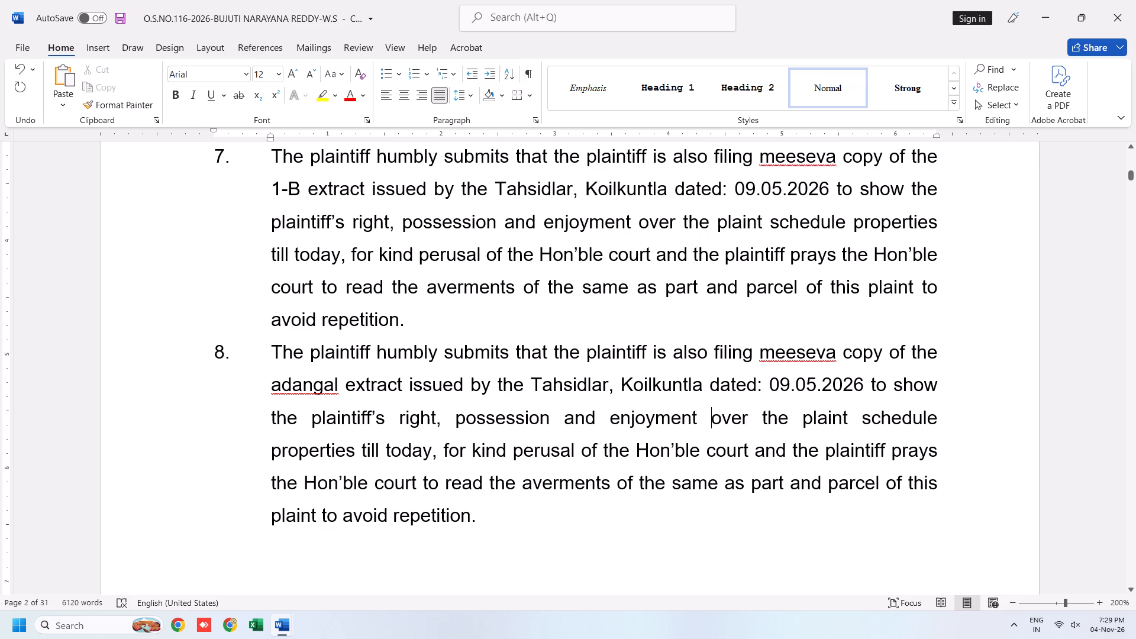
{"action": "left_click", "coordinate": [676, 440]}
Delete the old paragraphs 7 and 8 about the certified sale deed copy and rightful possession, with the blank lines before paragraph 9.
{"action": "scroll", "coordinate": [472, 396], "scroll_direction": "down", "scroll_amount": 4}
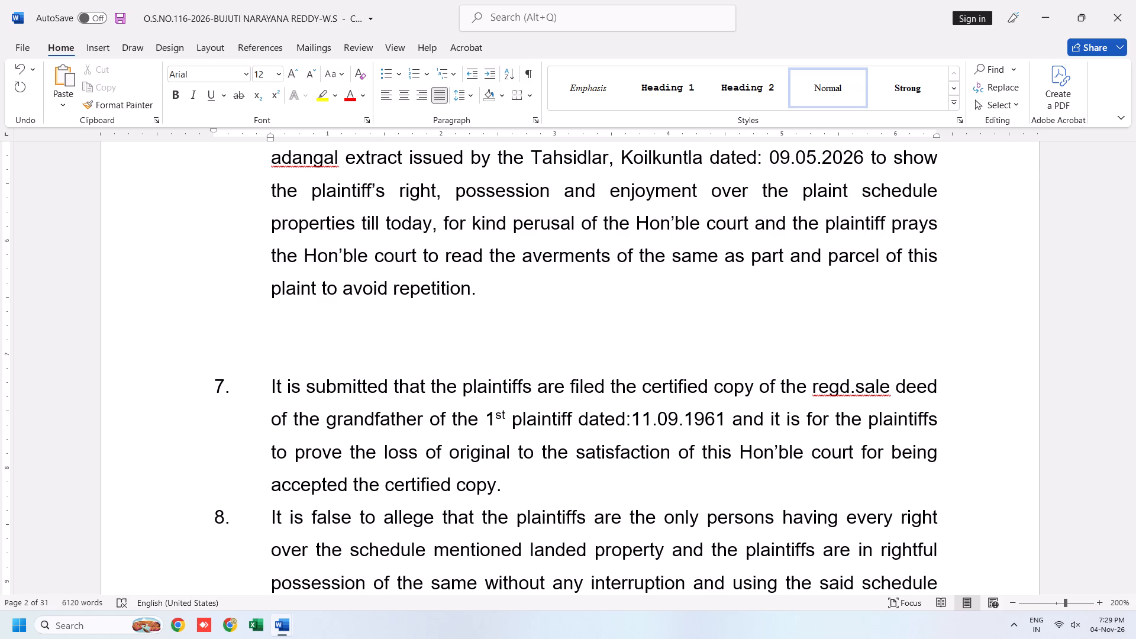
{"action": "scroll", "coordinate": [380, 430], "scroll_direction": "down", "scroll_amount": 5}
{"action": "scroll", "coordinate": [364, 387], "scroll_direction": "up", "scroll_amount": 3}
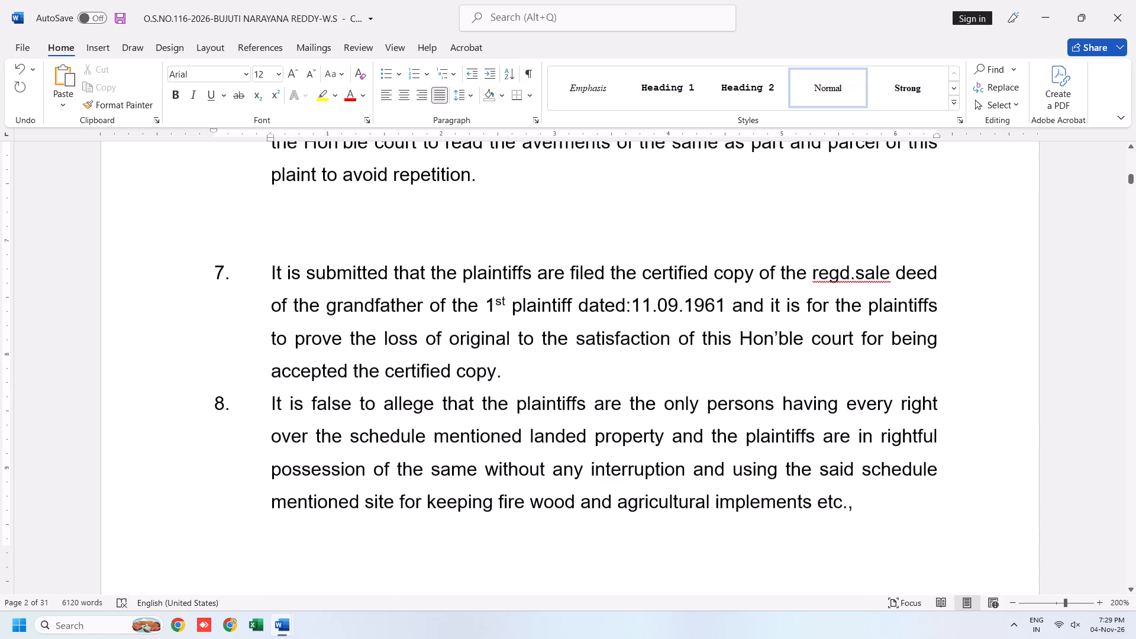
{"action": "left_click_drag", "start_coordinate": [221, 241], "coordinate": [986, 537]}
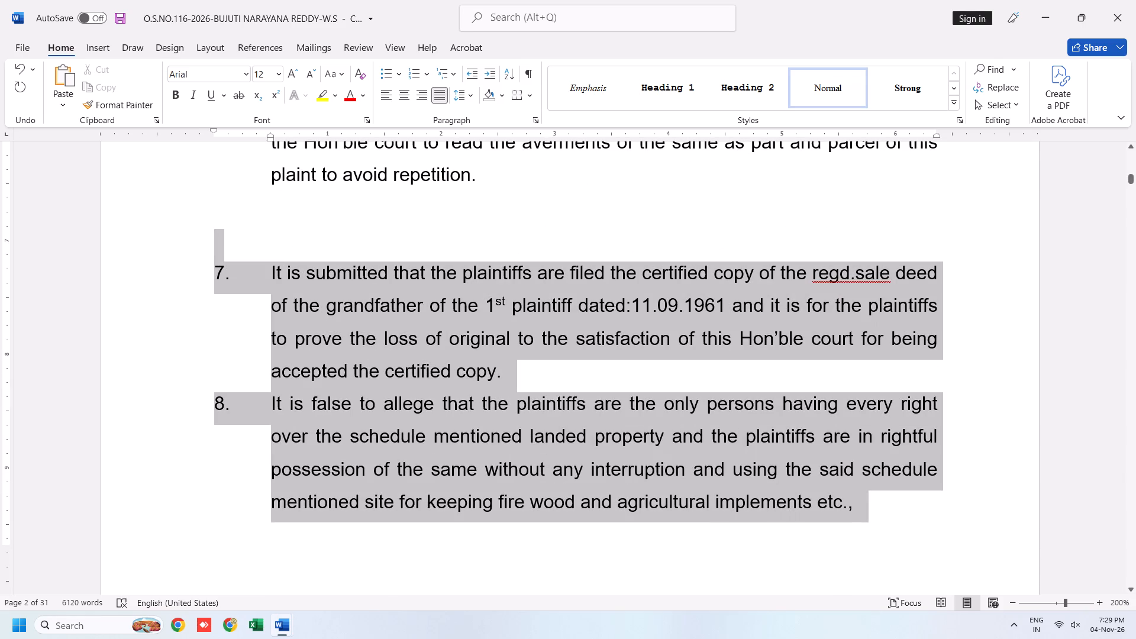
{"action": "left_click_drag", "start_coordinate": [986, 537], "coordinate": [996, 537]}
{"action": "key", "text": "Delete"}
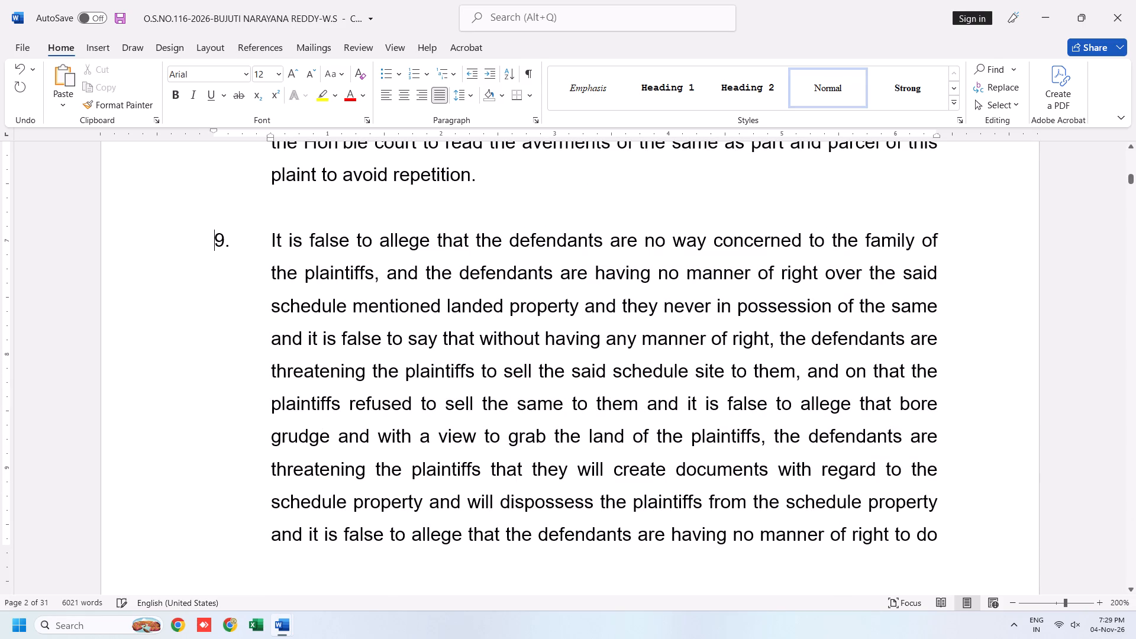
{"action": "scroll", "coordinate": [463, 325], "scroll_direction": "up", "scroll_amount": 1}
{"action": "left_click", "coordinate": [275, 270]}
{"action": "key", "text": "Delete"}
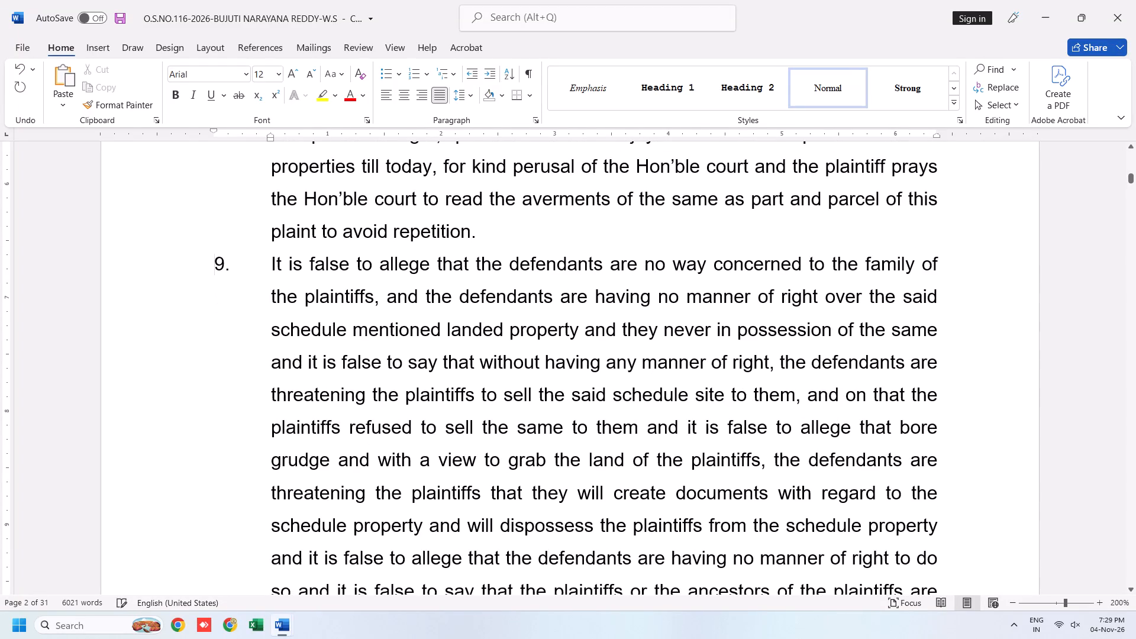
Replace "the defendants" with "they" before "are having no manner of right" in paragraph 9 and save the document.
{"action": "left_click", "coordinate": [640, 307]}
{"action": "double_click", "coordinate": [768, 318]}
{"action": "left_click", "coordinate": [666, 343]}
{"action": "left_click", "coordinate": [456, 296]}
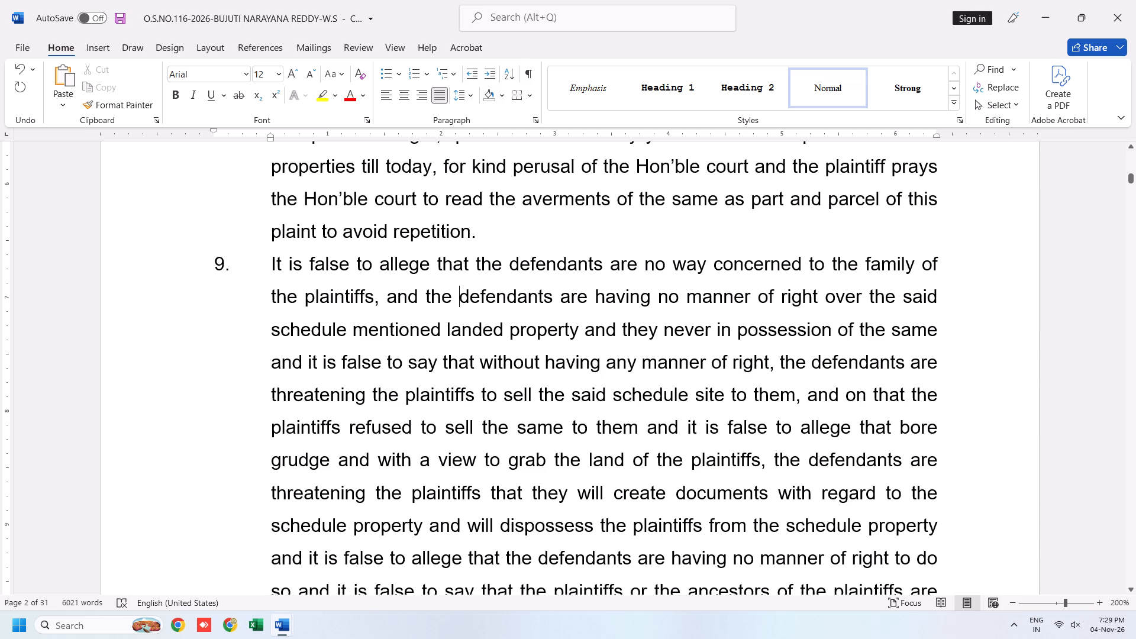
{"action": "key", "text": "BackSpace"}
{"action": "key", "text": "BackSpace"}
{"action": "type", "text": "y"}
{"action": "key", "text": "space"}
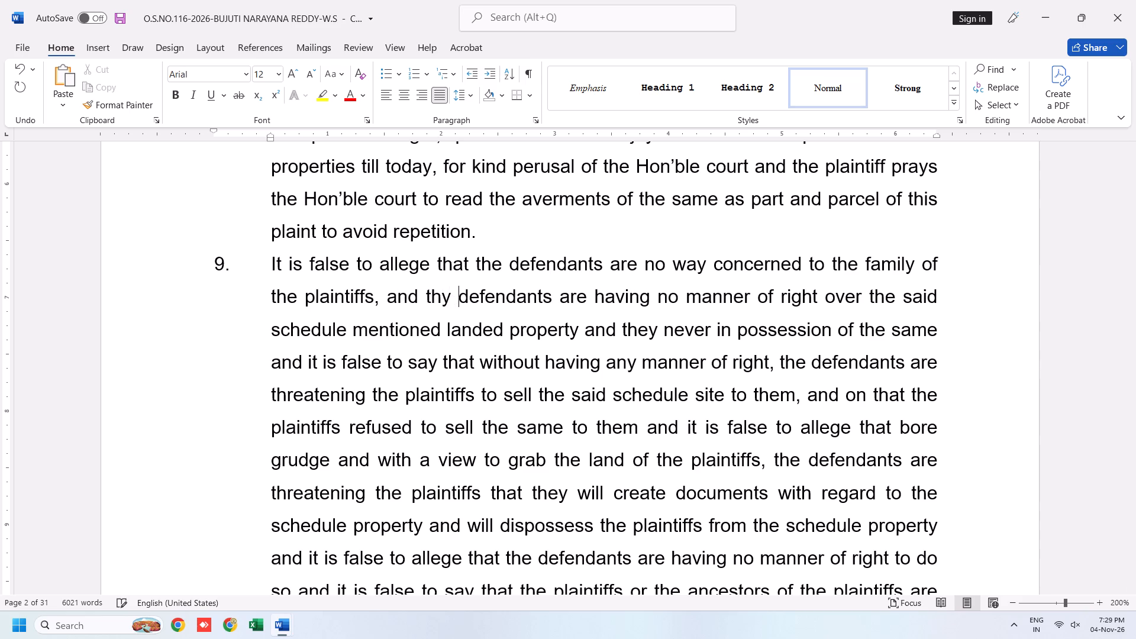
{"action": "key", "text": "BackSpace"}
{"action": "key", "text": "BackSpace"}
{"action": "type", "text": "ey"}
{"action": "key", "text": "space"}
{"action": "key", "text": "ctrl+Delete"}
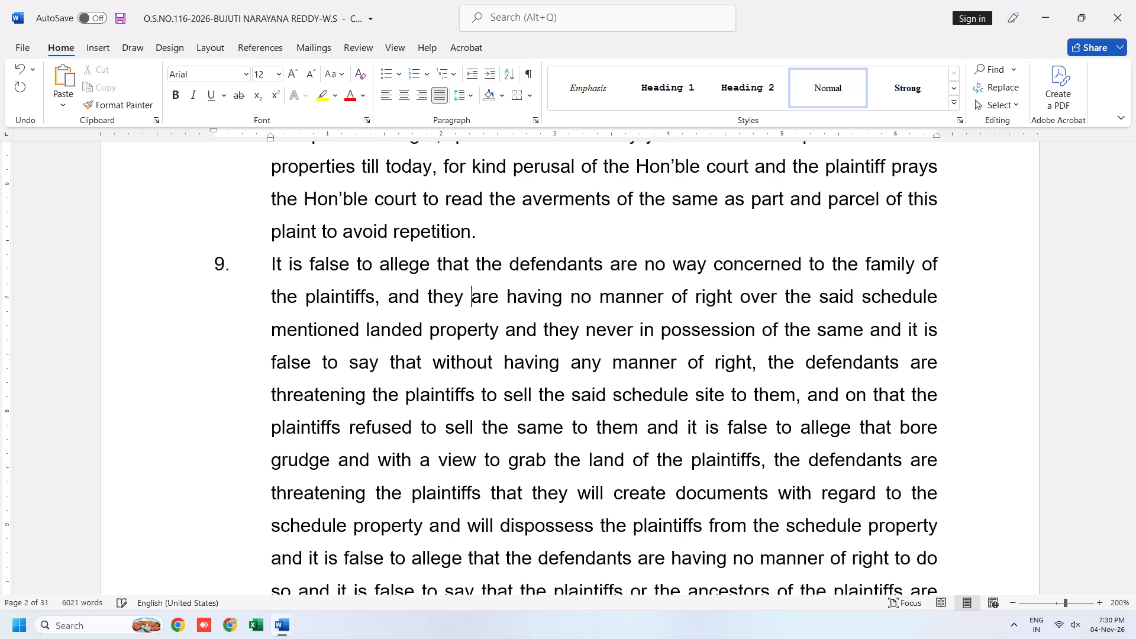
{"action": "key", "text": "ctrl+s"}
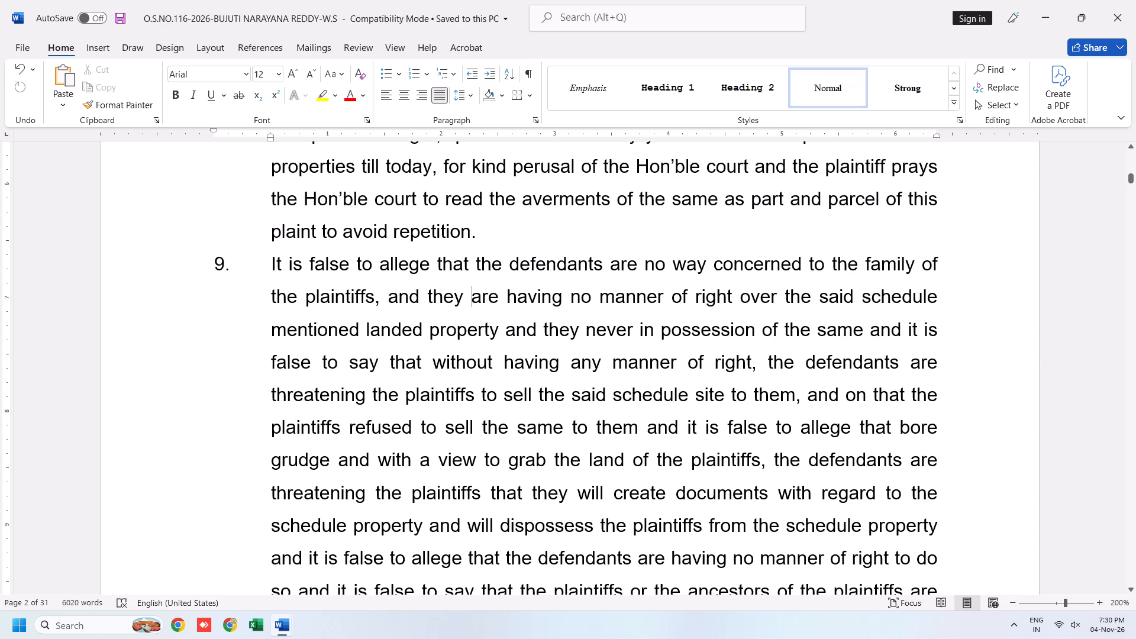
Insert ", title, interest or possession" after "no manner of right" in paragraph 9.
{"action": "left_click", "coordinate": [735, 295]}
{"action": "type", "text": ", ti"}
{"action": "type", "text": "tle, interest"}
{"action": "key", "text": "space"}
{"action": "type", "text": "or posession"}
{"action": "key", "text": "space"}
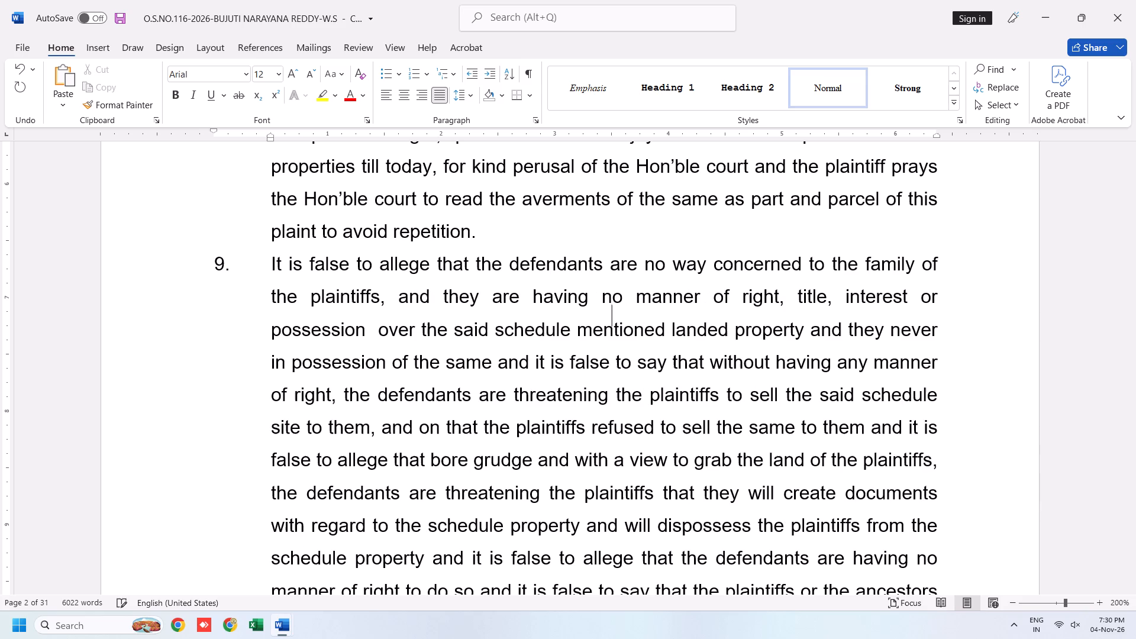
Replace "over the said" with "to the plaint" before "schedule mentioned landed property" in paragraph 9.
{"action": "type", "text": "to the"}
{"action": "key", "text": "space"}
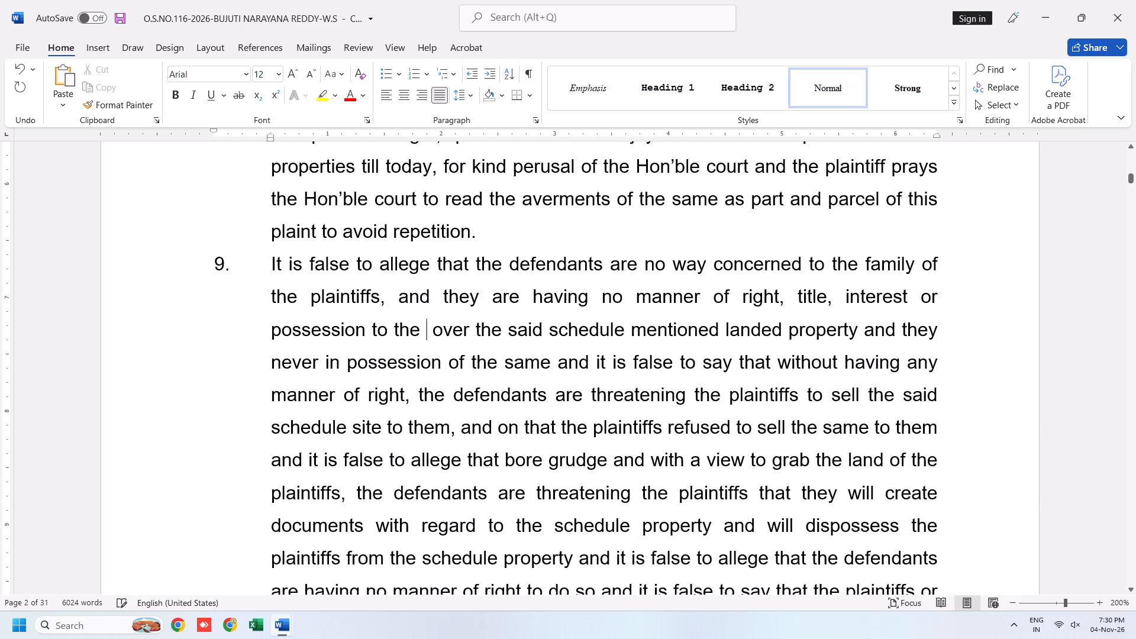
{"action": "key", "text": "ctrl+Delete"}
{"action": "key", "text": "ctrl+Delete"}
{"action": "key", "text": "ctrl+Delete"}
{"action": "key", "text": "ctrl+Delete"}
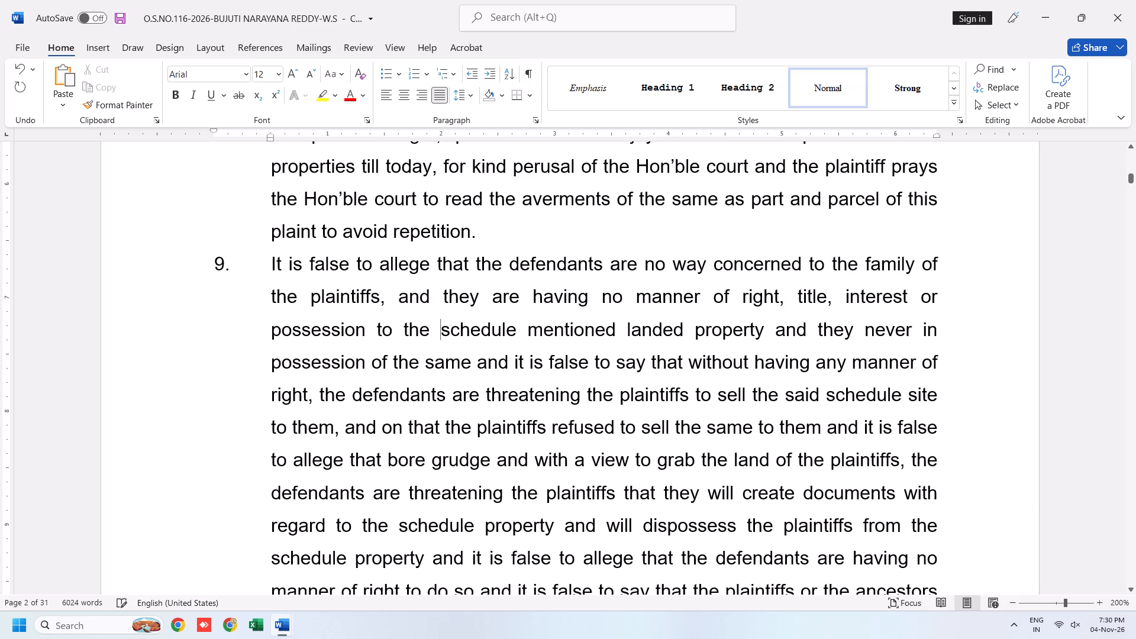
{"action": "key", "text": "space"}
{"action": "type", "text": "p"}
{"action": "key", "text": "BackSpace"}
{"action": "key", "text": "BackSpace"}
{"action": "type", "text": "plaint"}
{"action": "key", "text": "space"}
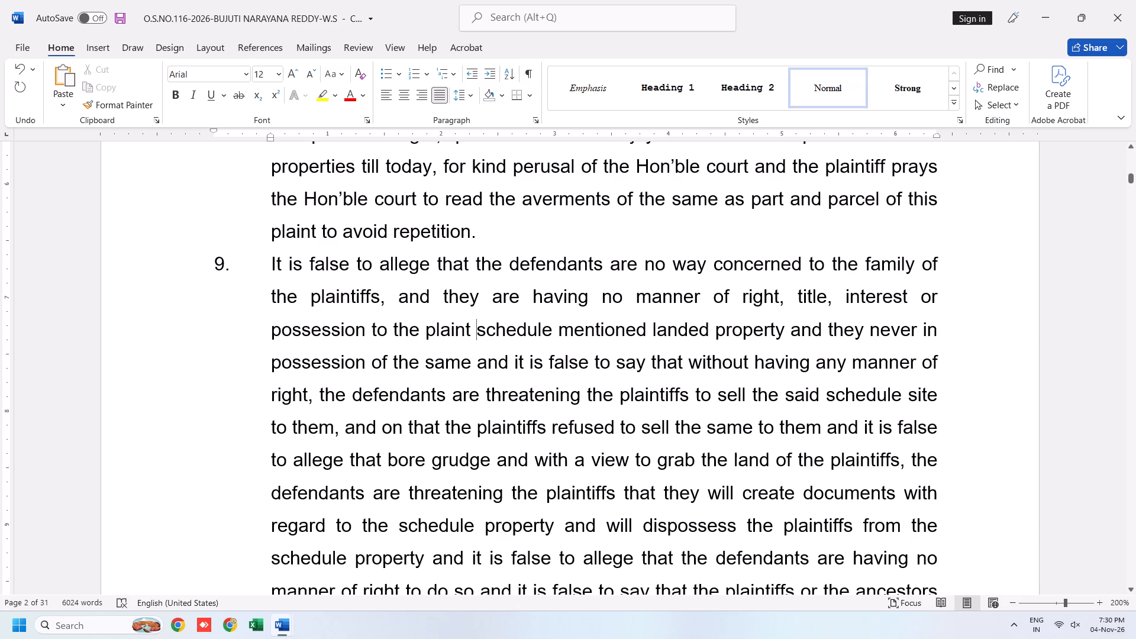
Replace "mentioned landed property" with "property" after "plaint schedule" in paragraph 9.
{"action": "left_click", "coordinate": [793, 328]}
{"action": "key", "text": "BackSpace"}
{"action": "key", "text": "BackSpace"}
{"action": "key", "text": "BackSpace"}
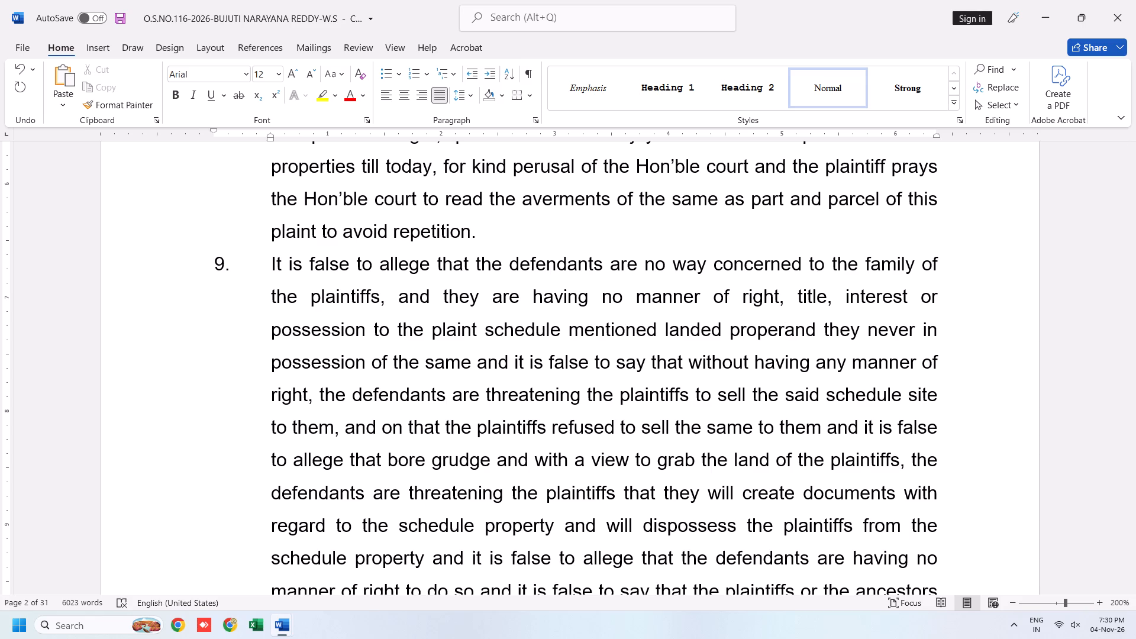
{"action": "key", "text": "BackSpace"}
{"action": "key", "text": "BackSpace"}
{"action": "key", "text": "BackSpace"}
{"action": "key", "text": "BackSpace"}
{"action": "key", "text": "BackSpace"}
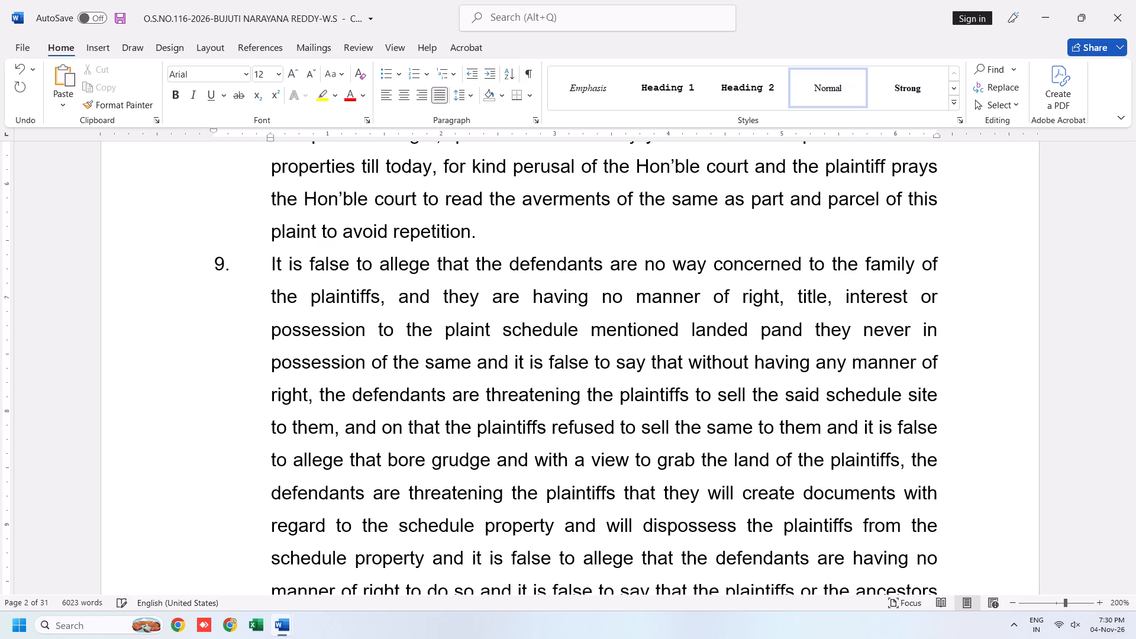
{"action": "key", "text": "Insert"}
{"action": "key", "text": "BackSpace"}
{"action": "key", "text": "BackSpace"}
{"action": "key", "text": "BackSpace"}
{"action": "key", "text": "BackSpace"}
{"action": "key", "text": "BackSpace"}
{"action": "key", "text": "BackSpace"}
{"action": "key", "text": "BackSpace"}
{"action": "key", "text": "BackSpace"}
{"action": "key", "text": "BackSpace"}
{"action": "key", "text": "BackSpace"}
{"action": "key", "text": "BackSpace"}
{"action": "key", "text": "BackSpace"}
{"action": "key", "text": "BackSpace"}
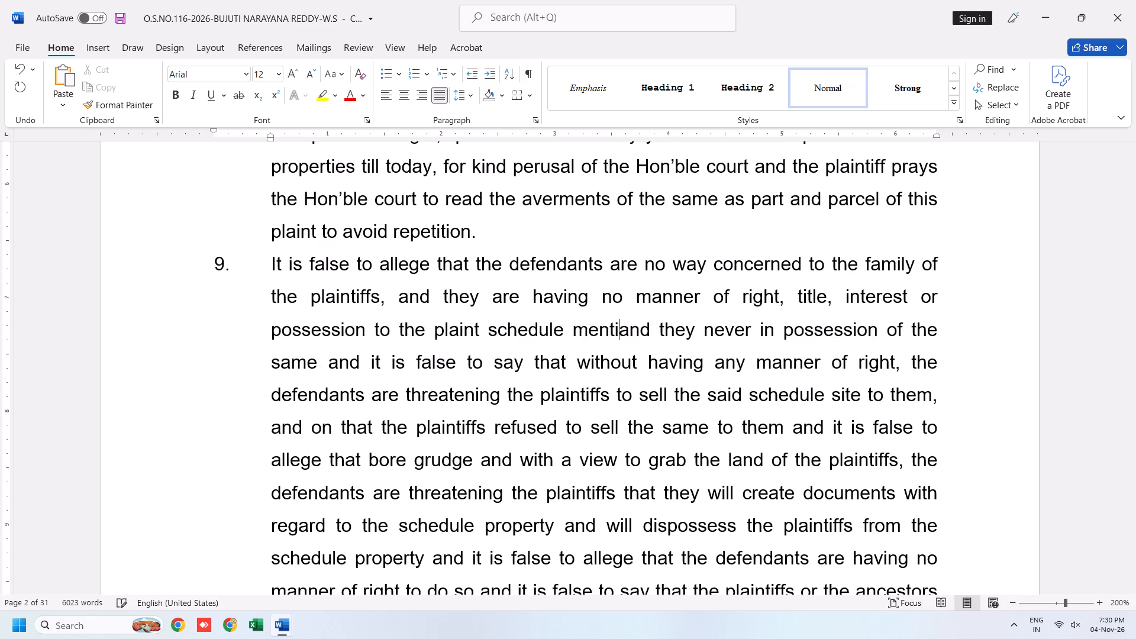
{"action": "key", "text": "BackSpace"}
{"action": "key", "text": "BackSpace"}
{"action": "key", "text": "BackSpace"}
{"action": "key", "text": "BackSpace"}
{"action": "key", "text": "BackSpace"}
{"action": "type", "text": "property"}
{"action": "key", "text": "space"}
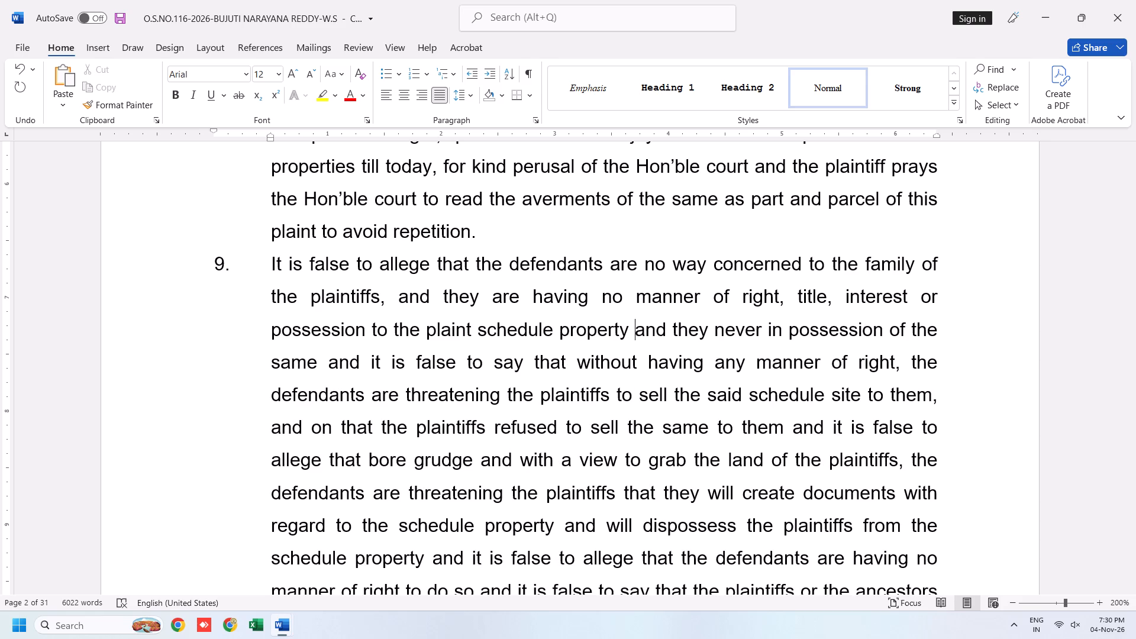
End paragraph 9's first sentence with "at any time." after "plaint schedule property".
{"action": "type", "text": "at any time"}
{"action": "key", "text": "space"}
{"action": "key", "text": "BackSpace"}
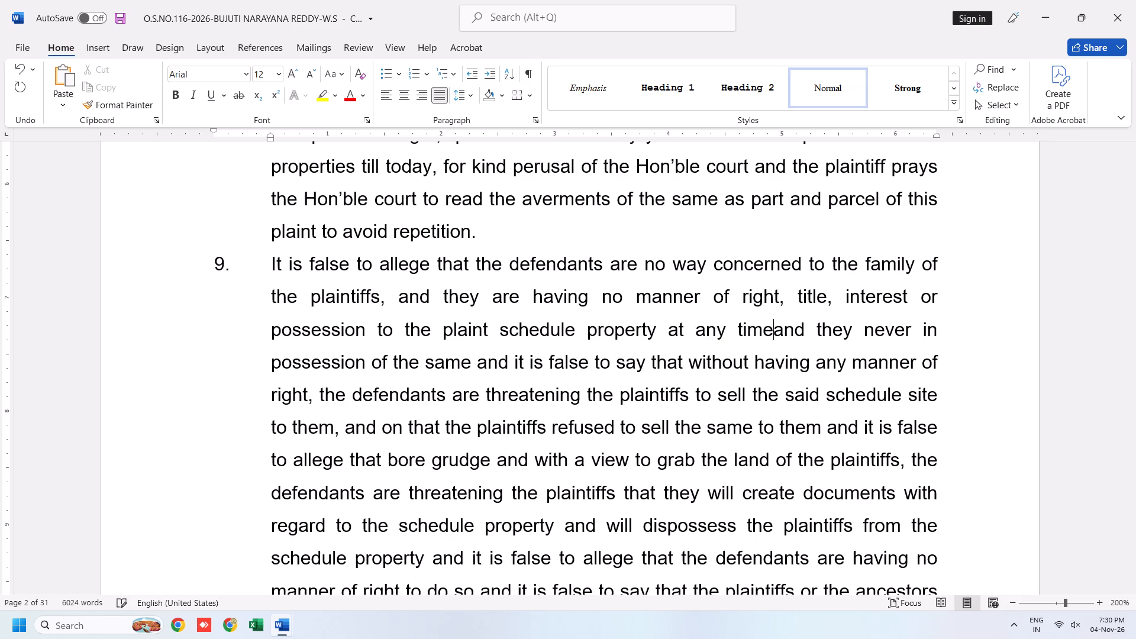
{"action": "type", "text": "."}
{"action": "key", "text": "space"}
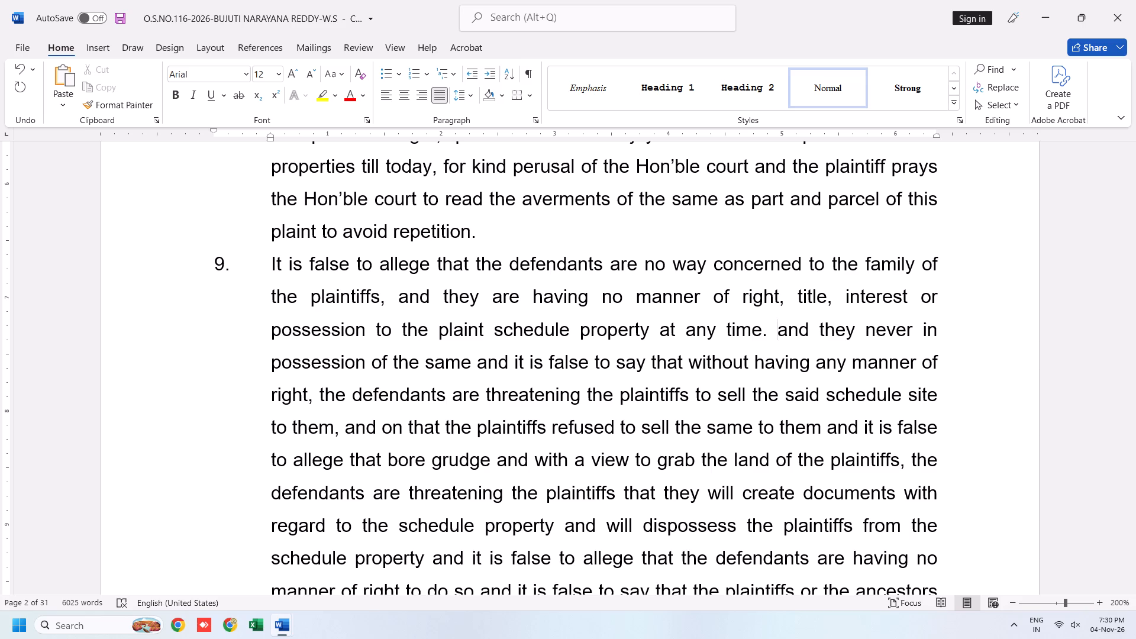
Delete "and they never in possession of the same and" after "at any time." and capitalise the following "it" as "It".
{"action": "key", "text": "shift+Down"}
{"action": "key", "text": "shift+Left"}
{"action": "key", "text": "shift+Left"}
{"action": "key", "text": "shift+Left"}
{"action": "key", "text": "shift+Left"}
{"action": "key", "text": "shift+Left"}
{"action": "key", "text": "shift+Left"}
{"action": "key", "text": "shift+Left"}
{"action": "key", "text": "shift+Left"}
{"action": "key", "text": "Left"}
{"action": "key", "text": "ctrl+Delete"}
{"action": "key", "text": "ctrl+Delete"}
{"action": "key", "text": "ctrl+Delete"}
{"action": "key", "text": "ctrl+Delete"}
{"action": "key", "text": "ctrl+Delete"}
{"action": "key", "text": "ctrl+Delete"}
{"action": "key", "text": "ctrl+Delete"}
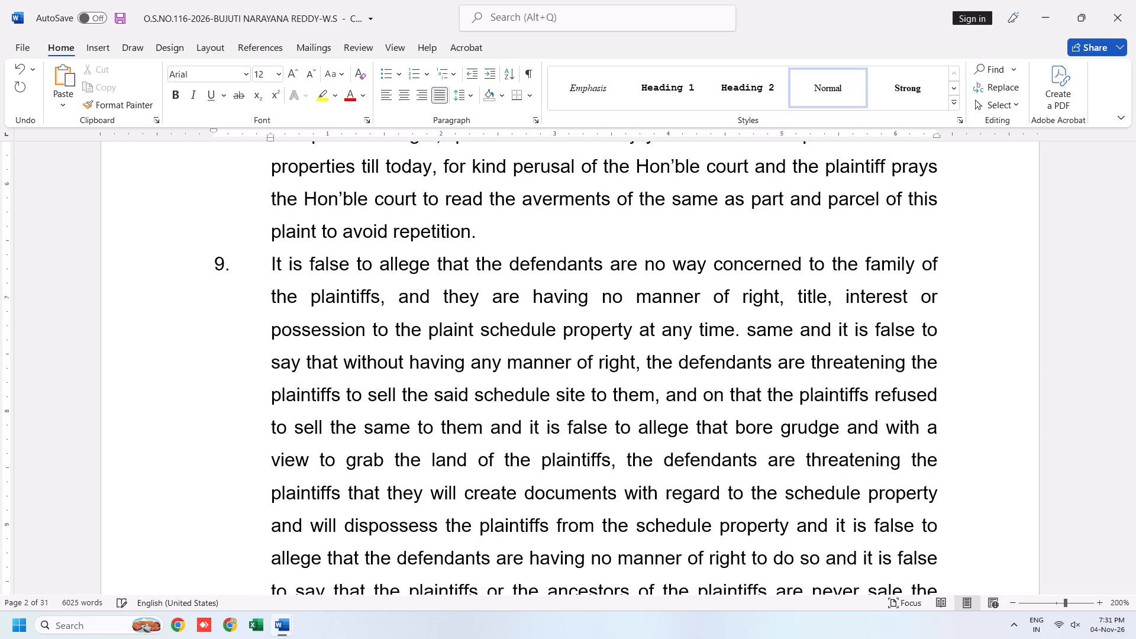
{"action": "key", "text": "ctrl+Delete"}
{"action": "key", "text": "ctrl+Delete"}
{"action": "key", "text": "shift+F3"}
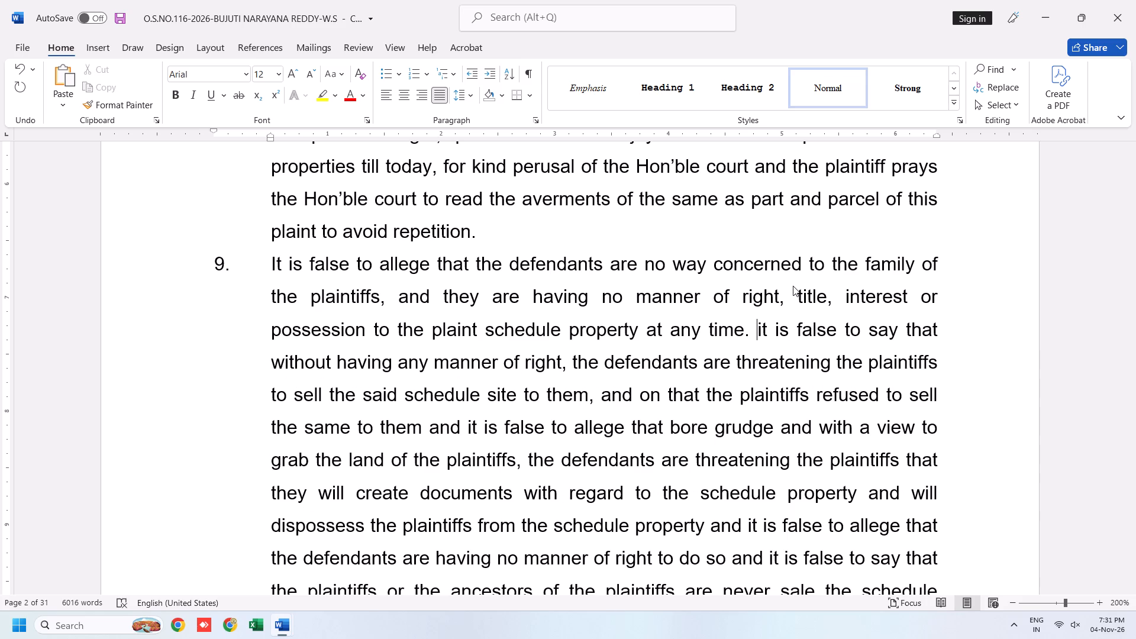
Delete the old wording ", the defendants are threatening th" after "without having any manner of right" in paragraph 9.
{"action": "key", "text": "Right"}
{"action": "key", "text": "Right"}
{"action": "key", "text": "Right"}
{"action": "key", "text": "Right"}
{"action": "key", "text": "Right"}
{"action": "key", "text": "Right"}
{"action": "key", "text": "Right"}
{"action": "key", "text": "Right"}
{"action": "key", "text": "Right"}
{"action": "key", "text": "Right"}
{"action": "key", "text": "Right"}
{"action": "key", "text": "Right"}
{"action": "key", "text": "Right"}
{"action": "key", "text": "Right"}
{"action": "key", "text": "Right"}
{"action": "key", "text": "Right"}
{"action": "key", "text": "Right"}
{"action": "key", "text": "Right"}
{"action": "key", "text": "Right"}
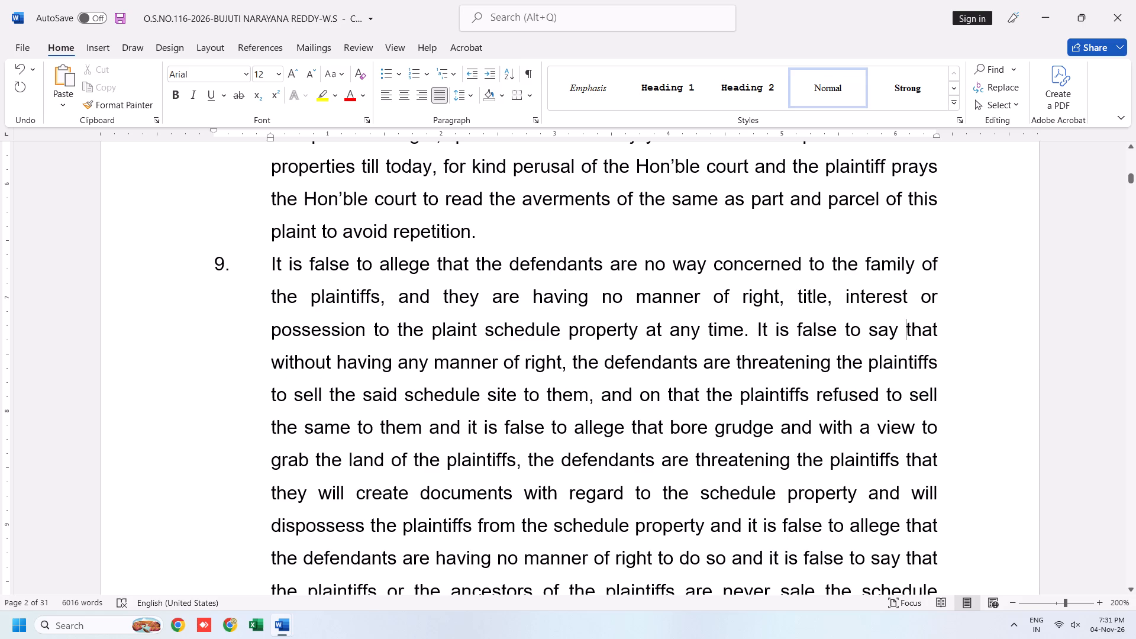
{"action": "left_click", "coordinate": [330, 364]}
{"action": "left_click", "coordinate": [561, 363]}
{"action": "key", "text": "Delete"}
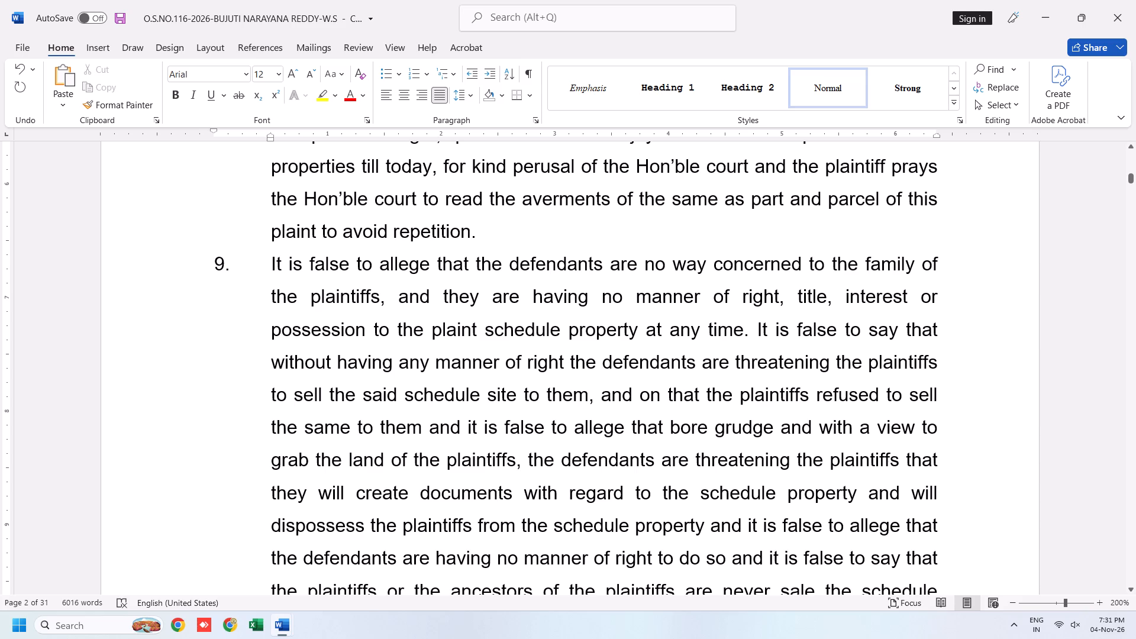
{"action": "key", "text": "Delete"}
{"action": "key", "text": "Delete"}
{"action": "key", "text": "Delete"}
{"action": "key", "text": "Delete"}
{"action": "key", "text": "Delete"}
{"action": "key", "text": "Delete"}
{"action": "key", "text": "Delete"}
{"action": "key", "text": "Delete"}
{"action": "key", "text": "Delete"}
{"action": "key", "text": "Delete"}
{"action": "key", "text": "Delete"}
{"action": "key", "text": "Delete"}
{"action": "key", "text": "Delete"}
{"action": "key", "text": "Delete"}
{"action": "key", "text": "Delete"}
{"action": "key", "text": "Delete"}
{"action": "key", "text": "Delete"}
{"action": "key", "text": "Delete"}
{"action": "key", "text": "Delete"}
{"action": "key", "text": "Delete"}
{"action": "key", "text": "Delete"}
{"action": "key", "text": "Delete"}
{"action": "key", "text": "Delete"}
{"action": "key", "text": "Delete"}
{"action": "key", "text": "Delete"}
{"action": "key", "text": "Delete"}
{"action": "key", "text": "Delete"}
{"action": "key", "text": "Delete"}
{"action": "key", "text": "Delete"}
{"action": "key", "text": "Delete"}
{"action": "key", "text": "Delete"}
{"action": "key", "text": "Delete"}
{"action": "key", "text": "Delete"}
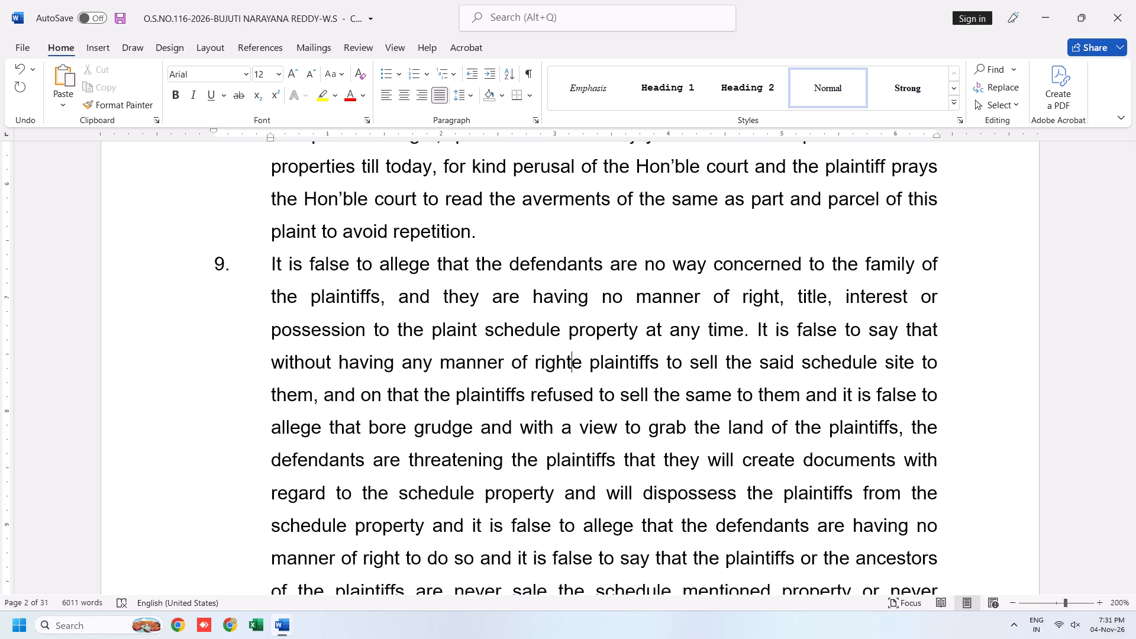
Insert "over the plaint schedule property" after "without having any manner of right" in paragraph 9.
{"action": "key", "text": "space"}
{"action": "type", "text": "over"}
{"action": "key", "text": "space"}
{"action": "type", "text": "the"}
{"action": "key", "text": "space"}
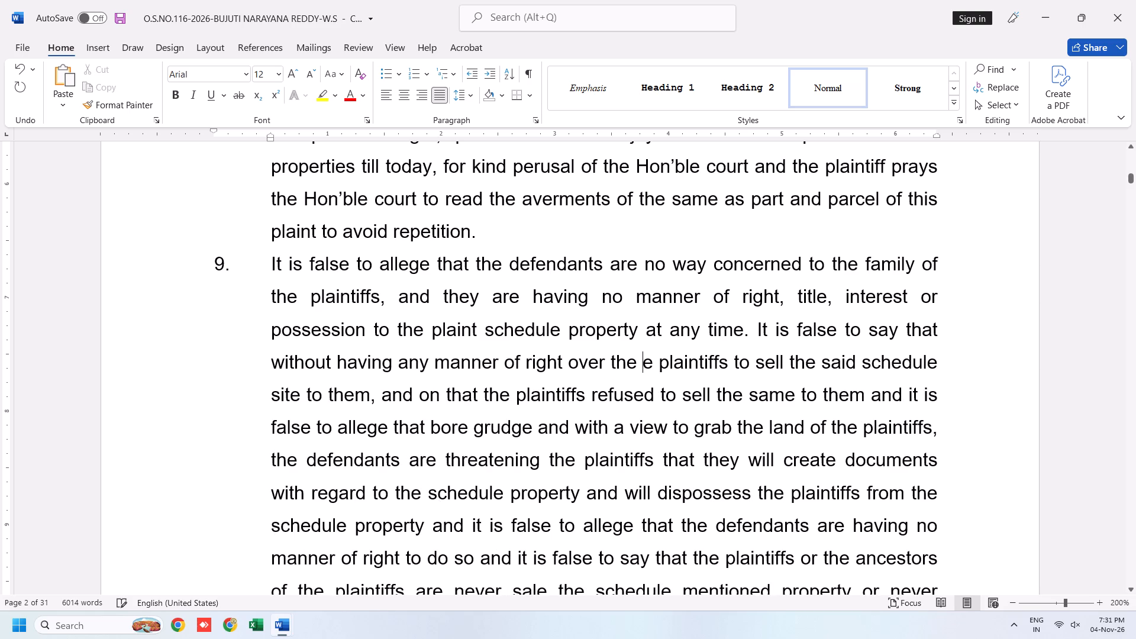
{"action": "type", "text": "plaint scheudle po"}
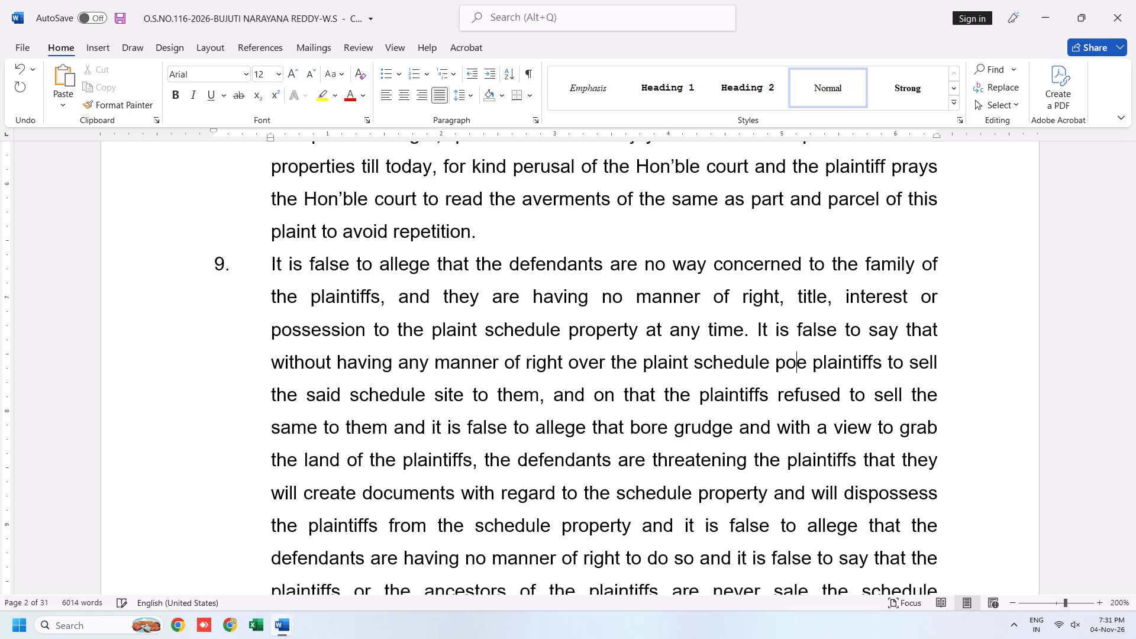
{"action": "key", "text": "BackSpace"}
{"action": "type", "text": "roperty"}
{"action": "key", "text": "space"}
Continue the sentence after "over the plaint schedule property" with "the defendants are threatening the plaintiff".
{"action": "type", "text": "the defendanst"}
{"action": "key", "text": "BackSpace"}
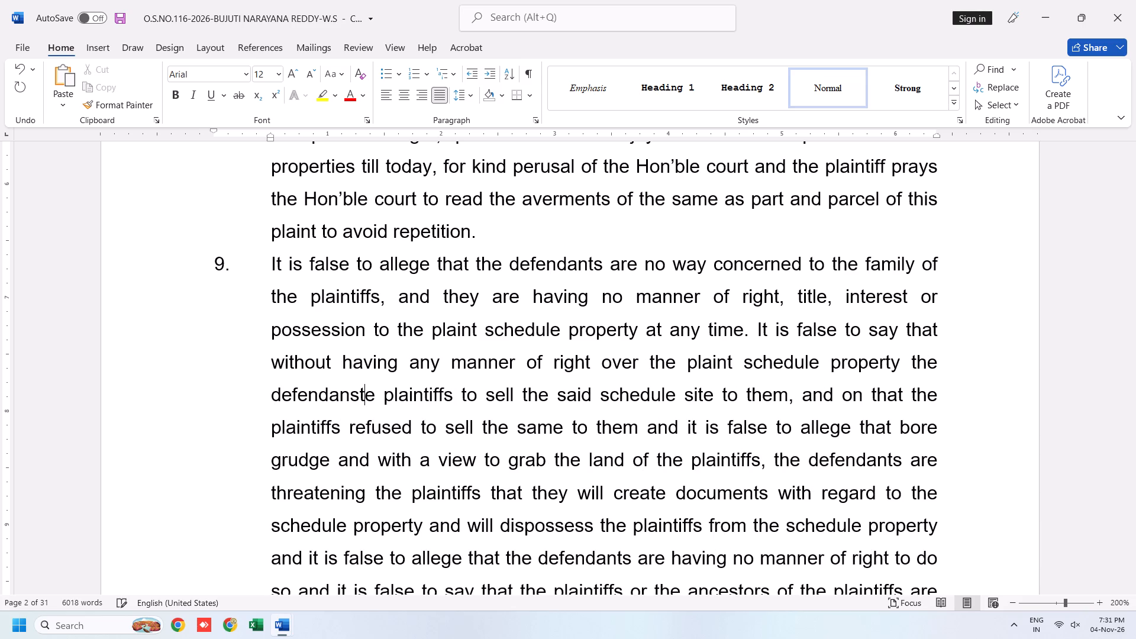
{"action": "key", "text": "BackSpace"}
{"action": "type", "text": "ts"}
{"action": "key", "text": "space"}
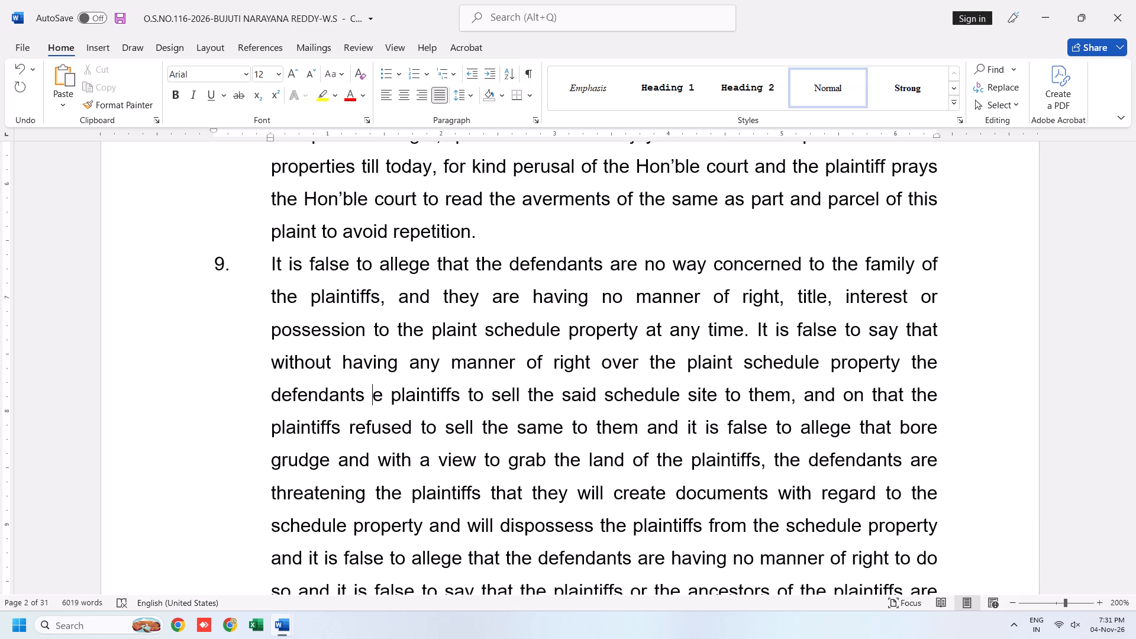
{"action": "type", "text": "are"}
{"action": "key", "text": "space"}
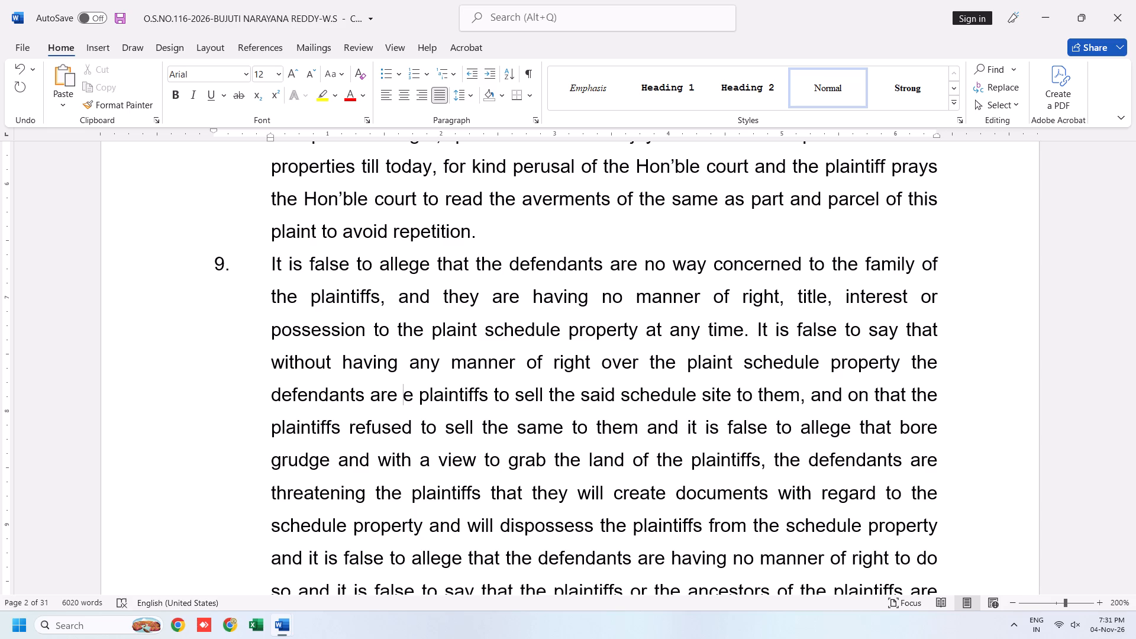
{"action": "type", "text": "thre"}
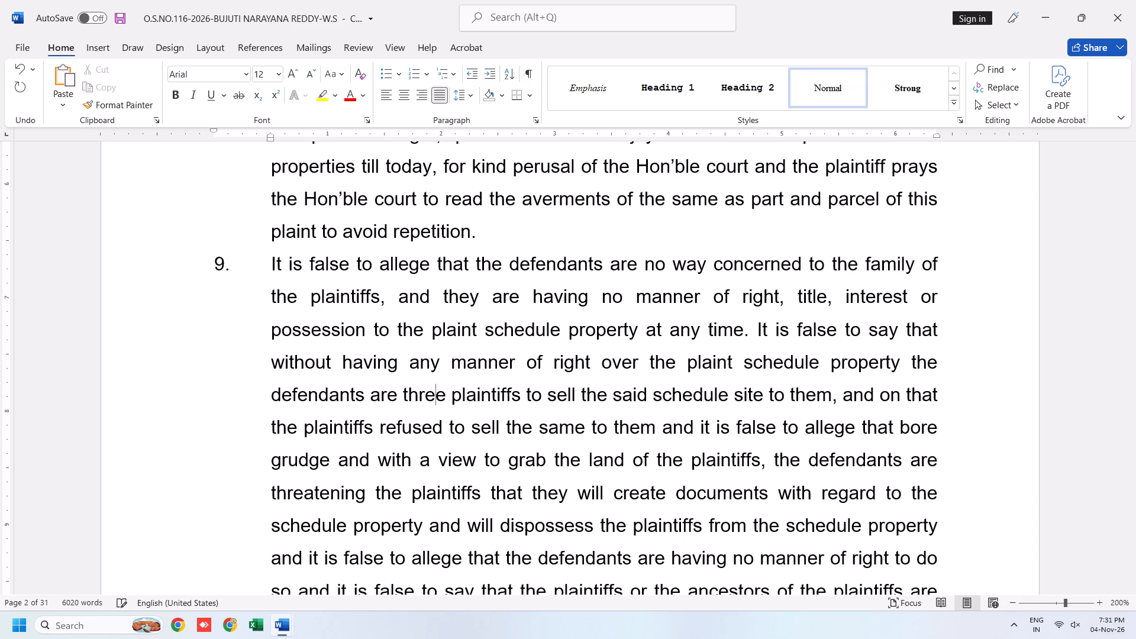
{"action": "type", "text": "tening"}
{"action": "key", "text": "space"}
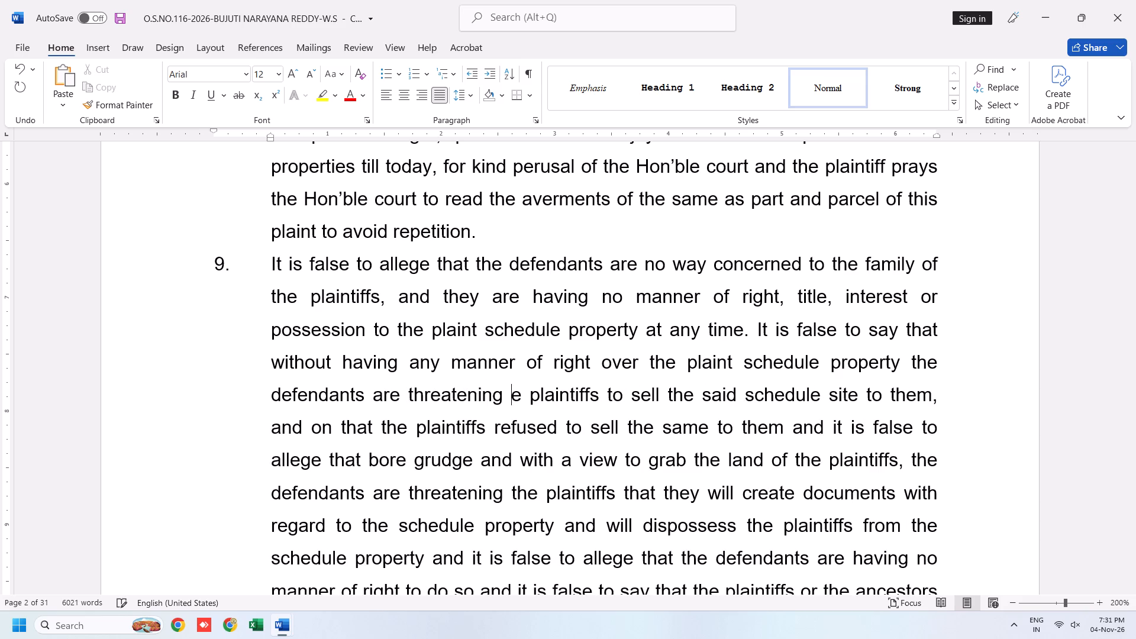
{"action": "type", "text": "the plaintiff"}
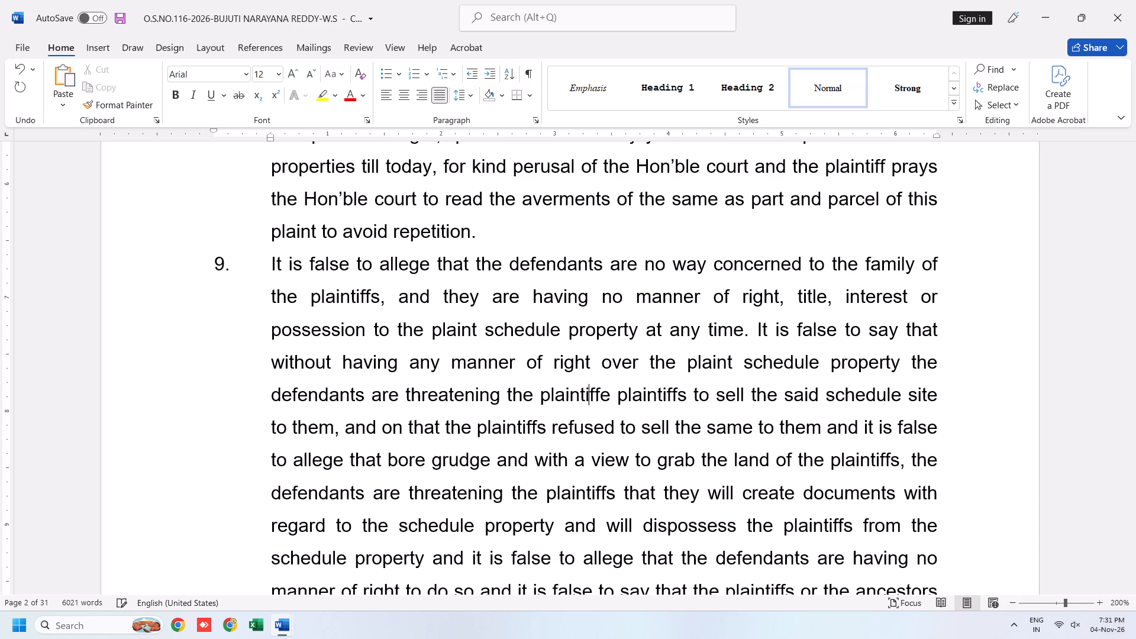
{"action": "key", "text": "space"}
Complete the threat sentence in paragraph 9 with "that they will dispossess the plaintiff from the plaint schedule property.".
{"action": "type", "text": "that they will disposession"}
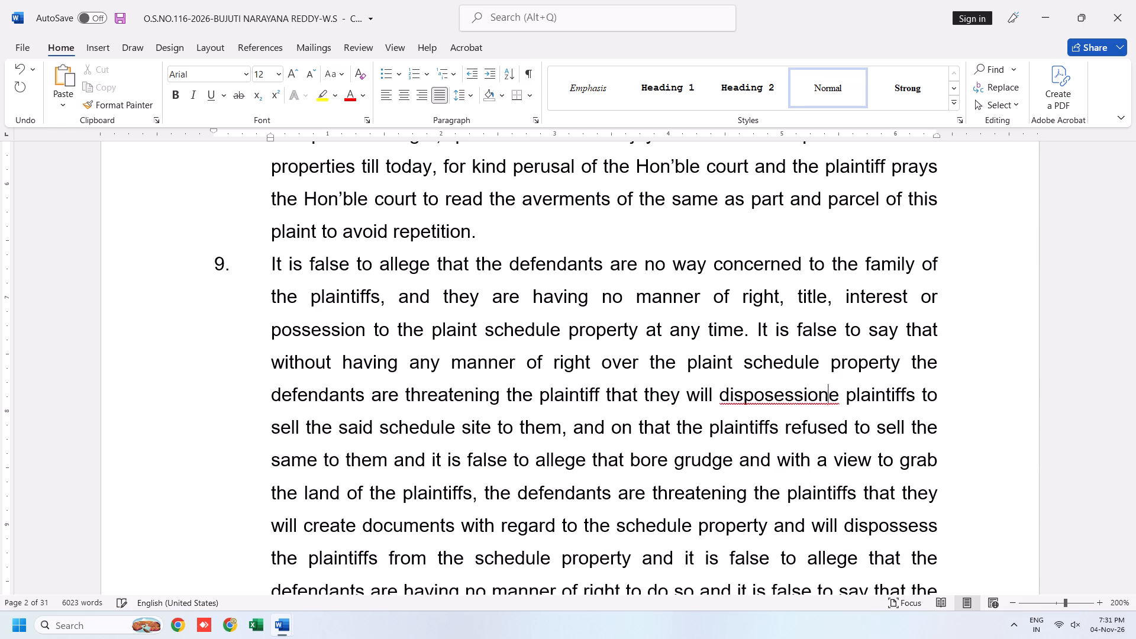
{"action": "key", "text": "space"}
{"action": "key", "text": "BackSpace"}
{"action": "key", "text": "BackSpace"}
{"action": "key", "text": "BackSpace"}
{"action": "key", "text": "BackSpace"}
{"action": "key", "text": "BackSpace"}
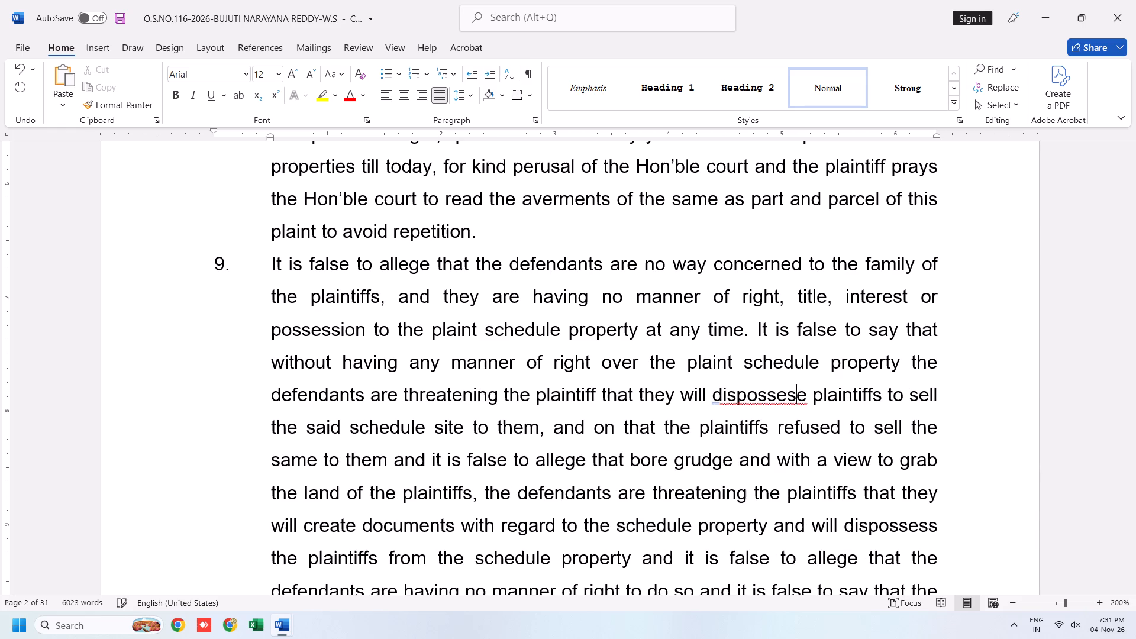
{"action": "type", "text": "s"}
{"action": "key", "text": "space"}
{"action": "key", "text": "BackSpace"}
{"action": "key", "text": "space"}
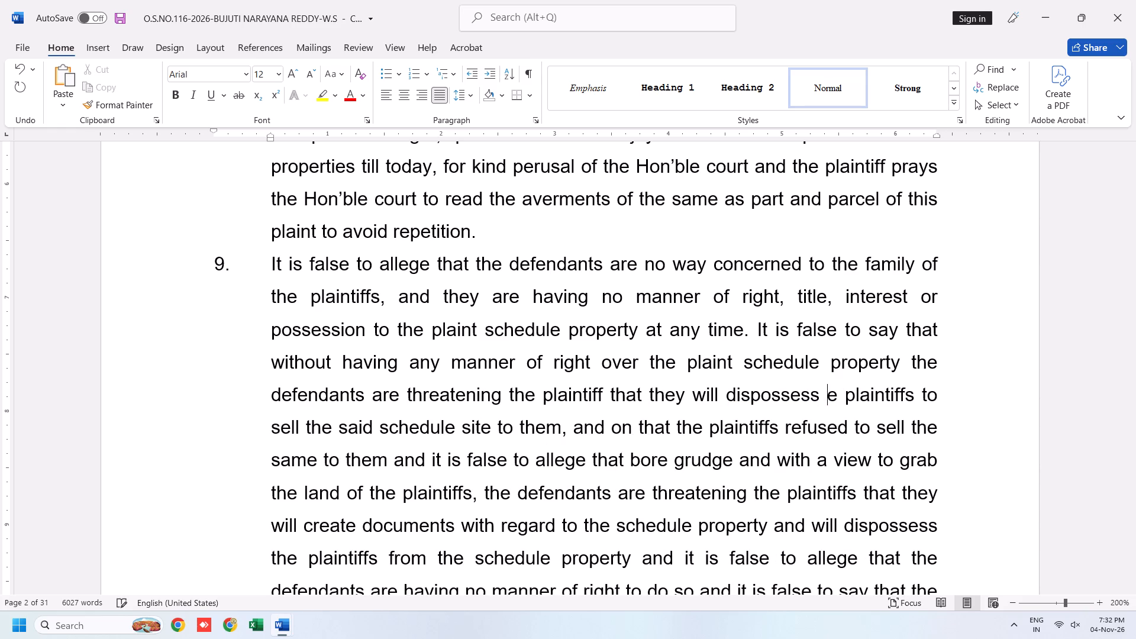
{"action": "type", "text": "the plaintiff from"}
{"action": "key", "text": "space"}
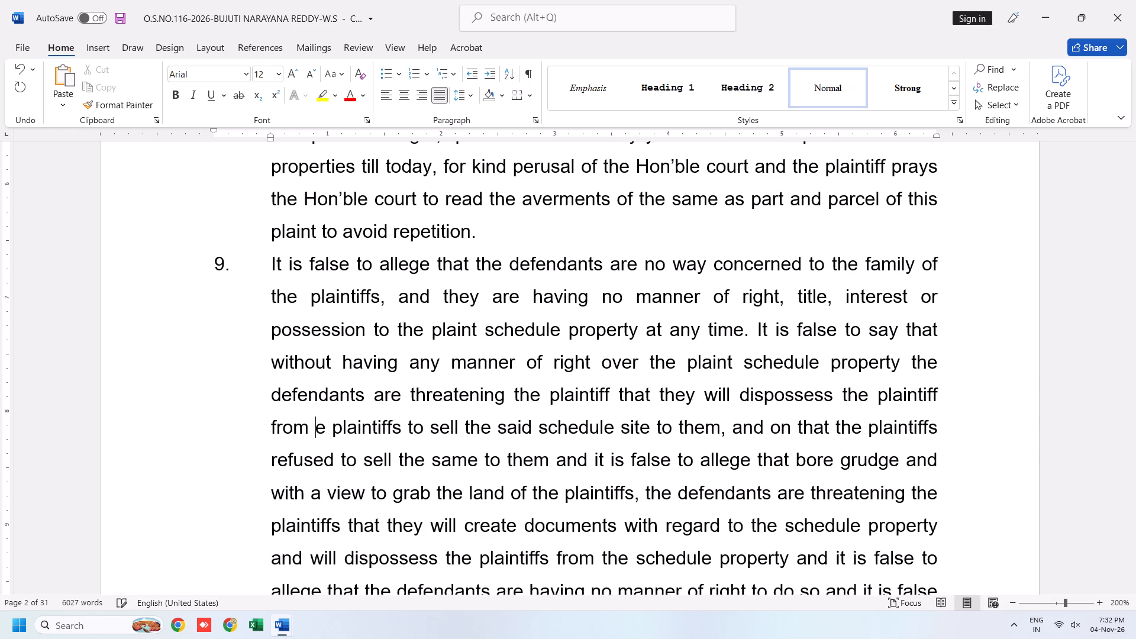
{"action": "type", "text": "the plaint schedule proeprty"}
{"action": "key", "text": "space"}
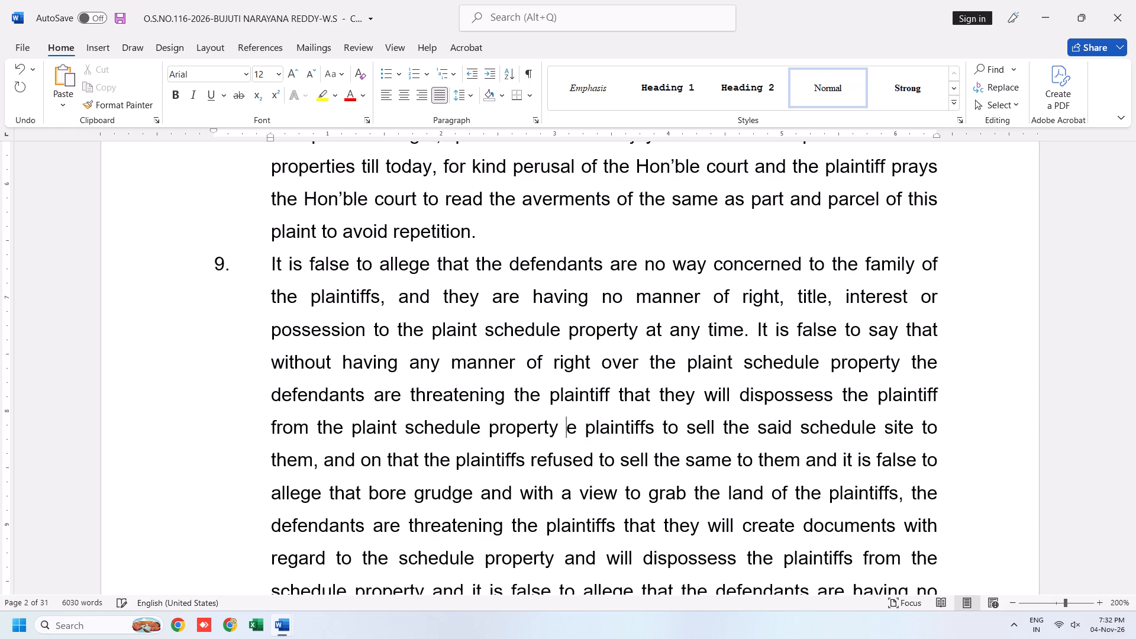
{"action": "key", "text": "BackSpace"}
{"action": "type", "text": "."}
{"action": "key", "text": "space"}
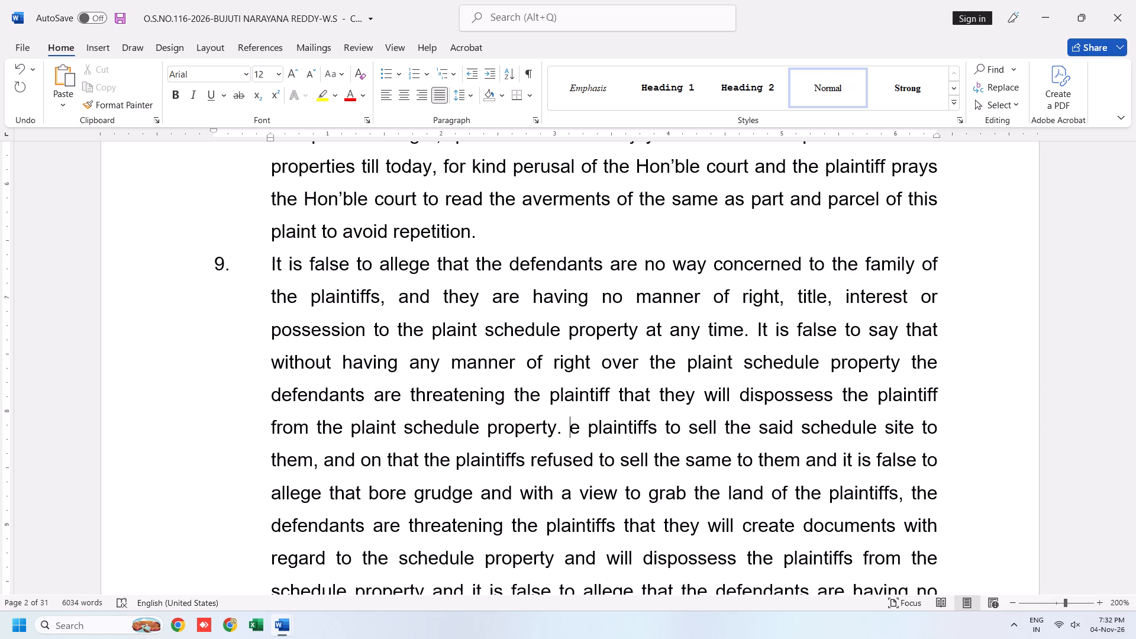
Begin a new sentence after "from the plaint schedule property." with "It is false to allege that the defendant no.2".
{"action": "type", "text": "It is"}
{"action": "key", "text": "space"}
{"action": "type", "text": "fals"}
{"action": "key", "text": "space"}
{"action": "type", "text": "to"}
{"action": "key", "text": "space"}
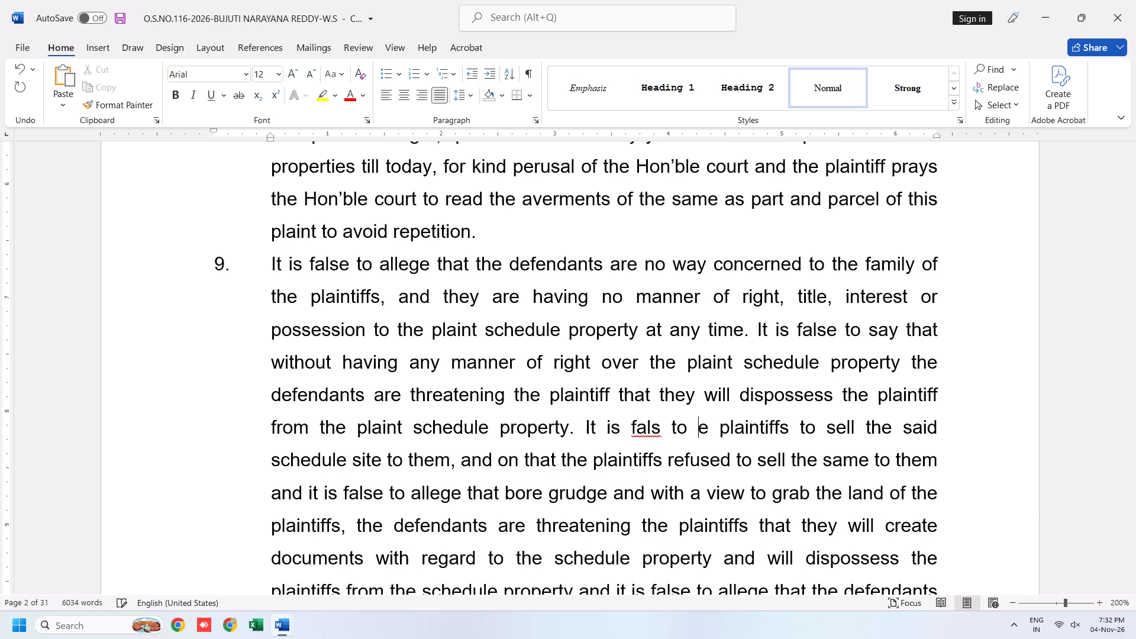
{"action": "key", "text": "BackSpace"}
{"action": "key", "text": "BackSpace"}
{"action": "key", "text": "BackSpace"}
{"action": "key", "text": "BackSpace"}
{"action": "type", "text": "e to saythat"}
{"action": "key", "text": "space"}
{"action": "key", "text": "BackSpace"}
{"action": "key", "text": "BackSpace"}
{"action": "key", "text": "BackSpace"}
{"action": "key", "text": "BackSpace"}
{"action": "key", "text": "BackSpace"}
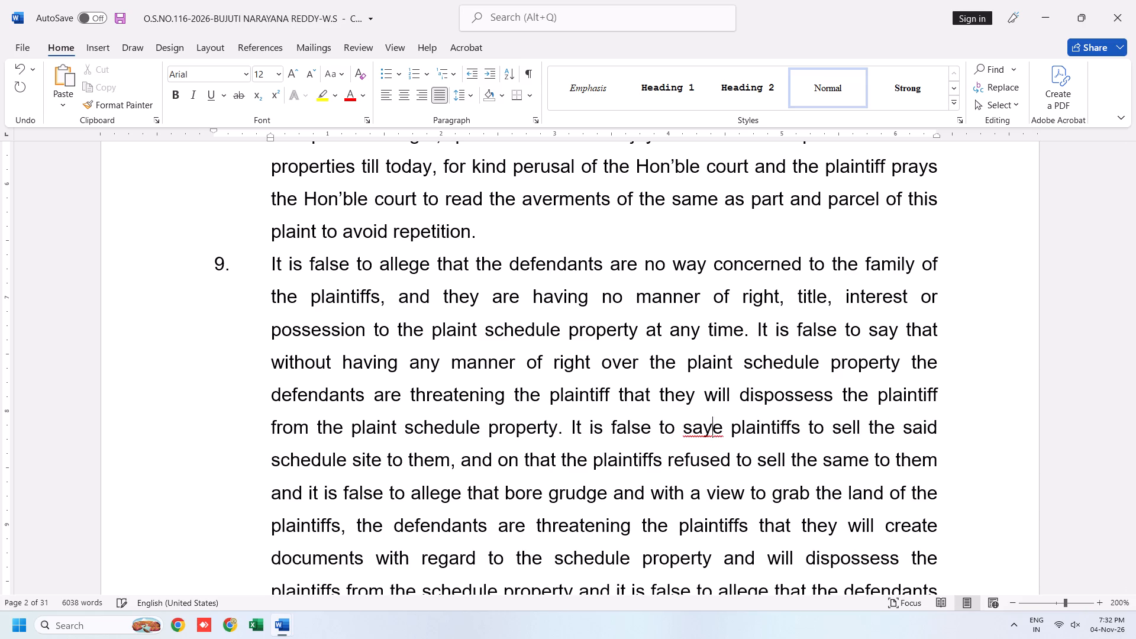
{"action": "key", "text": "BackSpace"}
{"action": "key", "text": "BackSpace"}
{"action": "key", "text": "backslash"}
{"action": "key", "text": "BackSpace"}
{"action": "key", "text": "BackSpace"}
{"action": "type", "text": "allege that the defendnats"}
{"action": "key", "text": "space"}
{"action": "key", "text": "BackSpace"}
{"action": "key", "text": "BackSpace"}
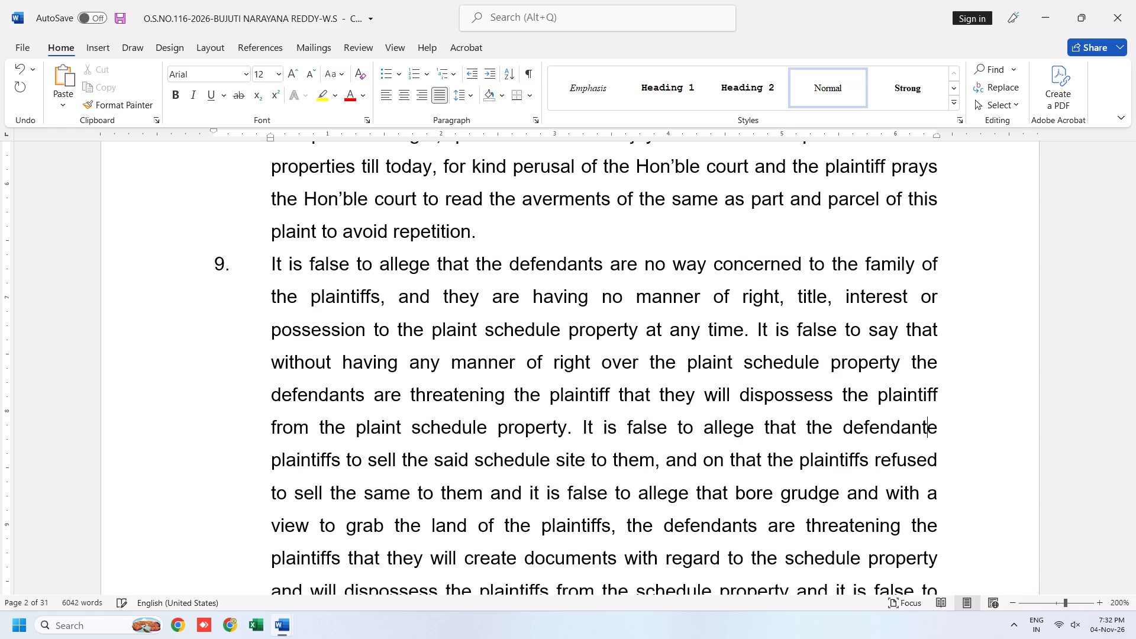
{"action": "type", "text": "s"}
{"action": "key", "text": "space"}
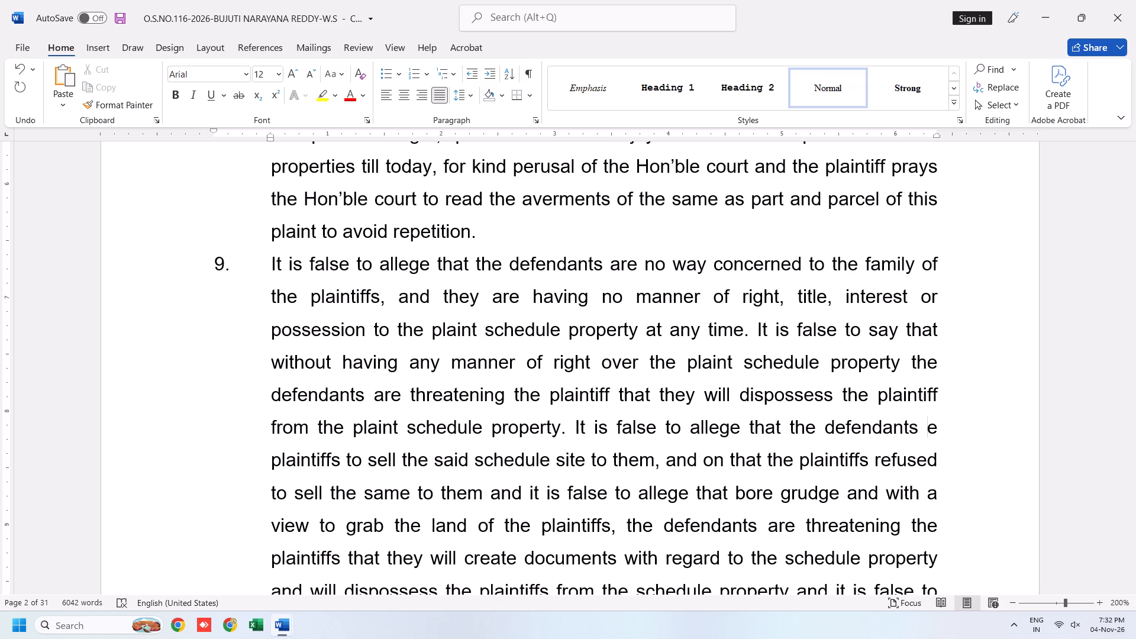
{"action": "key", "text": "BackSpace"}
{"action": "key", "text": "BackSpace"}
{"action": "key", "text": "space"}
{"action": "type", "text": "no.2"}
{"action": "key", "text": "space"}
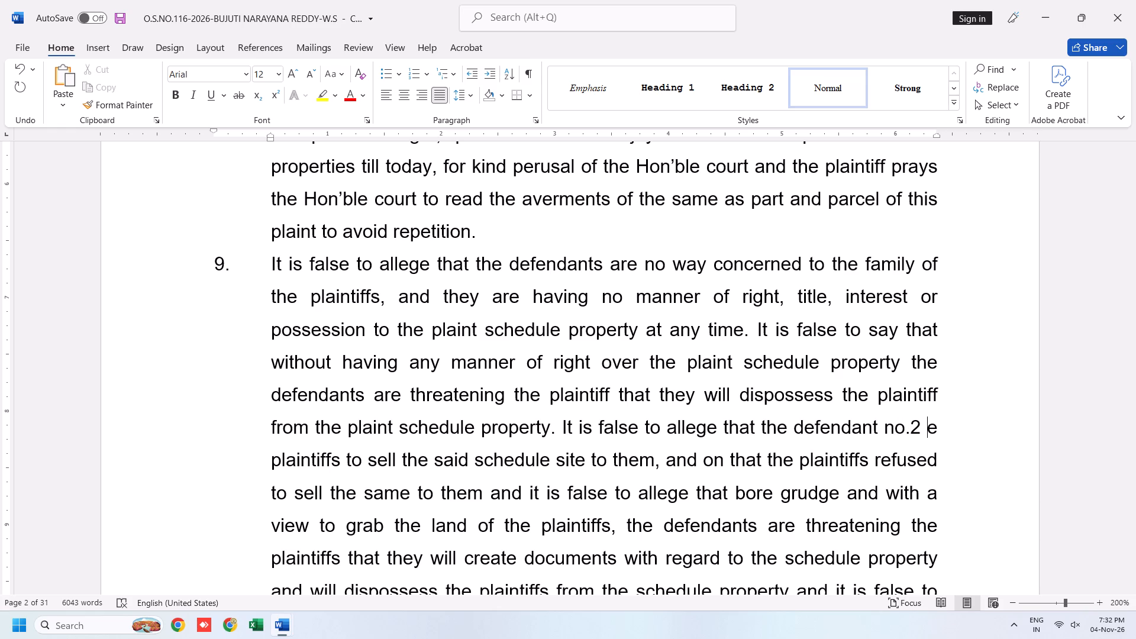
Complete the sentence about defendant no.2 with "is very powerful persons having the support of unruly elements.".
{"action": "type", "text": "is very p"}
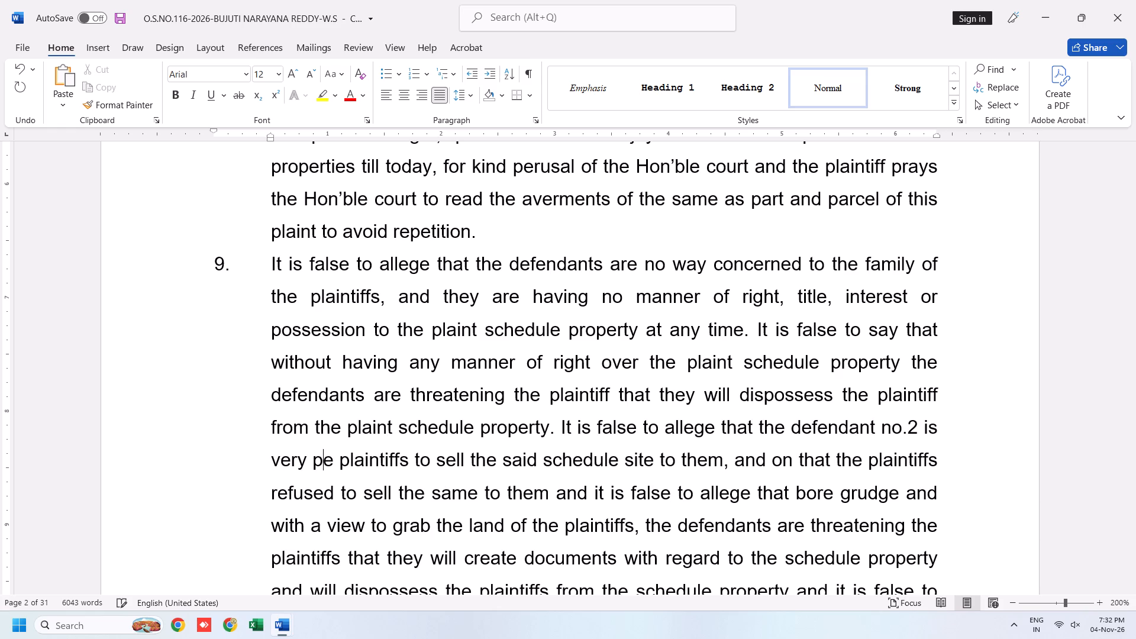
{"action": "type", "text": "wer"}
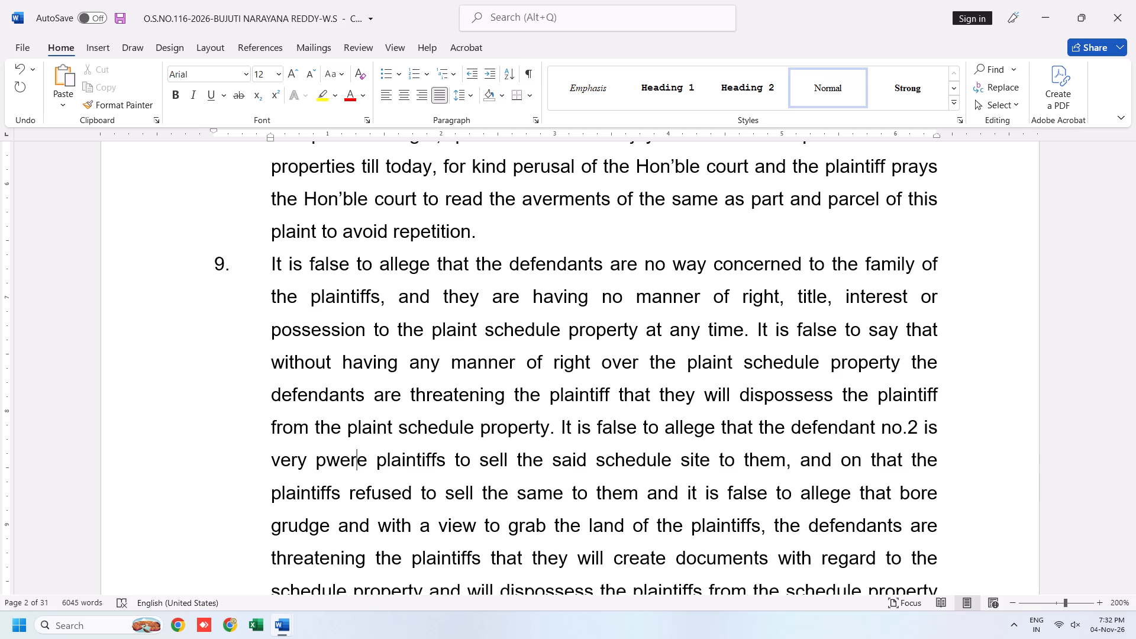
{"action": "key", "text": "BackSpace"}
{"action": "key", "text": "BackSpace"}
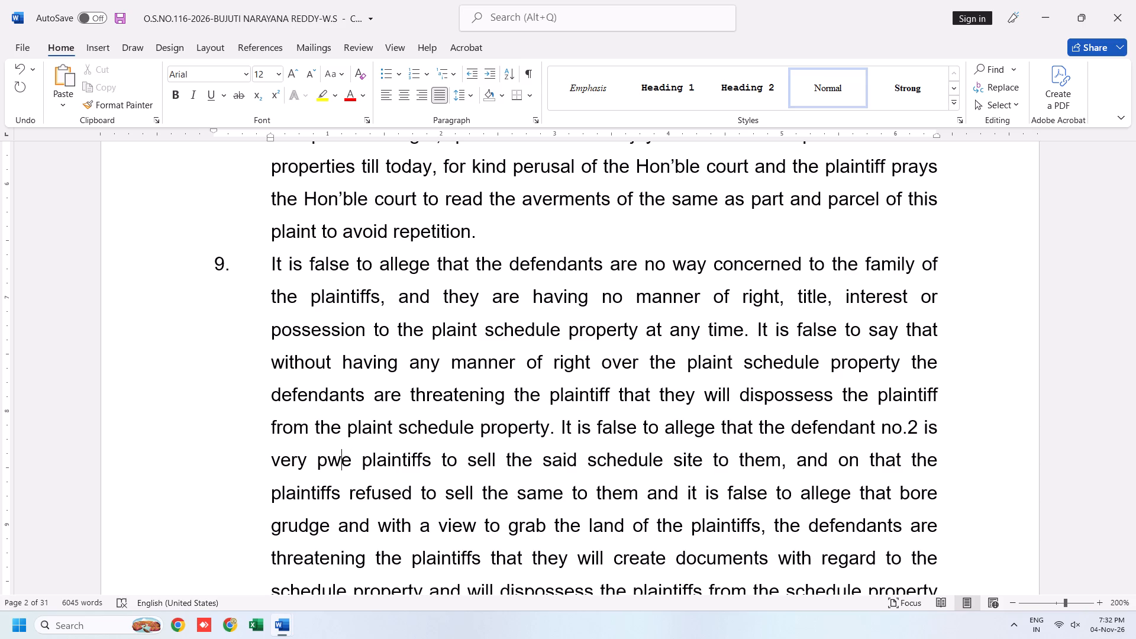
{"action": "key", "text": "BackSpace"}
{"action": "type", "text": "owerful"}
{"action": "key", "text": "space"}
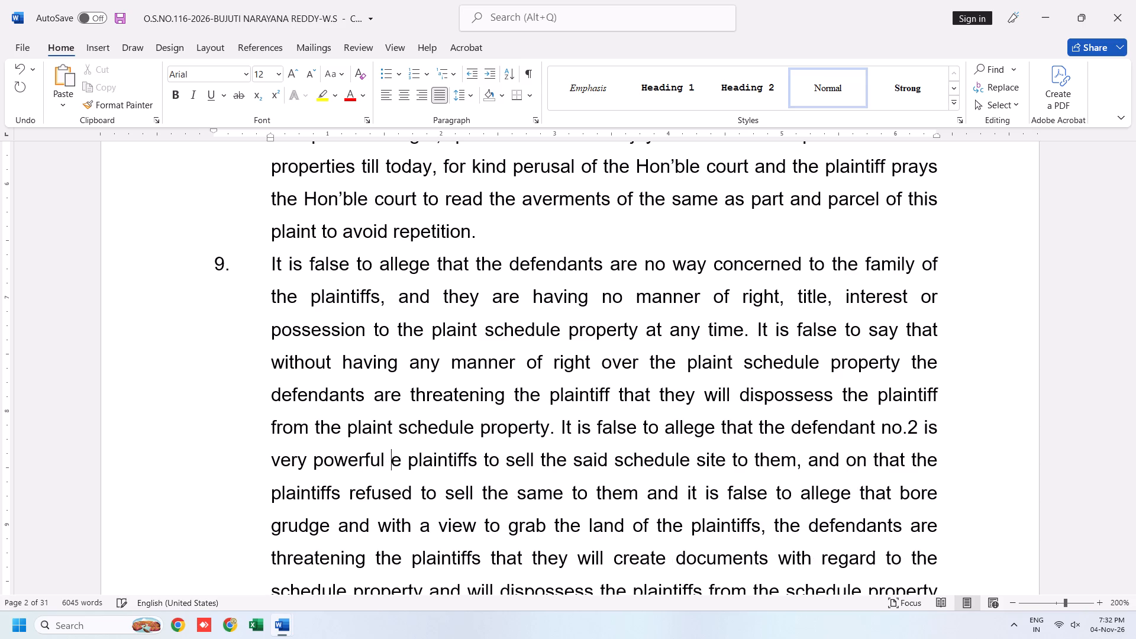
{"action": "type", "text": "persons having"}
{"action": "key", "text": "space"}
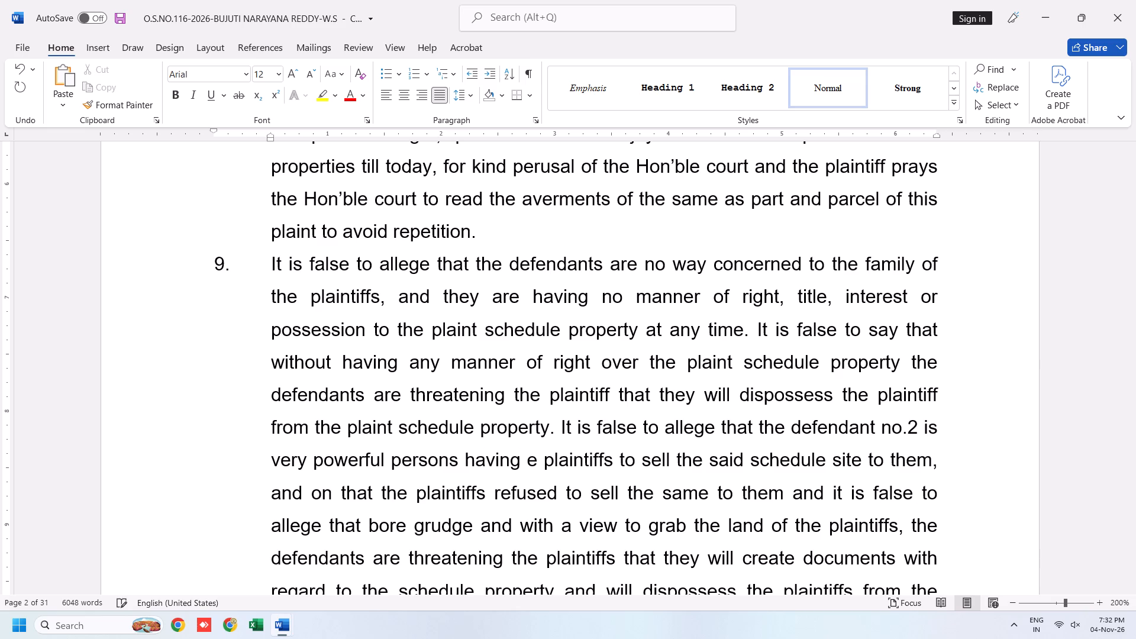
{"action": "type", "text": "the support"}
{"action": "key", "text": "space"}
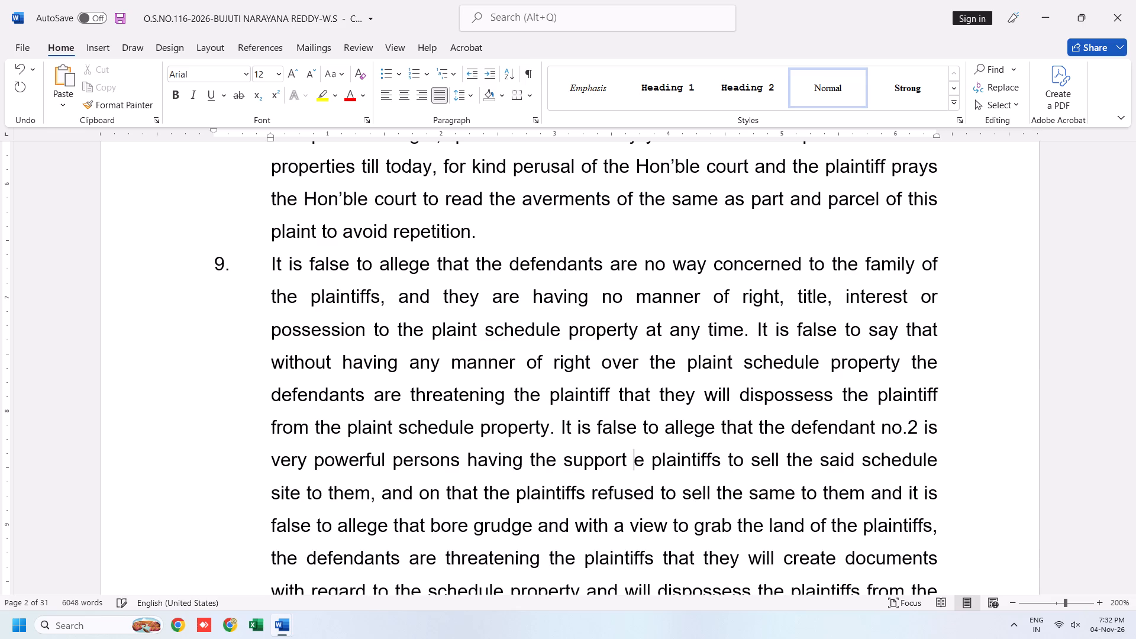
{"action": "type", "text": "of uruly elements."}
{"action": "key", "text": "space"}
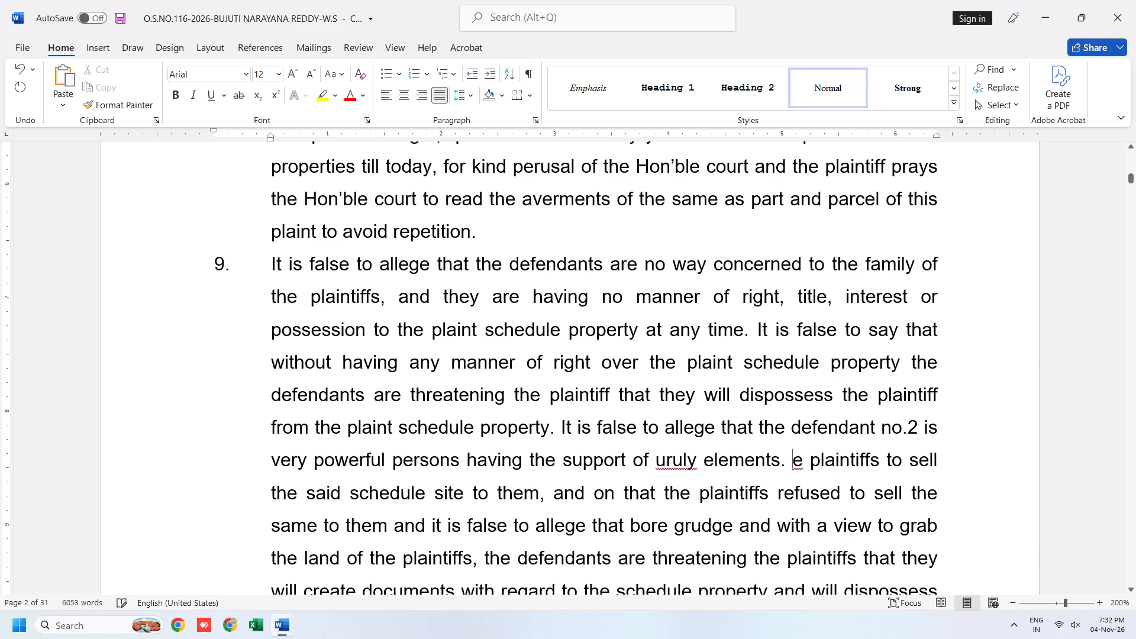
{"action": "left_click", "coordinate": [661, 450]}
{"action": "key", "text": "m"}
{"action": "key", "text": "BackSpace"}
{"action": "key", "text": "n"}
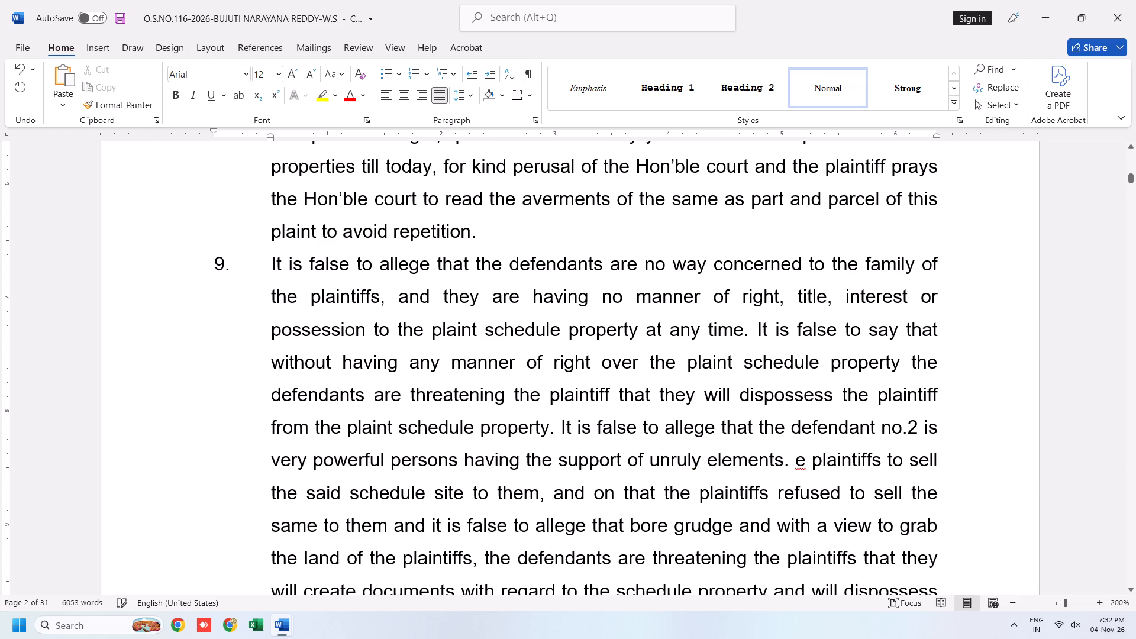
Delete the stray "e" before "plaintiffs to sell" in paragraph 9.
{"action": "left_click", "coordinate": [794, 454]}
{"action": "key", "text": "ctrl+Delete"}
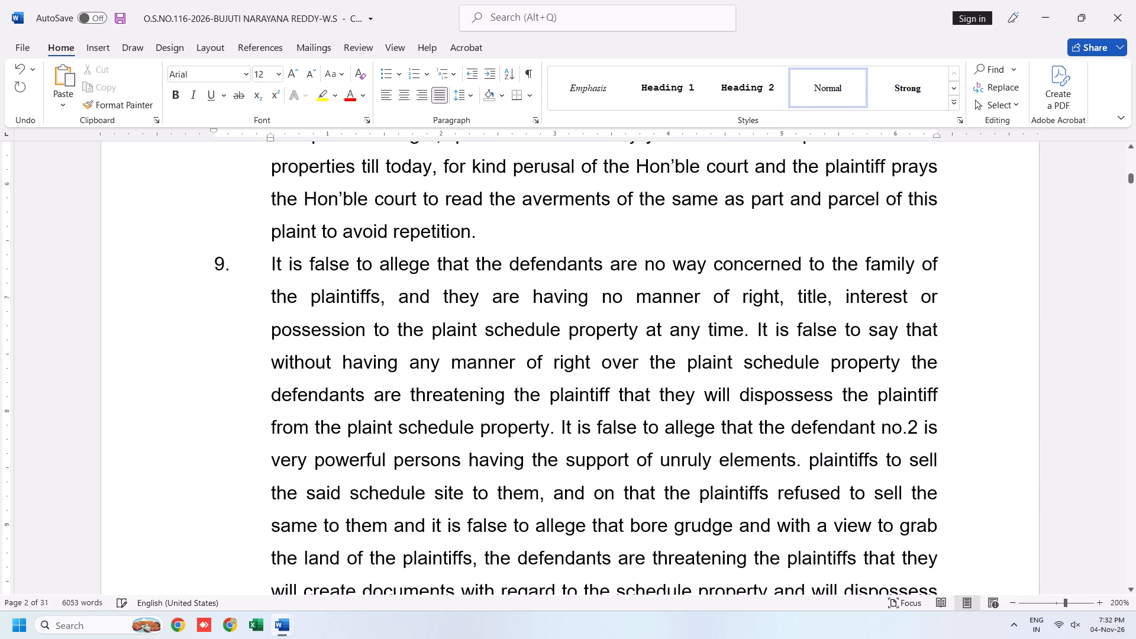
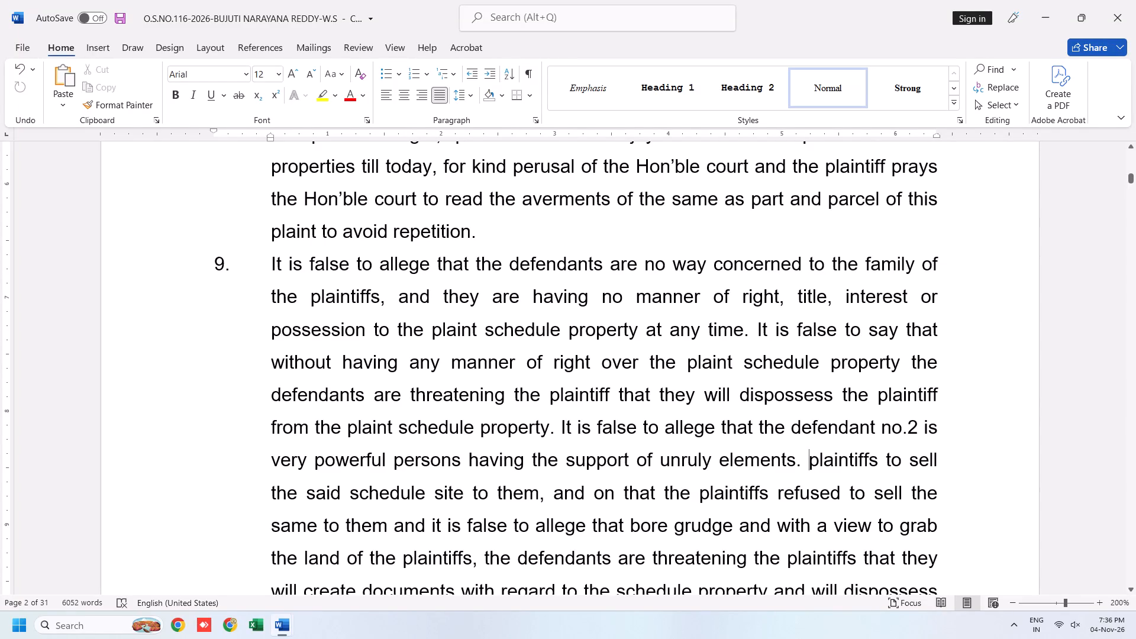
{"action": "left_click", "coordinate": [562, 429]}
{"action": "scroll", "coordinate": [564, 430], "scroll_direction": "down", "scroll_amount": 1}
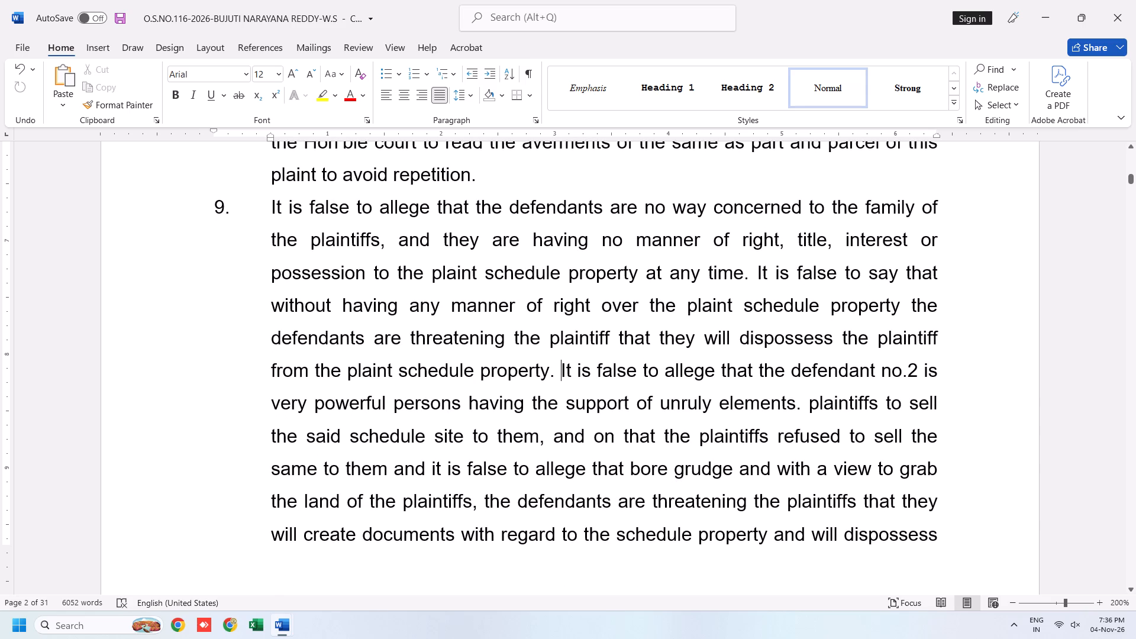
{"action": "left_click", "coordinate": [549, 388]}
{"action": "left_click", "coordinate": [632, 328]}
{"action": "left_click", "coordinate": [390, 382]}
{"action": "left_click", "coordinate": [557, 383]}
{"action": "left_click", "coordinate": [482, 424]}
Begin a new sentence after "unruly elements." in paragraph 9 with "It is false to allege that on 02.06.2026 the".
{"action": "left_click", "coordinate": [806, 402]}
{"action": "left_click", "coordinate": [812, 406]}
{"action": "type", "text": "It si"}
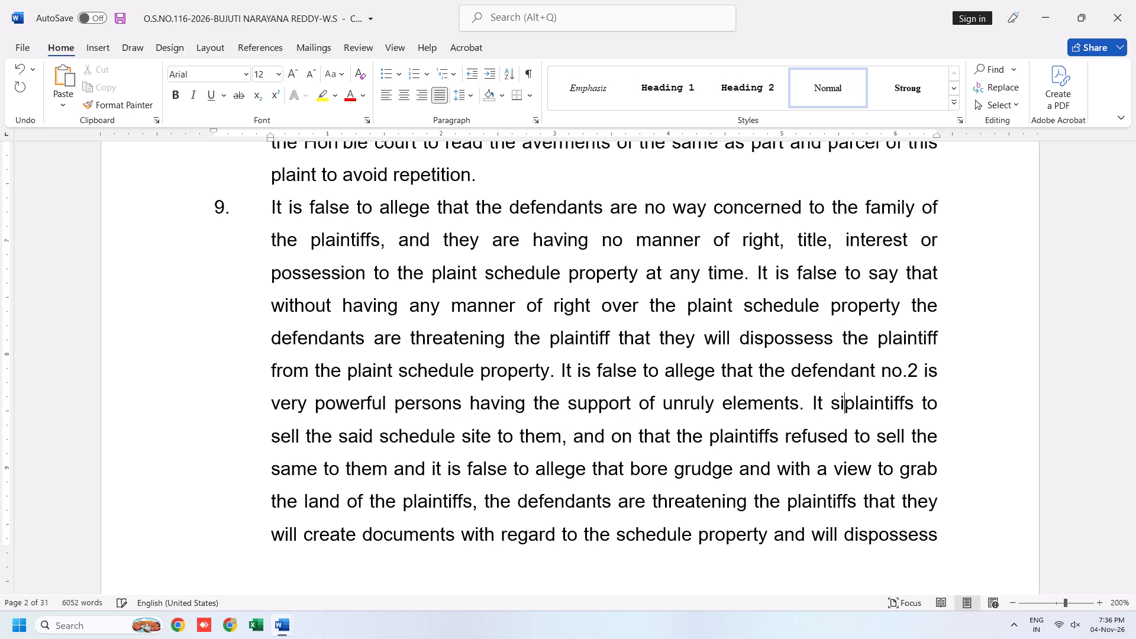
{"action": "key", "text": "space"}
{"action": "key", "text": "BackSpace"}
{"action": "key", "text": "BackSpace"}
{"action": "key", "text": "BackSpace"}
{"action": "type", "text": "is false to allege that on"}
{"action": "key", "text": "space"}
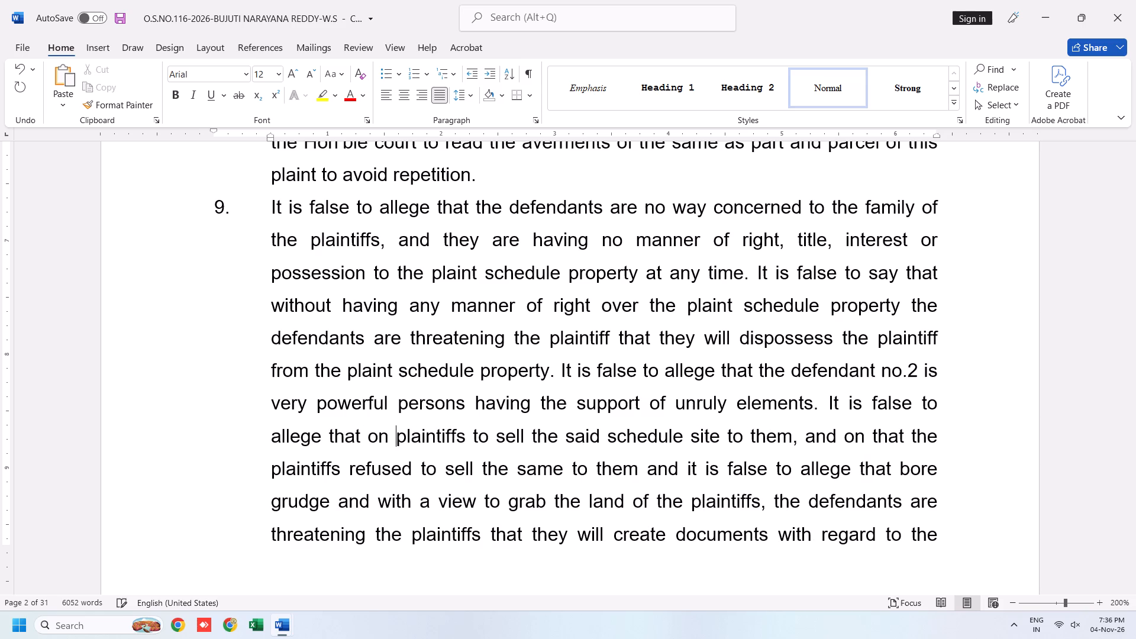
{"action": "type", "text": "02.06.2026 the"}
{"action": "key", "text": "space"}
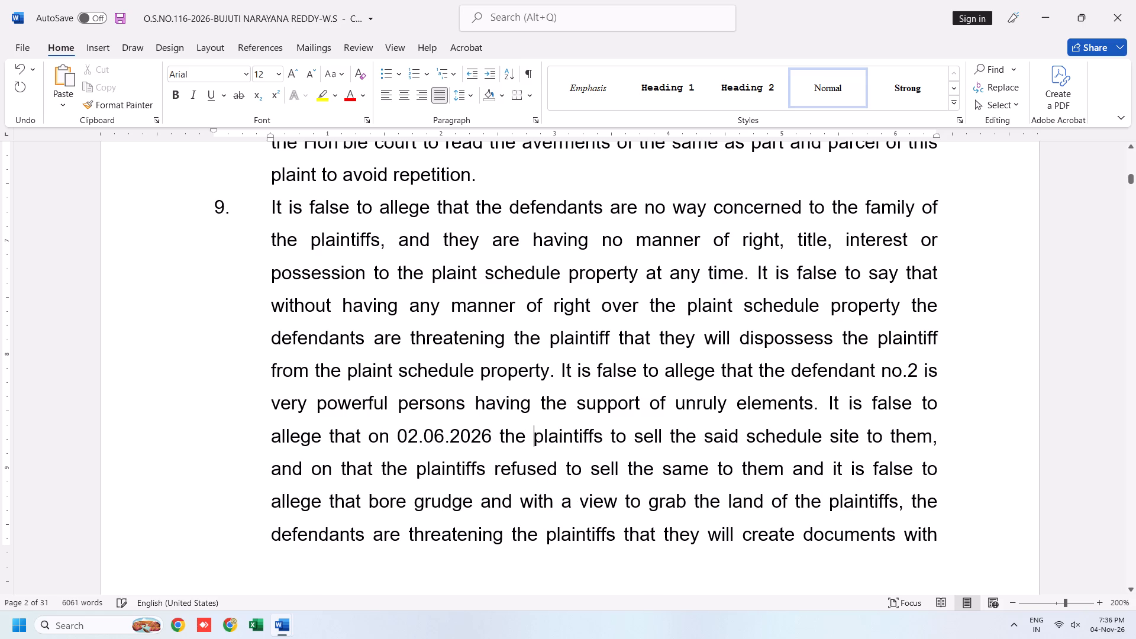
Continue the 02.06.2026 sentence with "defendants along with their men has high handedly".
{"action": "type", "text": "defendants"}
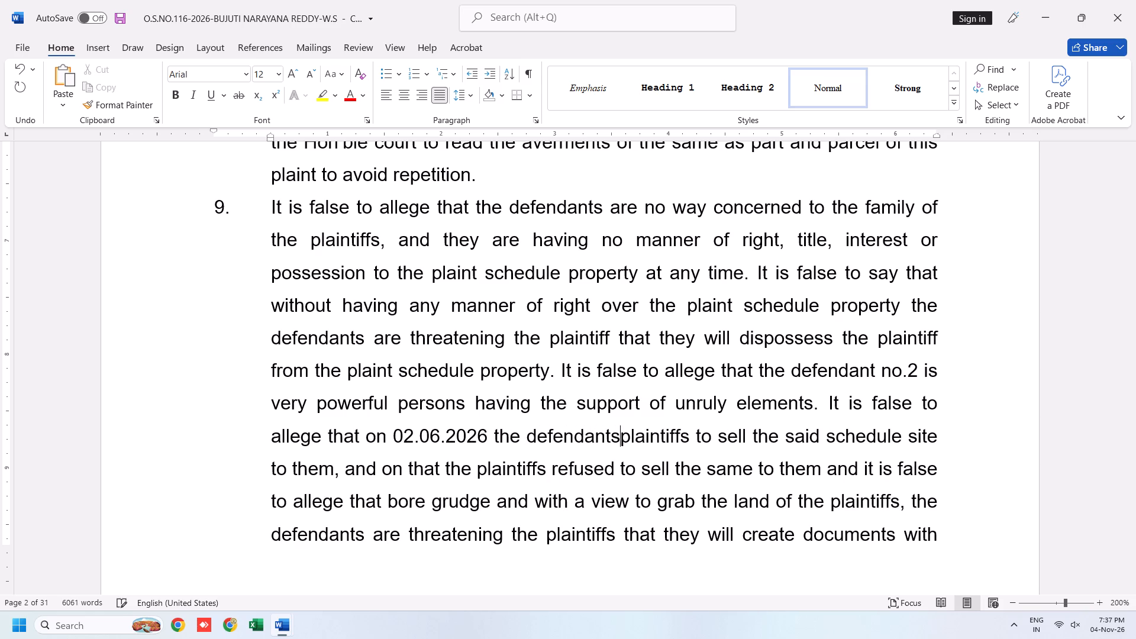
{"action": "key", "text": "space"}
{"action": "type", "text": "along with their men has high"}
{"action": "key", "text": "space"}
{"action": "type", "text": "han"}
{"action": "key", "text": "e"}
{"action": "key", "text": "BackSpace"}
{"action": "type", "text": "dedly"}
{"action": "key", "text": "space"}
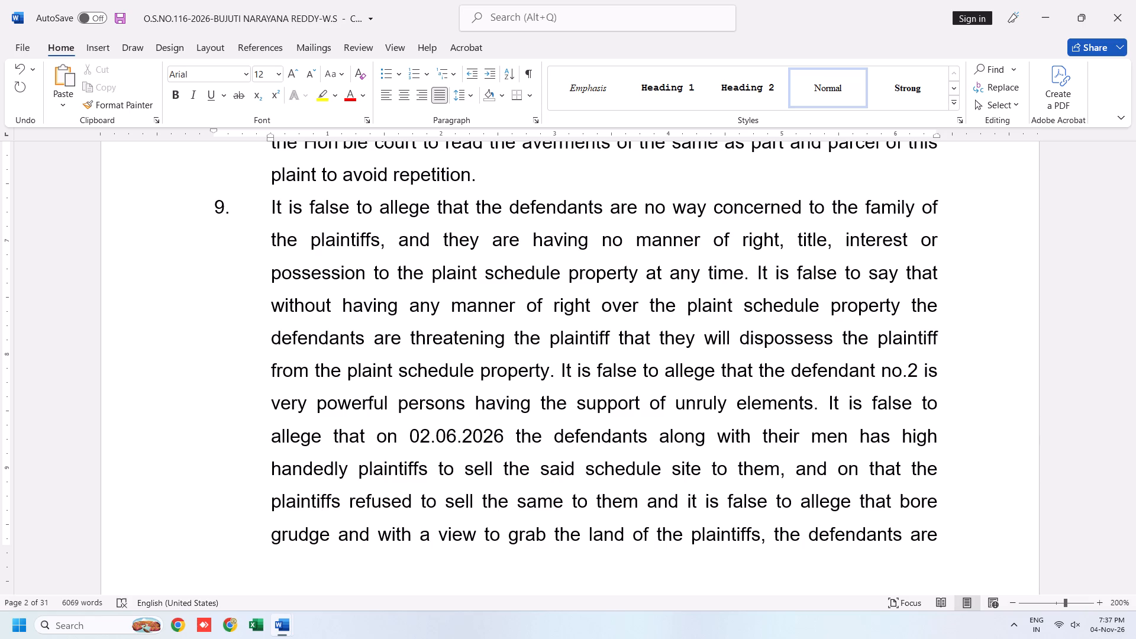
Add "tried to dispossess" after "high handedly", correcting the spelling of "dispossess".
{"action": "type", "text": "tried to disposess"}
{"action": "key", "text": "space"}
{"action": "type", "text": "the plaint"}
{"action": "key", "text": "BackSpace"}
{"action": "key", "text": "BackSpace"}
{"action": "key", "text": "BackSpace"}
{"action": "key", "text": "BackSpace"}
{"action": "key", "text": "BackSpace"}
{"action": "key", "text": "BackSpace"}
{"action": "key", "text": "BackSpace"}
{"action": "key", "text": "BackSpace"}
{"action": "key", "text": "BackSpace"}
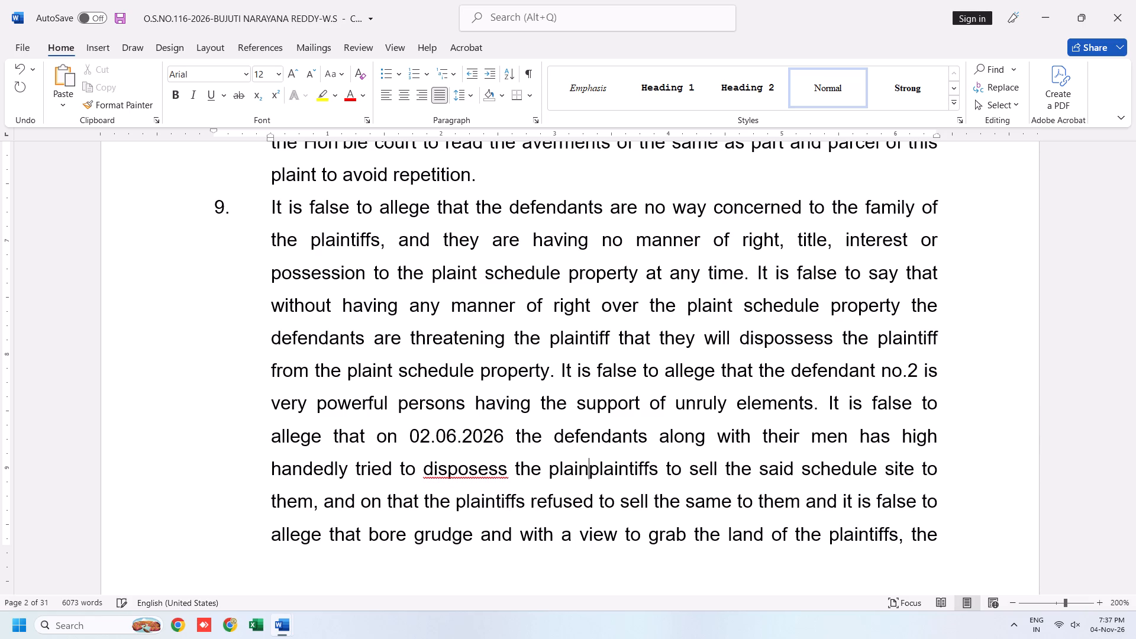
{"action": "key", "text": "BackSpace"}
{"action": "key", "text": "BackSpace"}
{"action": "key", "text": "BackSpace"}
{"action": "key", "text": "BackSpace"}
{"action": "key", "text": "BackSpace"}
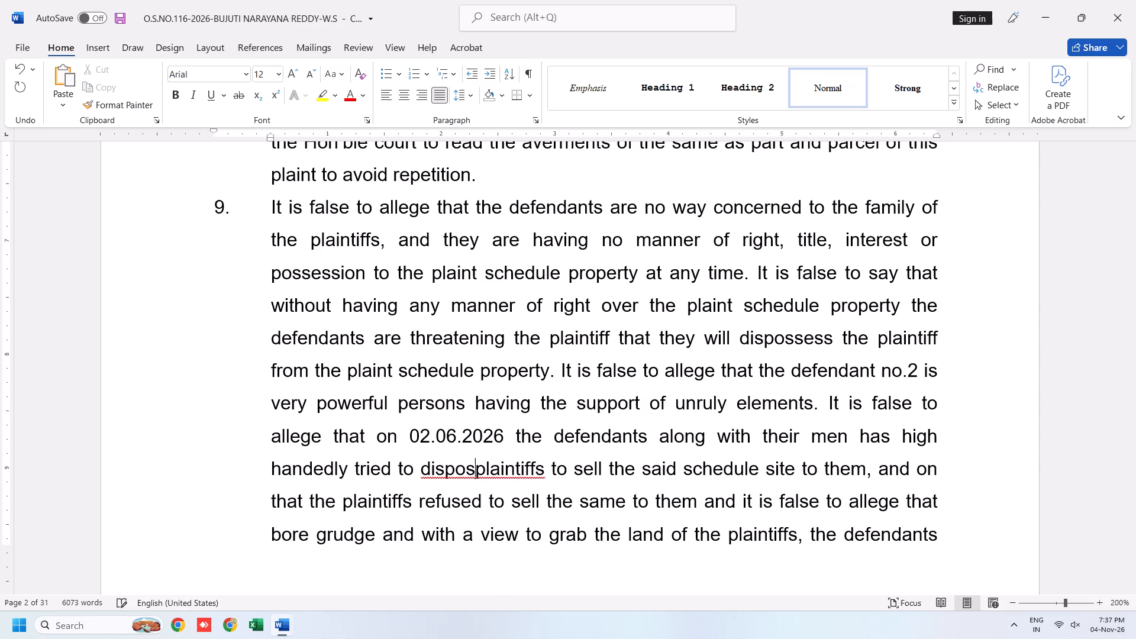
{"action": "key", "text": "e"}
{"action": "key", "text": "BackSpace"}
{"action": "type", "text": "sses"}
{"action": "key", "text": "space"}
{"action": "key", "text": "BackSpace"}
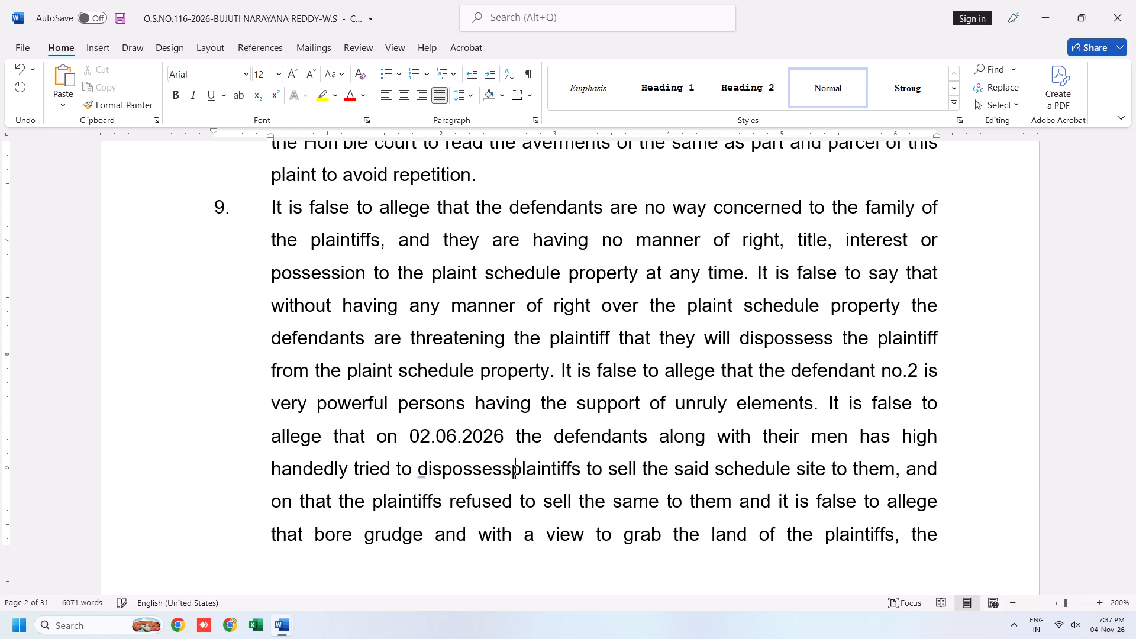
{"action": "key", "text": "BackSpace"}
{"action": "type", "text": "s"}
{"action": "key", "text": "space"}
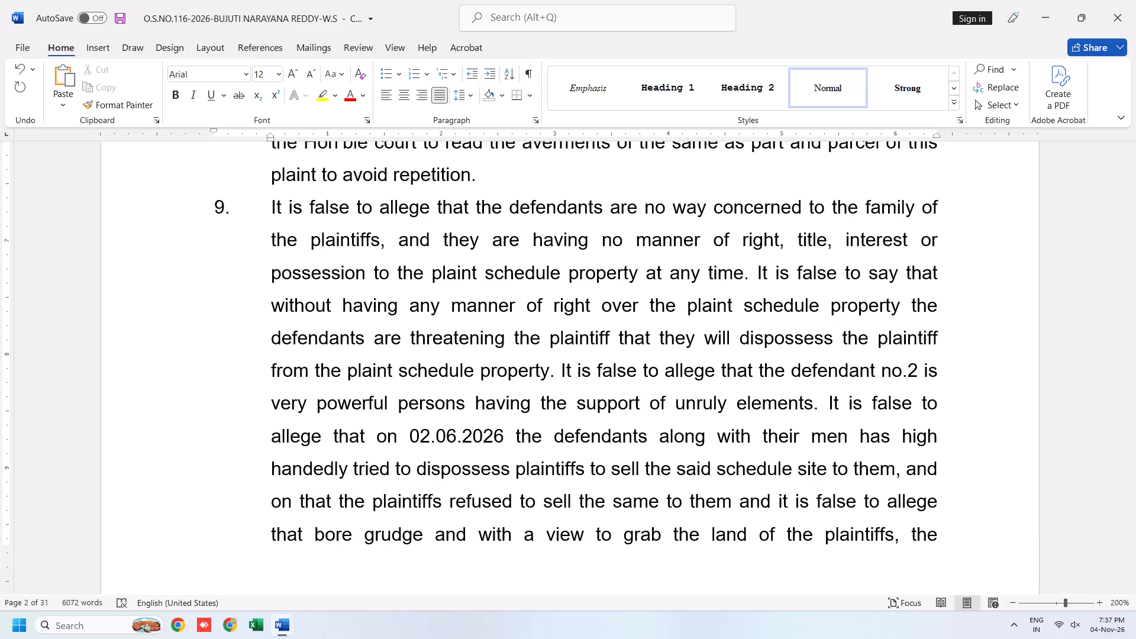
Add "the plaintiff from the plaint schedule property" after "tried to dispossess".
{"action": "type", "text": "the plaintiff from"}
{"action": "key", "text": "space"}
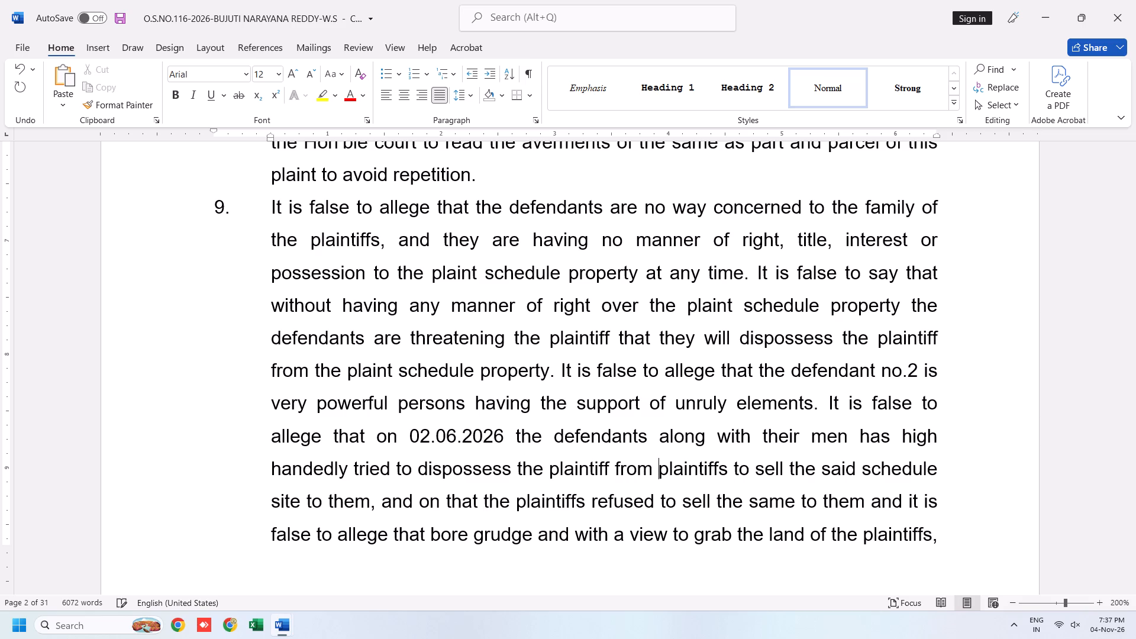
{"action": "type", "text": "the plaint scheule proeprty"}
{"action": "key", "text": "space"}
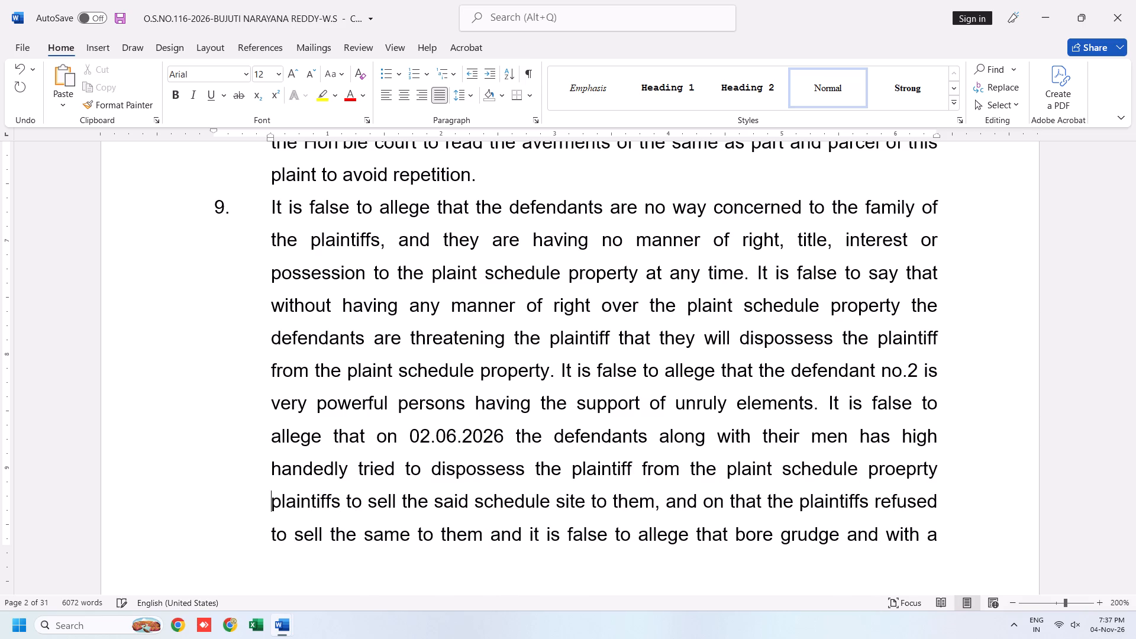
Extend the sentence with "and due to the intervention of Village elders".
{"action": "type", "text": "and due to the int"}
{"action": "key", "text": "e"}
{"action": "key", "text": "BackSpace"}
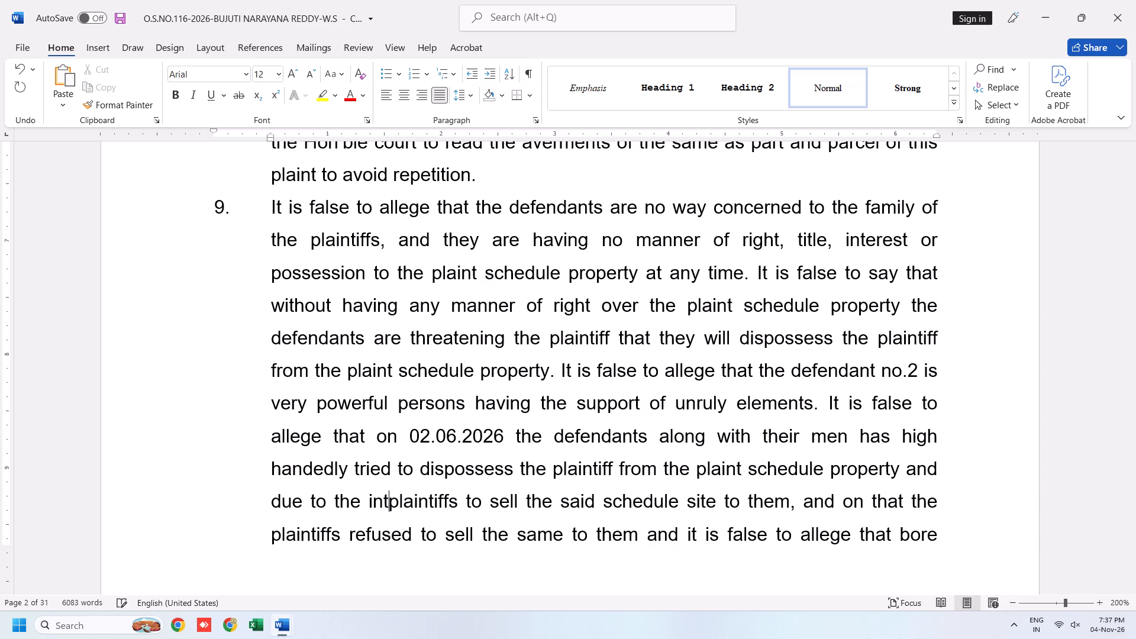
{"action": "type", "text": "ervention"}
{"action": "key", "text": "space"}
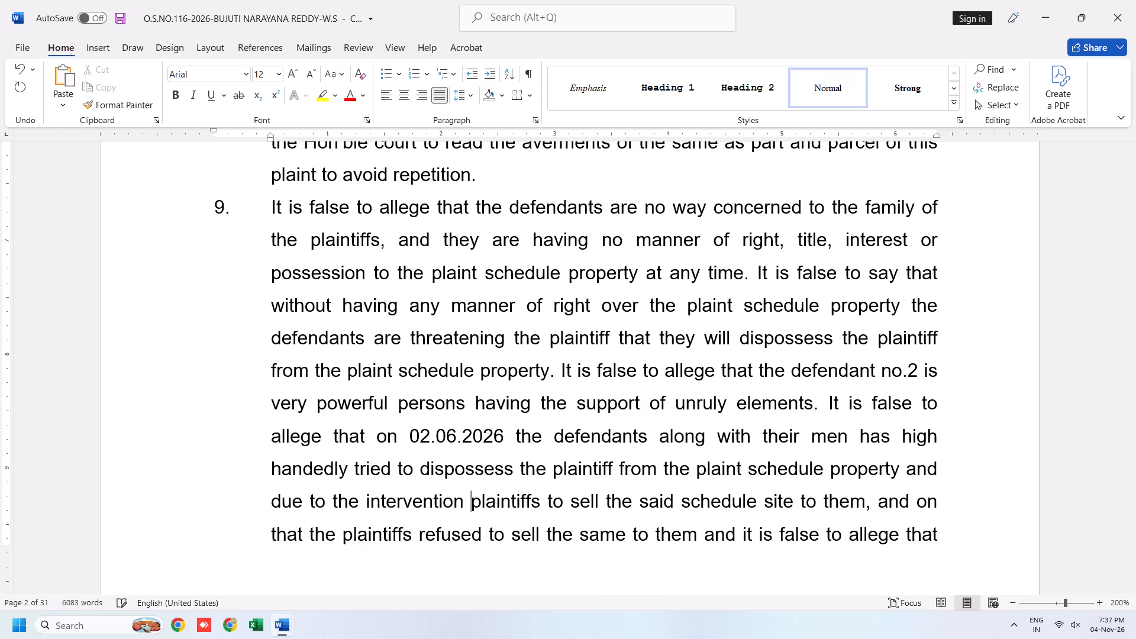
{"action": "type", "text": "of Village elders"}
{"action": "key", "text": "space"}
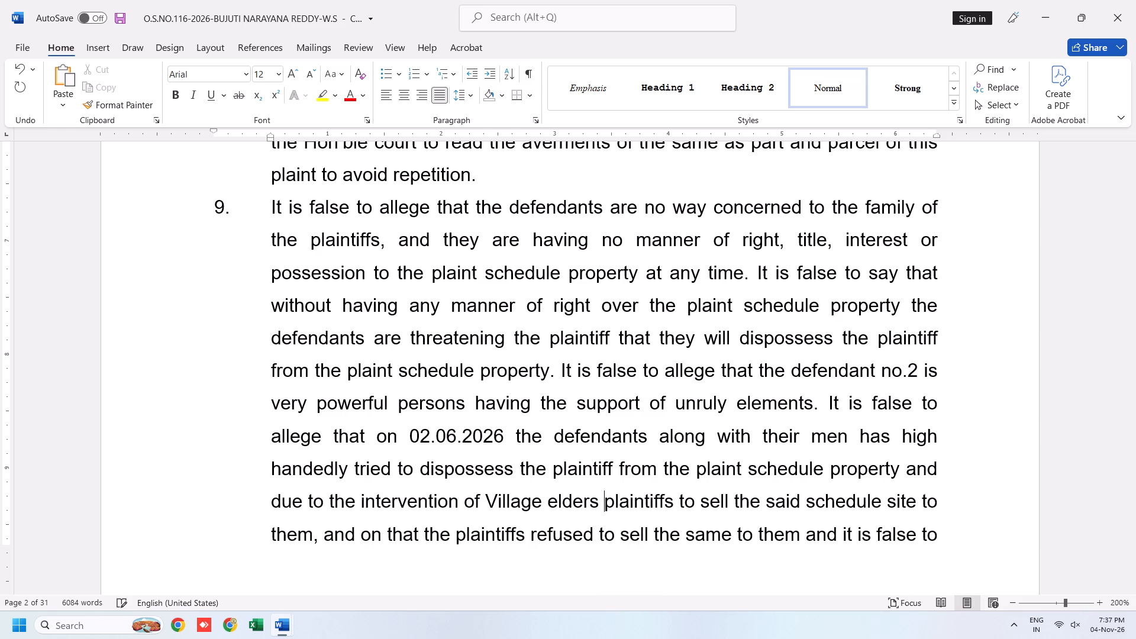
Add "are trying to invade" after "Village elders".
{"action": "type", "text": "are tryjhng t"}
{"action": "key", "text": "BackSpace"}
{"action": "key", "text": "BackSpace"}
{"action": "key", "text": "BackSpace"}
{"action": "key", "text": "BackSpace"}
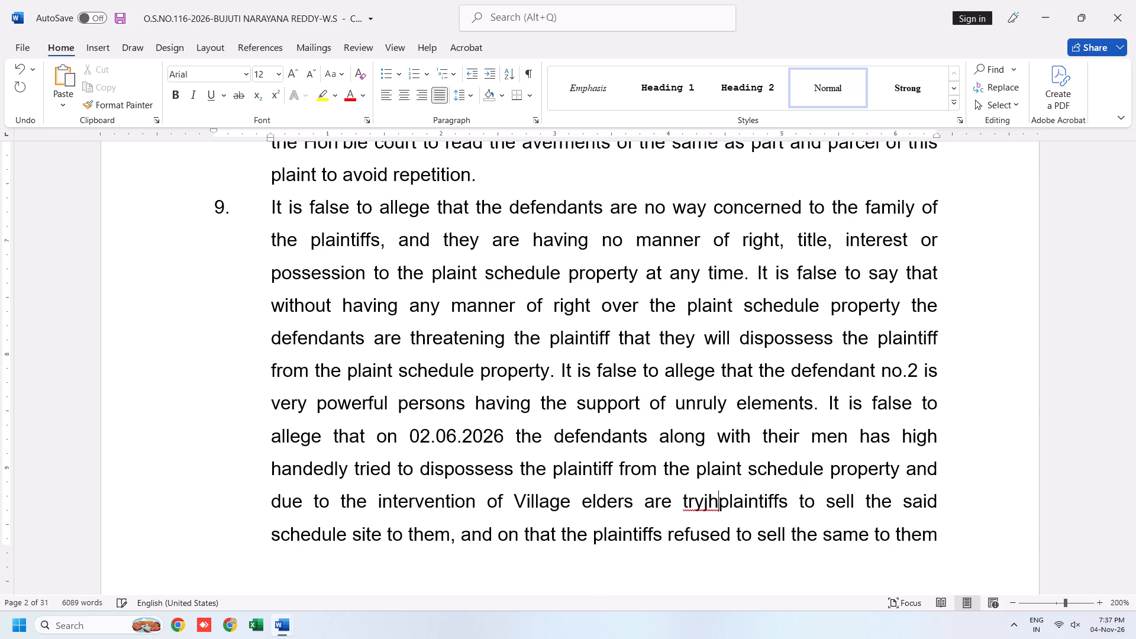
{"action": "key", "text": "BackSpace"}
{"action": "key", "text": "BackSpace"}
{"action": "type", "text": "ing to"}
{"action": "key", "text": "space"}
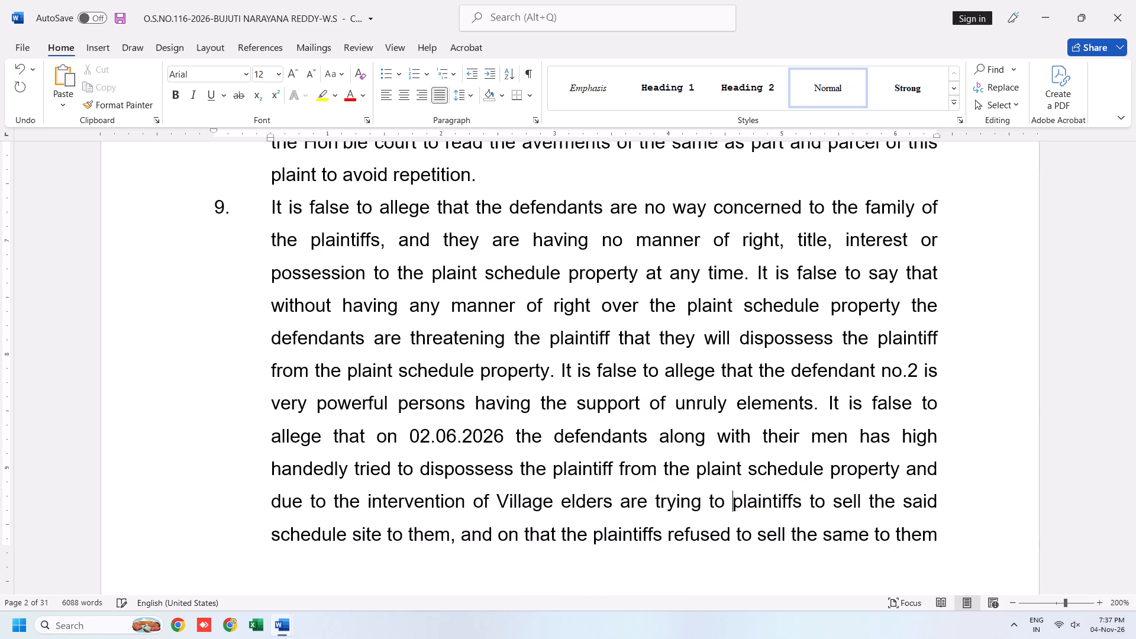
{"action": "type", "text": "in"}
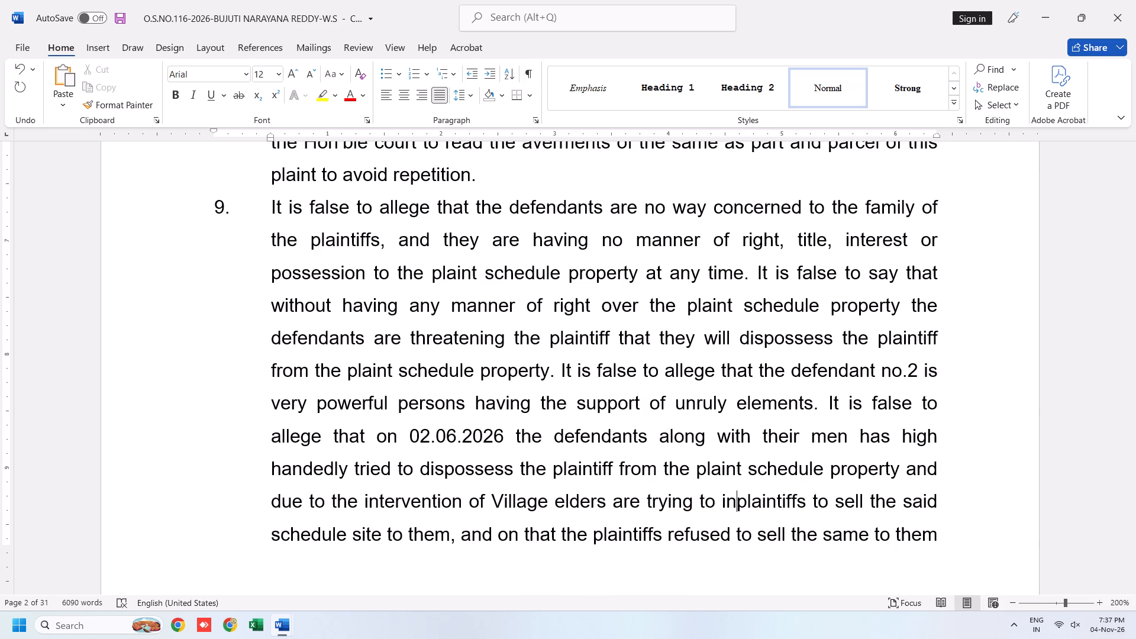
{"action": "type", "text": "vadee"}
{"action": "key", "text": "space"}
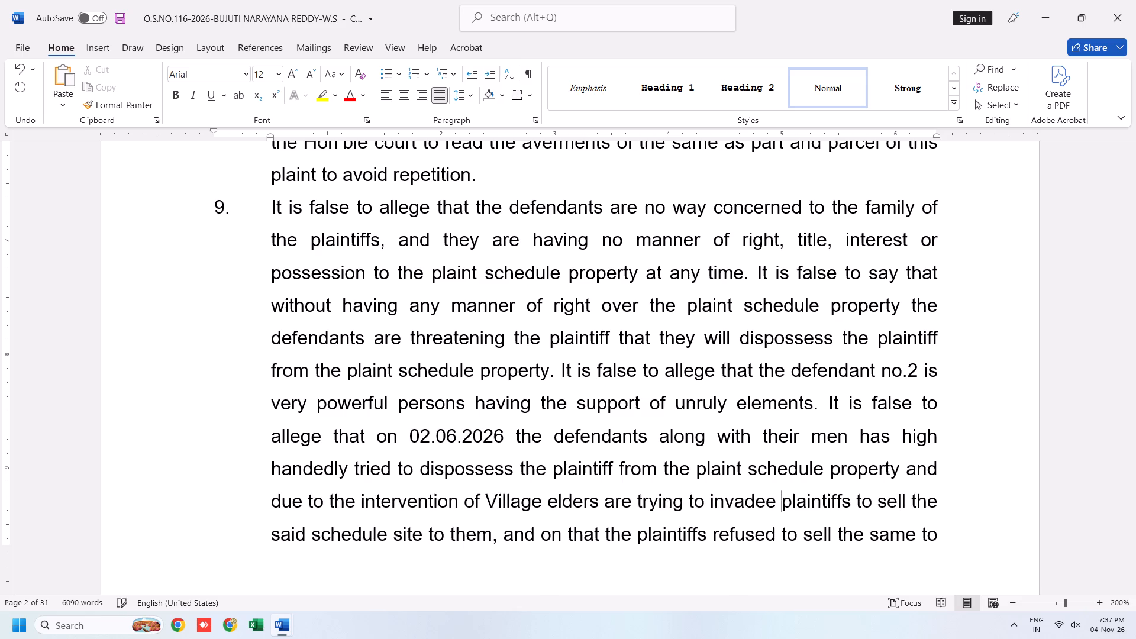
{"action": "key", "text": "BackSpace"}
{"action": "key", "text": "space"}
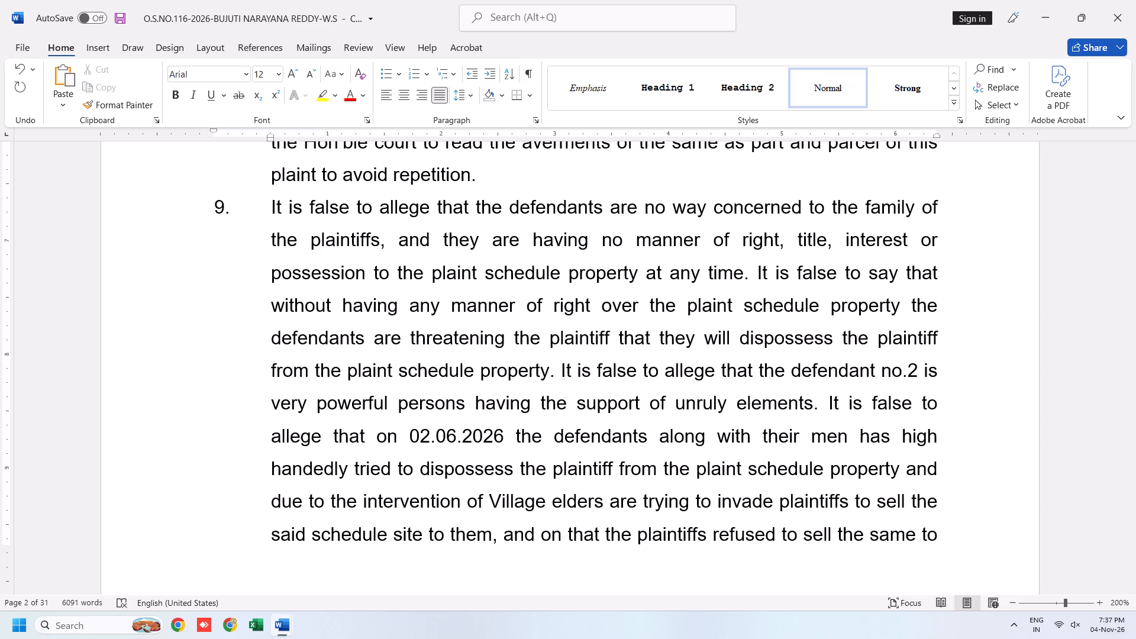
Add "upon the legal rights of the" after "invade" and reuse the ending of the old word "plaintiffs" for the singular plaintiff.
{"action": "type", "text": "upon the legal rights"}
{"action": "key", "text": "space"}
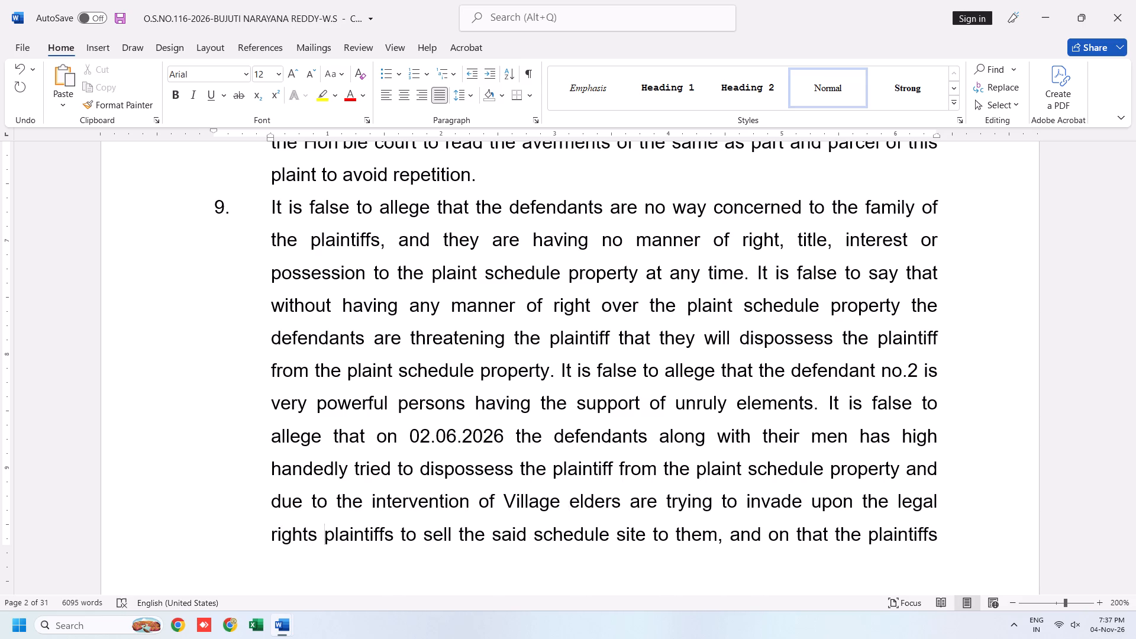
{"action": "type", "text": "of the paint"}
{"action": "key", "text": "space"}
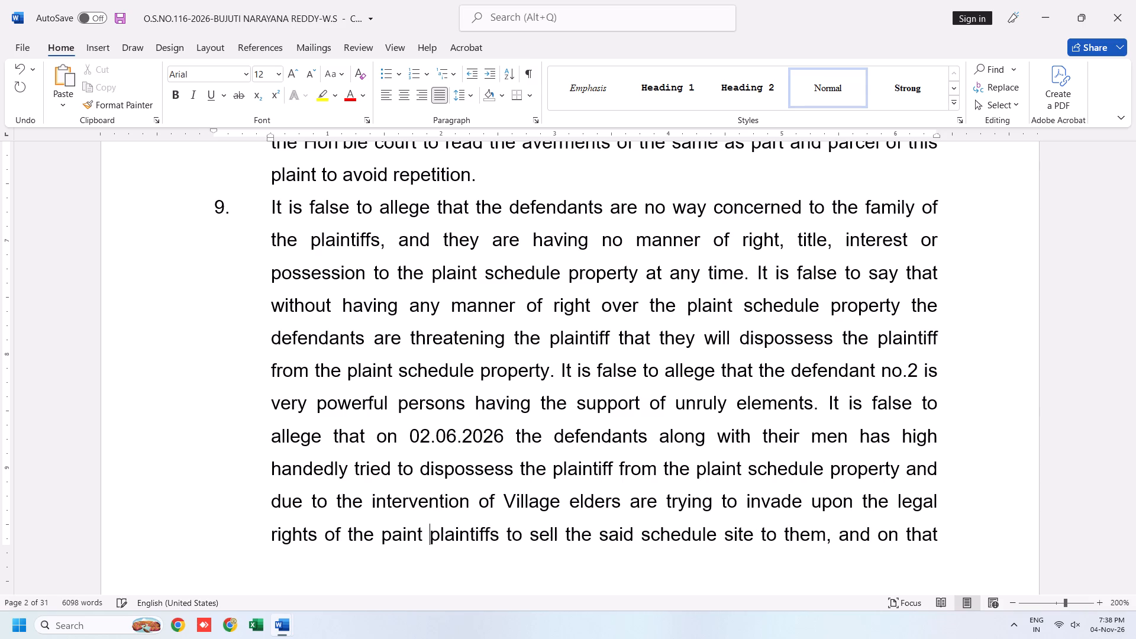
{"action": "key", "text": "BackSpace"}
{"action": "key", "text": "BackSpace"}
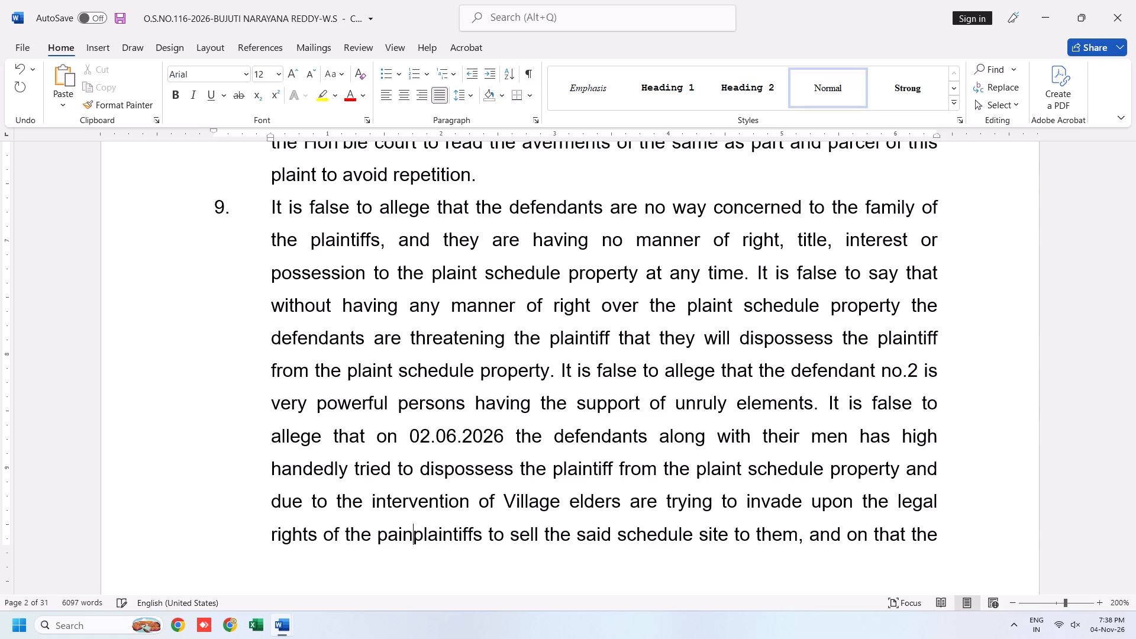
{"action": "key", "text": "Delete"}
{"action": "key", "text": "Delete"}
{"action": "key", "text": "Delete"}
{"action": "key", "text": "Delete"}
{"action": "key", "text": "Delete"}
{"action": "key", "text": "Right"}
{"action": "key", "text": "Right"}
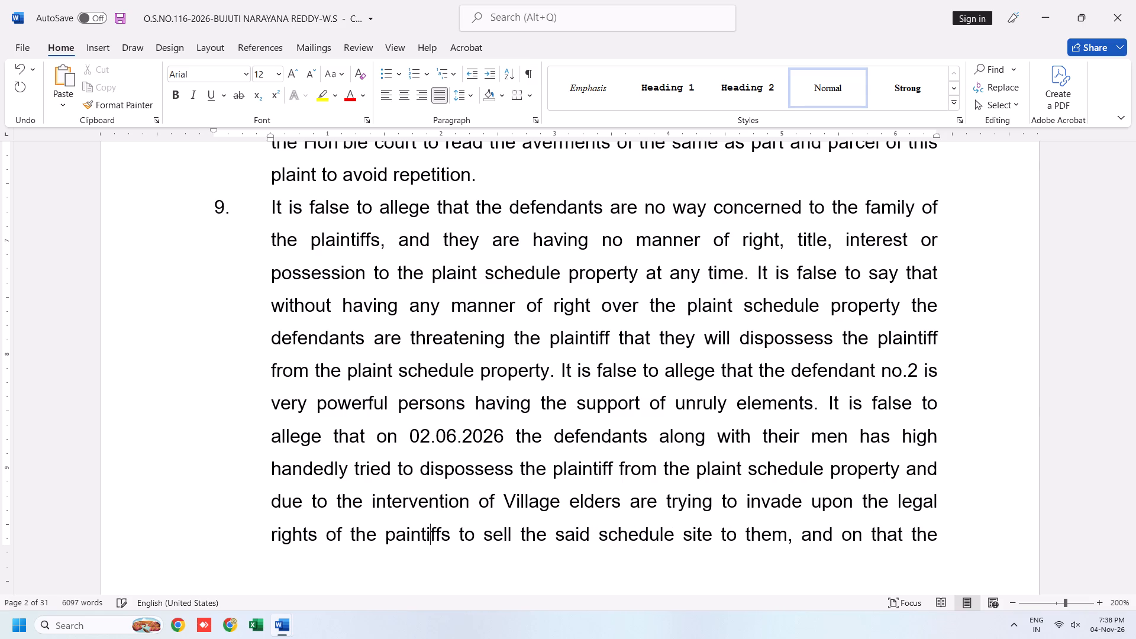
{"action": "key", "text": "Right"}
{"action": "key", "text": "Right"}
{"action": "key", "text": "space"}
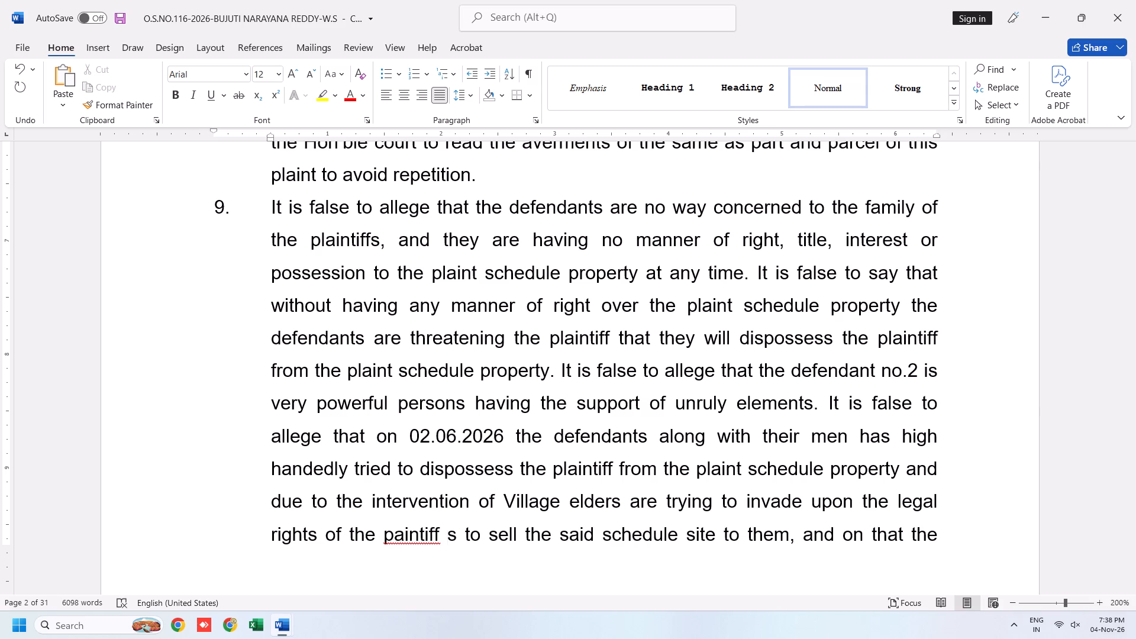
Continue the sentence after "legal rights of the paintiff" with "in respect of the plaint schedule property.".
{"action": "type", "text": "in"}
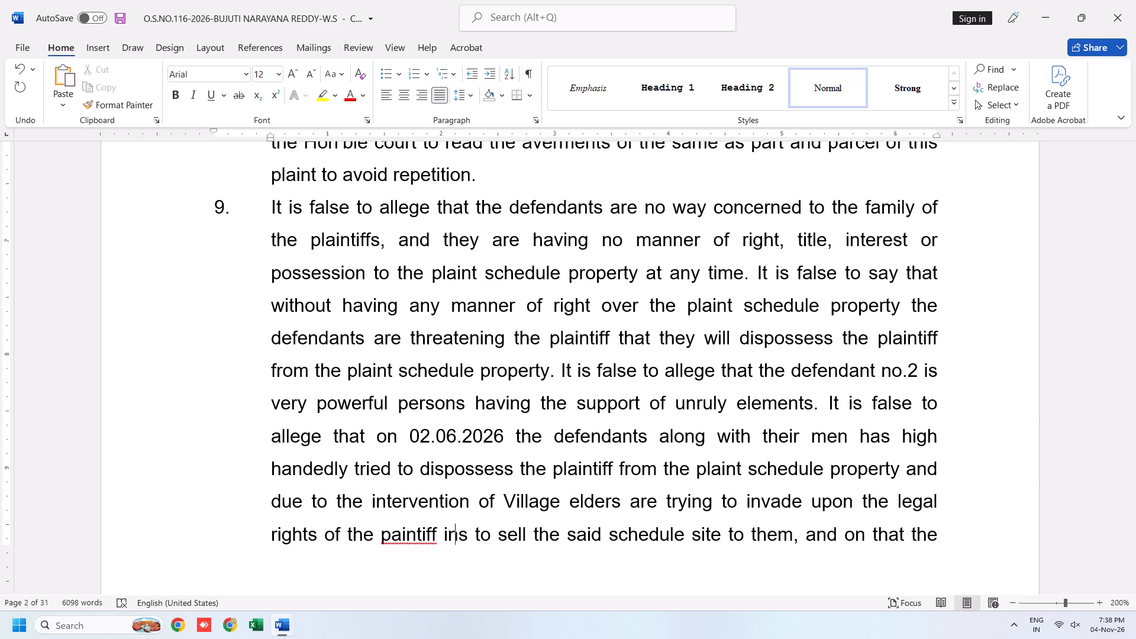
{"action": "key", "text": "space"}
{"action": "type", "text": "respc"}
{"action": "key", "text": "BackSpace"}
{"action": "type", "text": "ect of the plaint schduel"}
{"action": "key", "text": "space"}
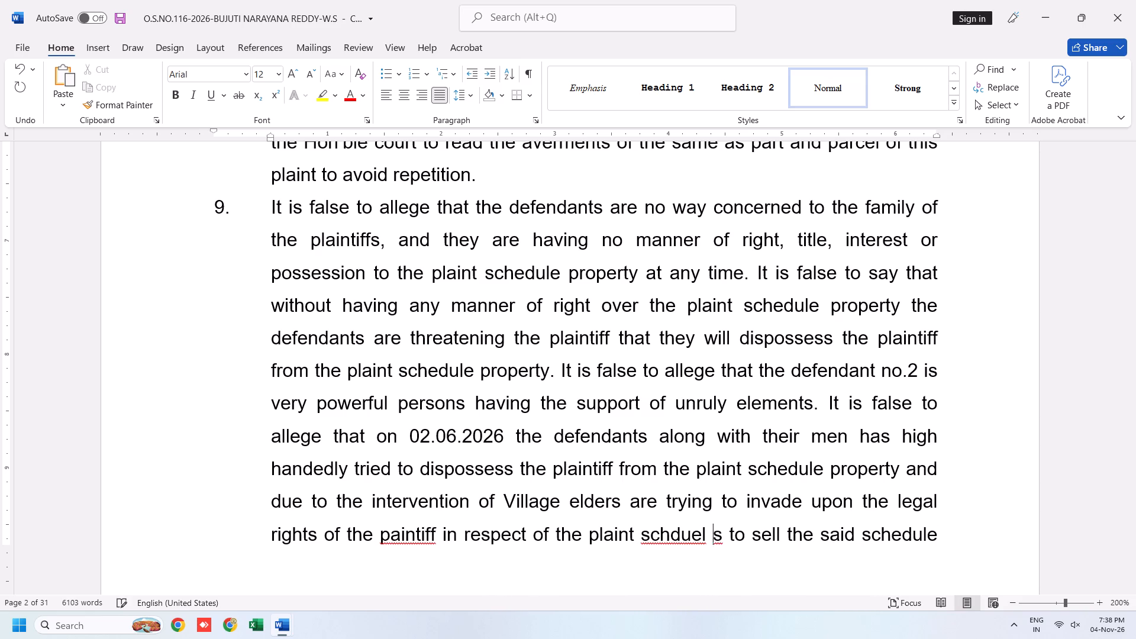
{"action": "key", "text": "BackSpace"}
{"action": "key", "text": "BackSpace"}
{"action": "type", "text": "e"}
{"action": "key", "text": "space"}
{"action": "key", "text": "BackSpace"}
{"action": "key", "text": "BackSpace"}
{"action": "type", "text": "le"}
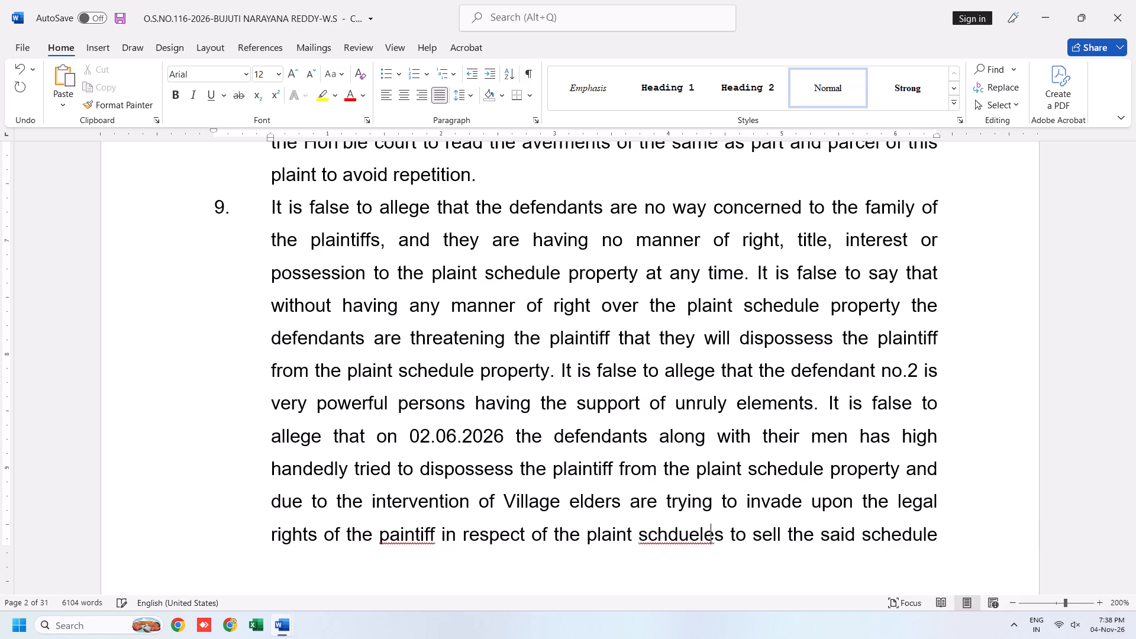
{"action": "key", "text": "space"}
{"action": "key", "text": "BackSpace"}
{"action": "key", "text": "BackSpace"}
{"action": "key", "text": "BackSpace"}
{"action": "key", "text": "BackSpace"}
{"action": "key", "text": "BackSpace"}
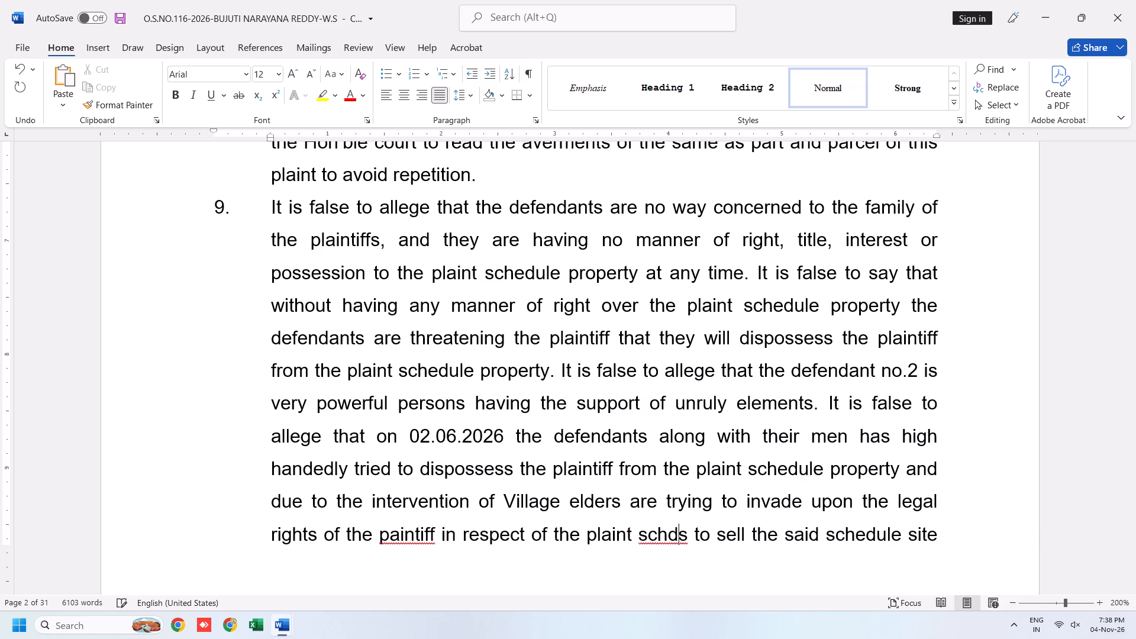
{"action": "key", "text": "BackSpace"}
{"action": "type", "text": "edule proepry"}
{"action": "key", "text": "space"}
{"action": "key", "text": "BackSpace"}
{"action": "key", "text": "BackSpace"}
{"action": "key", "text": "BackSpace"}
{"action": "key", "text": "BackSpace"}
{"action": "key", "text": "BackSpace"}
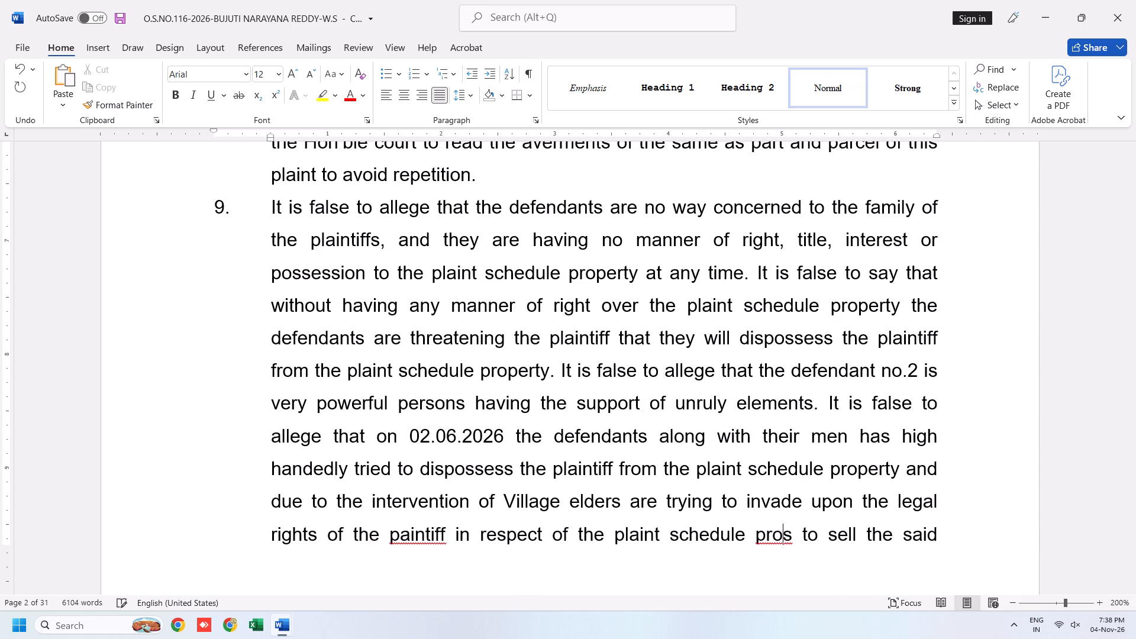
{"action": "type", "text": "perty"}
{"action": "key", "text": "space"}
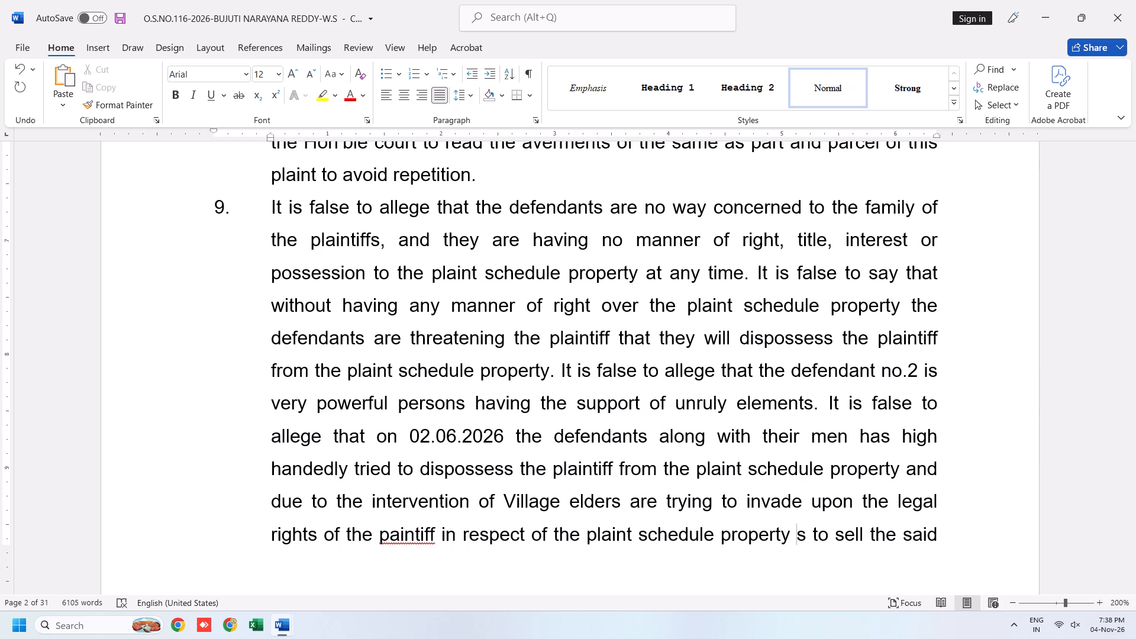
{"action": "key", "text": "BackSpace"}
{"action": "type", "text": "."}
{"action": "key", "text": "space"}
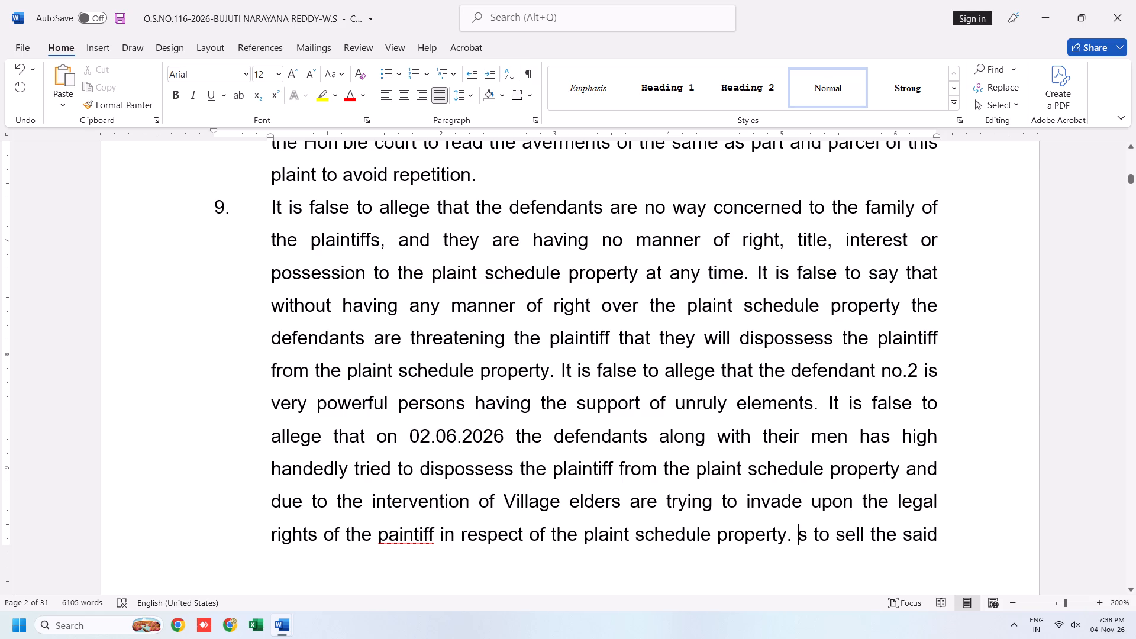
Correct the misspelled "paintiff" to "plaintiff" in paragraph 9.
{"action": "left_click", "coordinate": [333, 506]}
{"action": "left_click", "coordinate": [479, 483]}
{"action": "left_click", "coordinate": [611, 511]}
{"action": "right_click", "coordinate": [395, 534]}
{"action": "left_click", "coordinate": [366, 218]}
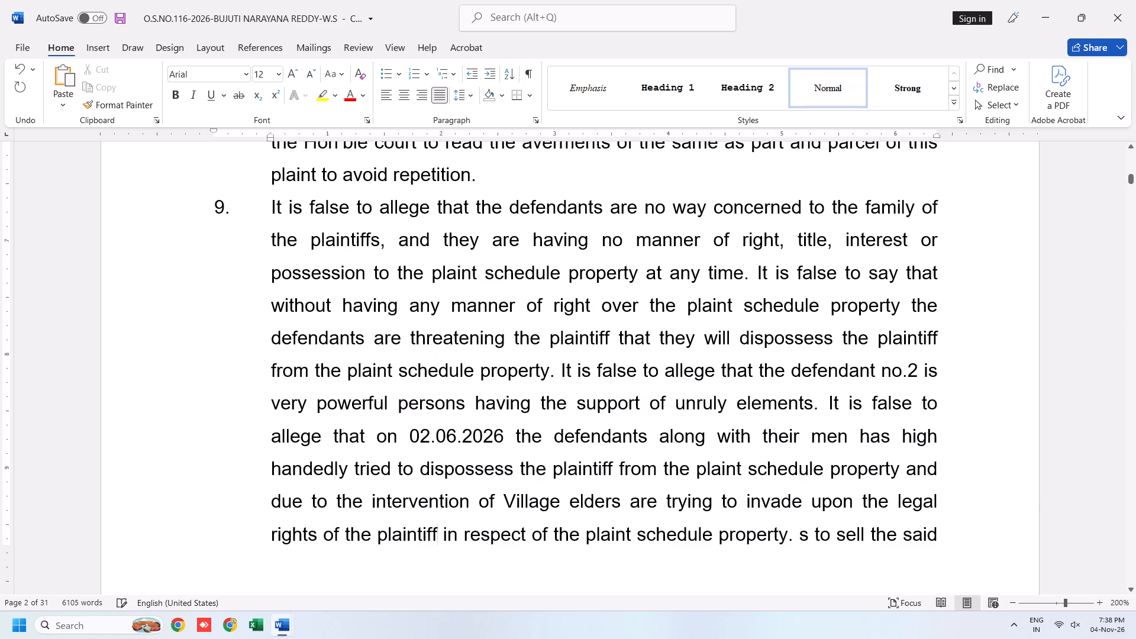
Insert "the attempt of the defendants was prevented." after "Village elders" in paragraph 9.
{"action": "left_click", "coordinate": [694, 464]}
{"action": "left_click", "coordinate": [630, 410]}
{"action": "left_click", "coordinate": [721, 448]}
{"action": "left_click", "coordinate": [621, 440]}
{"action": "left_click", "coordinate": [483, 410]}
{"action": "left_click", "coordinate": [486, 453]}
{"action": "left_click", "coordinate": [908, 470]}
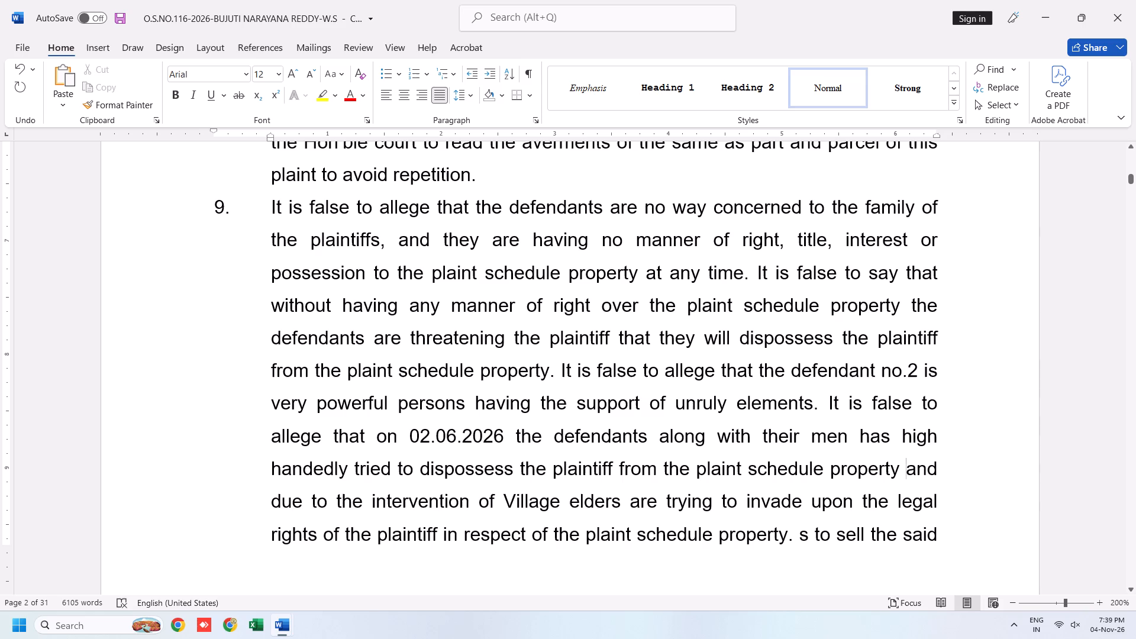
{"action": "left_click", "coordinate": [628, 504]}
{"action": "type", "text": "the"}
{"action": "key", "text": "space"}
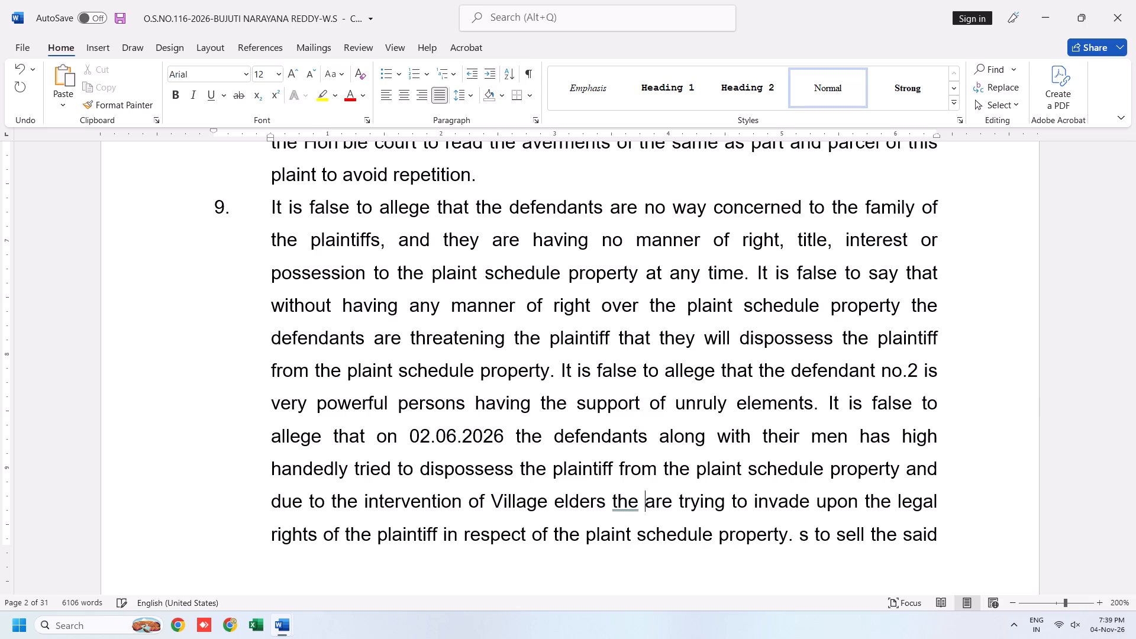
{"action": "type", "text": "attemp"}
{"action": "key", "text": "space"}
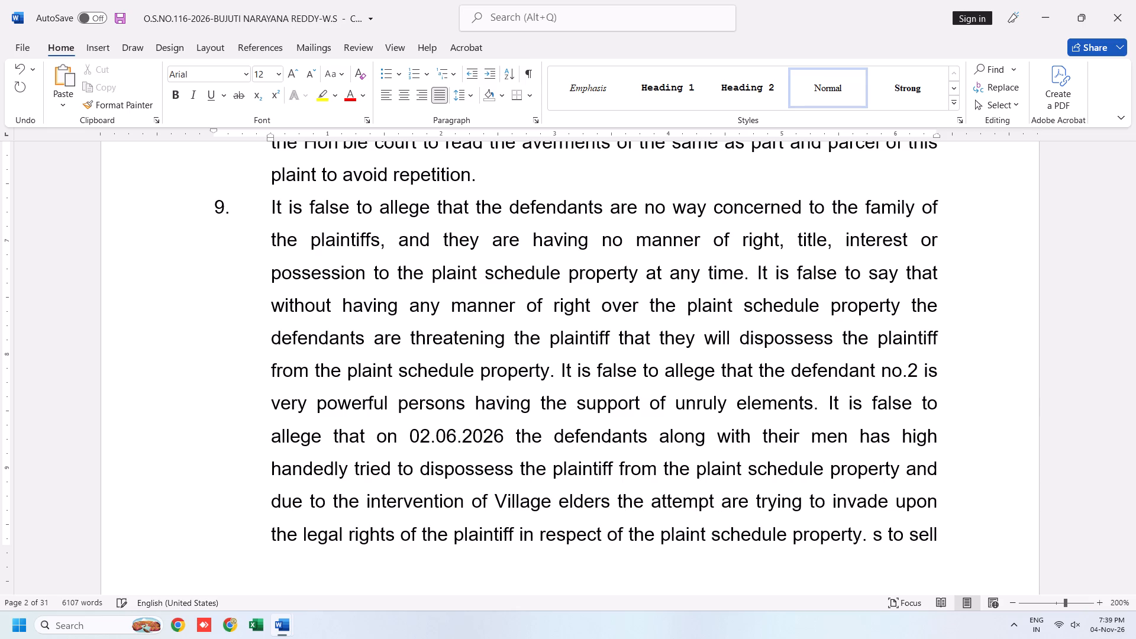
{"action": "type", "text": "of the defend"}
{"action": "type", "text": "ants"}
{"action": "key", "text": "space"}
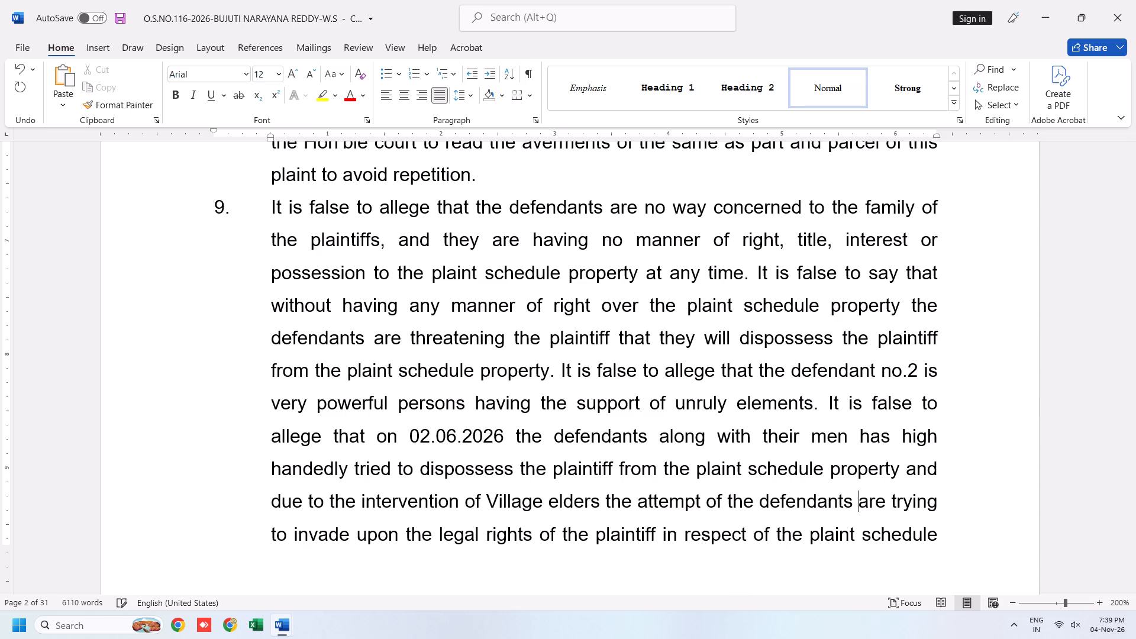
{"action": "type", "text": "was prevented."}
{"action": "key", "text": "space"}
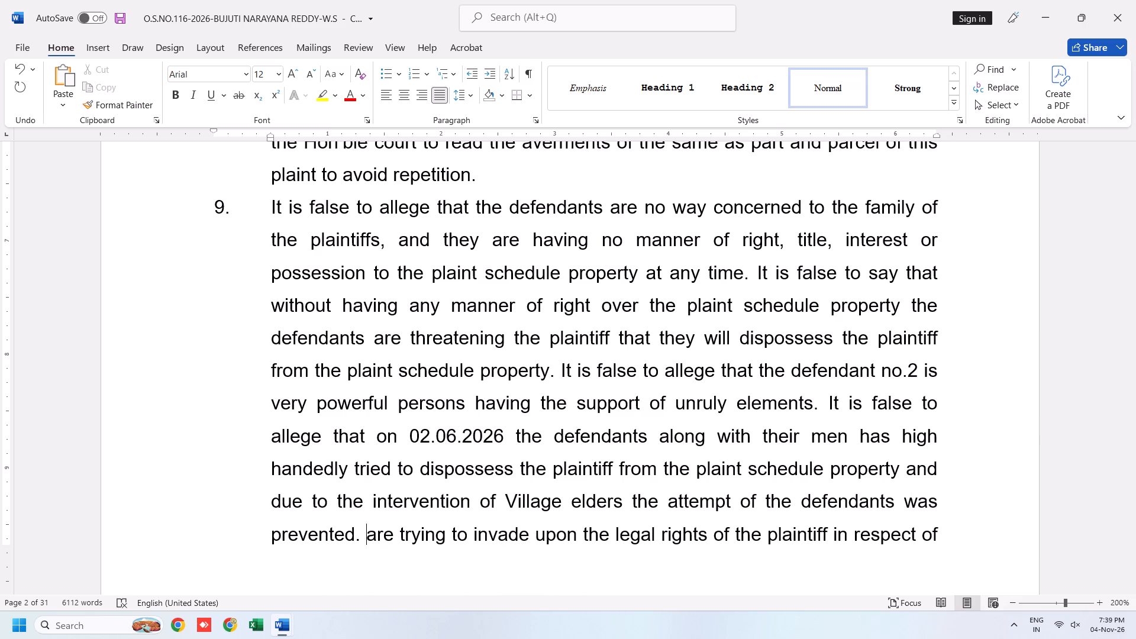
Insert "It is false to allege that the defendants are" before "trying to invade", removing the duplicate "are".
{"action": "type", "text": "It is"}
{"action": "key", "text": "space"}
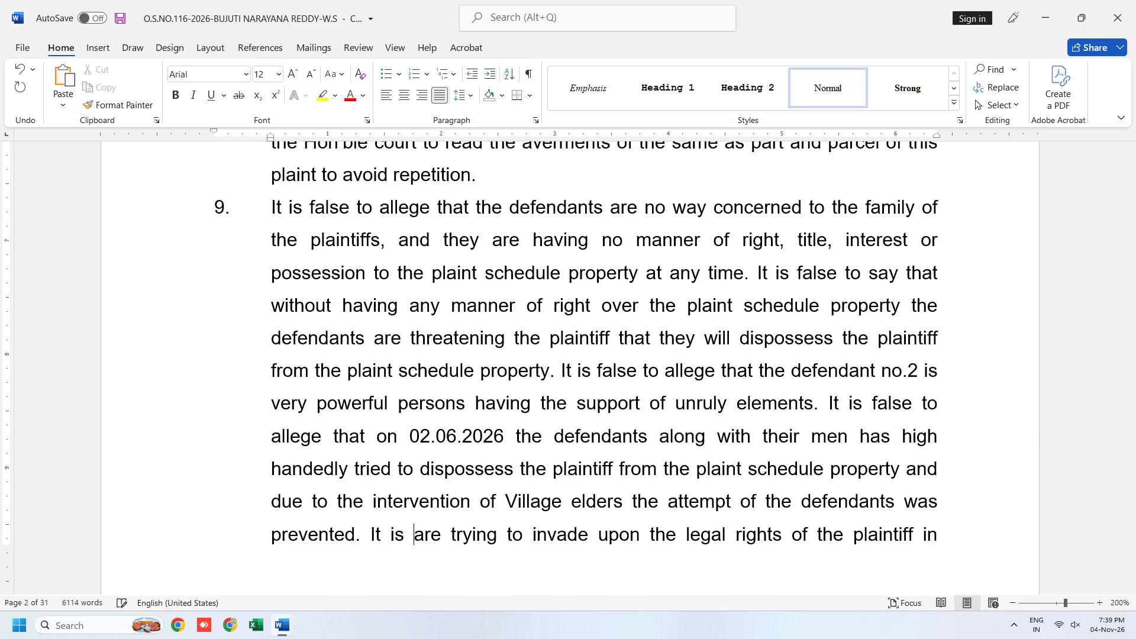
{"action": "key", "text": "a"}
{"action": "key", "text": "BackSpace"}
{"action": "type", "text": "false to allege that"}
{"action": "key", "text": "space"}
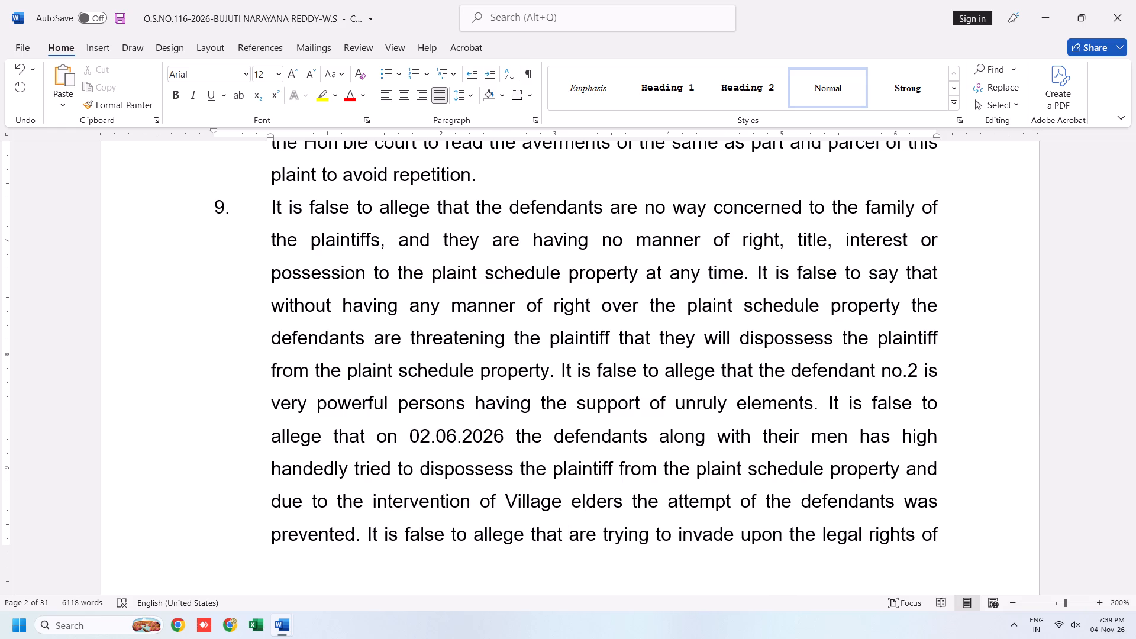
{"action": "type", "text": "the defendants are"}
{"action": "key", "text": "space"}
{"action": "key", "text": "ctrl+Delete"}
Save the document.
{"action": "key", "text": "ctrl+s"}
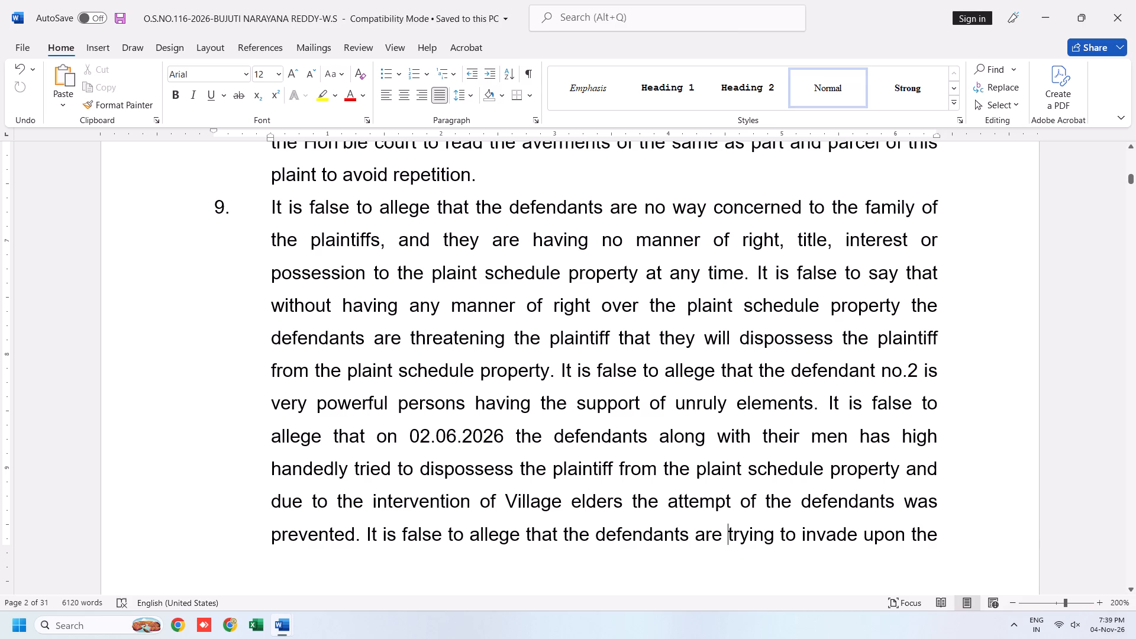
Begin a new sentence "It is false to allege that" after "in respect of the plaint schedule property.".
{"action": "left_click", "coordinate": [737, 555]}
{"action": "left_click", "coordinate": [727, 530]}
{"action": "scroll", "coordinate": [732, 527], "scroll_direction": "down", "scroll_amount": 2}
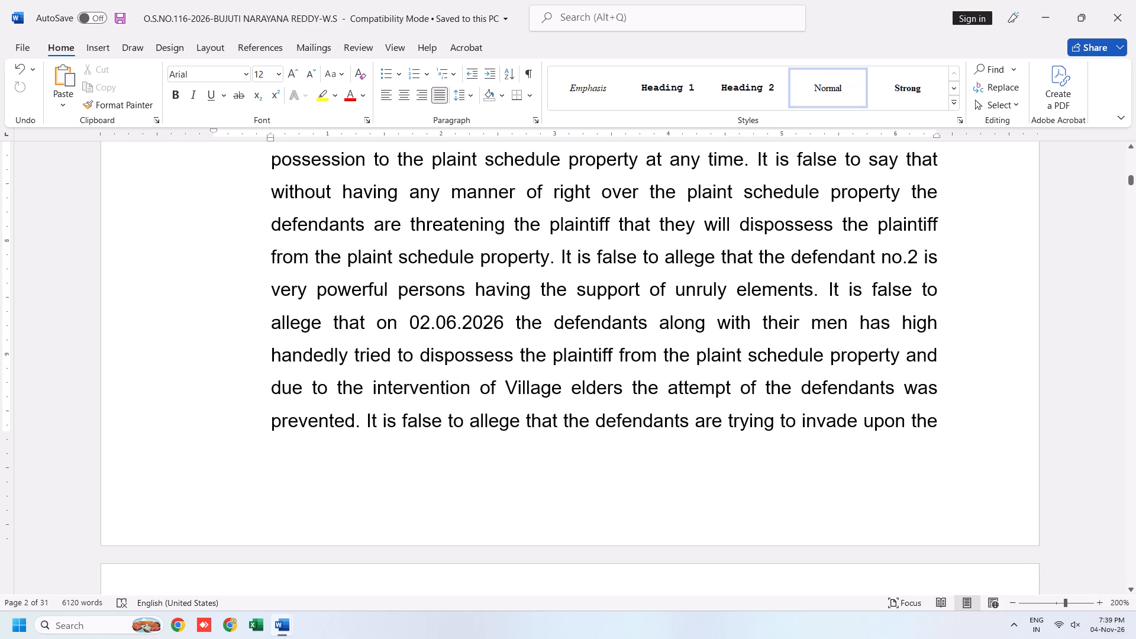
{"action": "scroll", "coordinate": [824, 483], "scroll_direction": "down", "scroll_amount": 3}
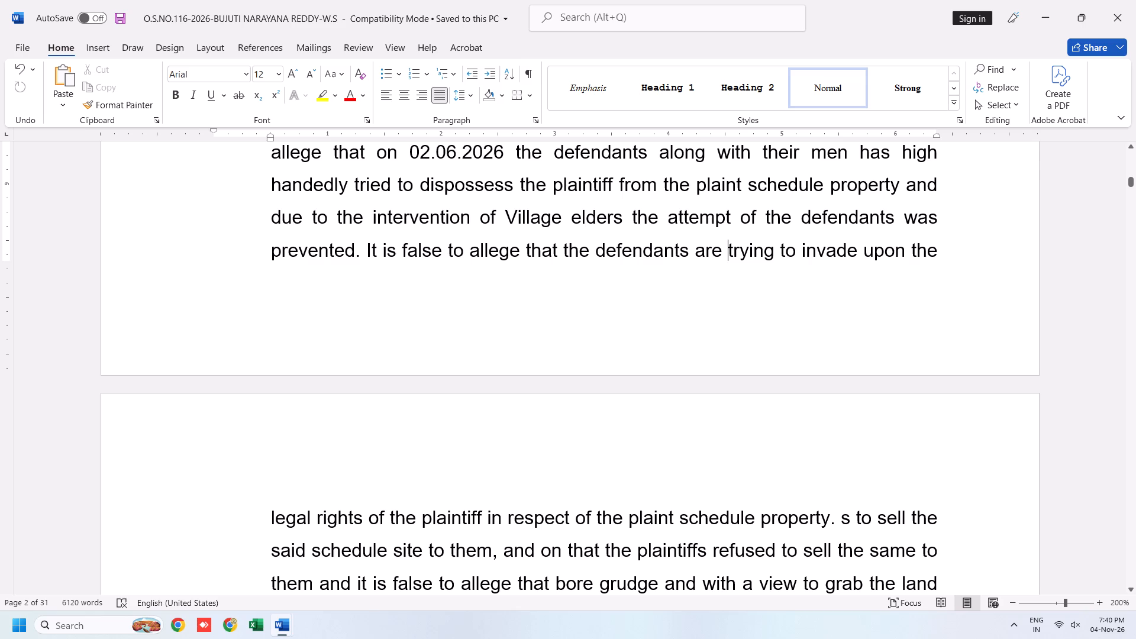
{"action": "scroll", "coordinate": [475, 456], "scroll_direction": "down", "scroll_amount": 2}
{"action": "left_click", "coordinate": [447, 425]}
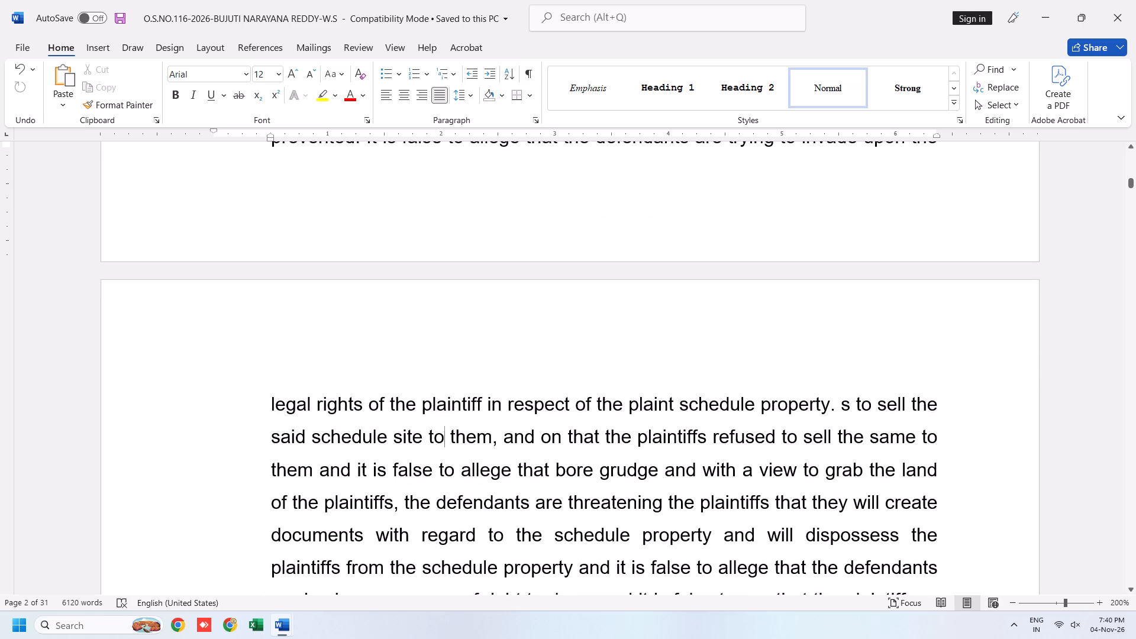
{"action": "left_click", "coordinate": [482, 400]}
{"action": "left_click", "coordinate": [843, 405]}
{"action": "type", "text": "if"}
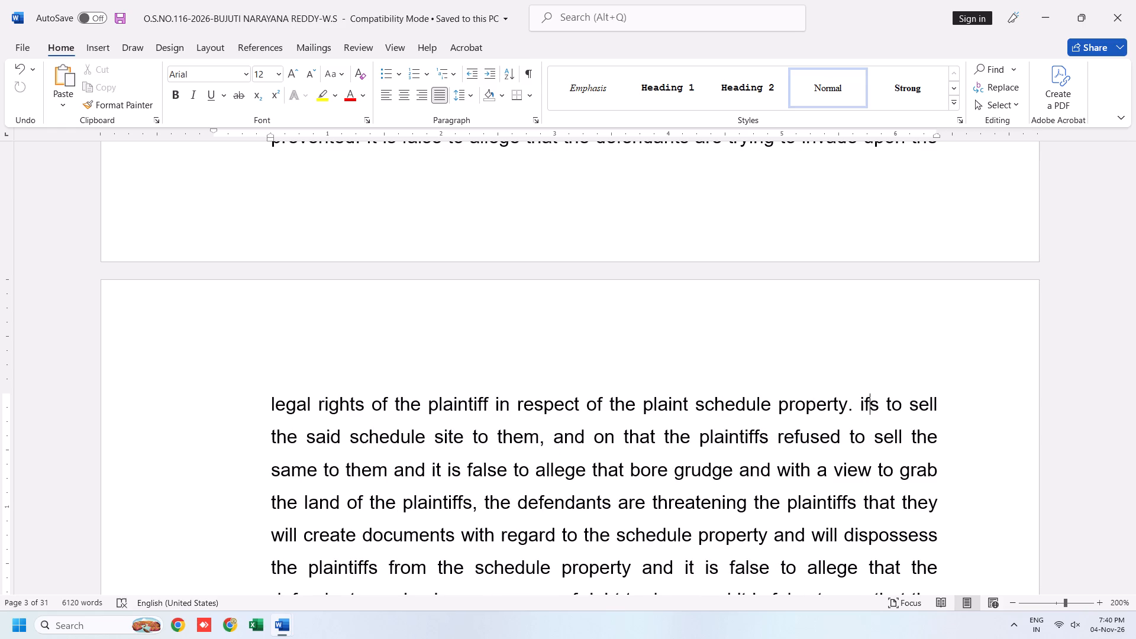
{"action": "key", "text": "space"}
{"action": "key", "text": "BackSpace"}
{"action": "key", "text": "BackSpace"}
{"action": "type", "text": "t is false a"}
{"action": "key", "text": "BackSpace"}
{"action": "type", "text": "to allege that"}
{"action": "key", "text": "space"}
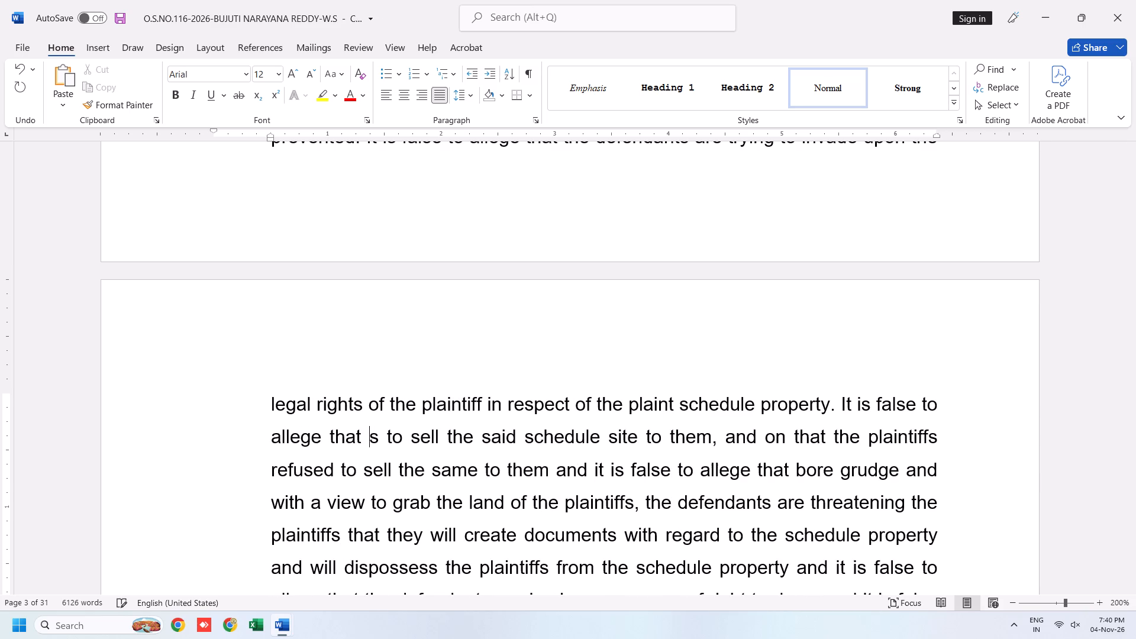
Continue the new paragraph 9 sentence with "if the illegal act of the defendants stated above are allowed".
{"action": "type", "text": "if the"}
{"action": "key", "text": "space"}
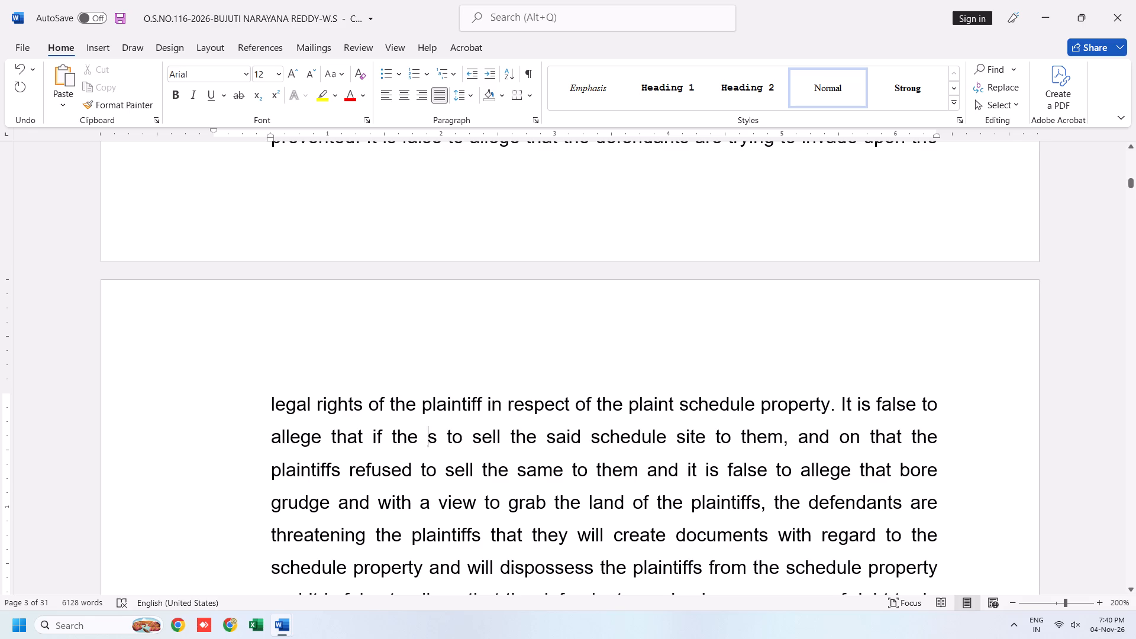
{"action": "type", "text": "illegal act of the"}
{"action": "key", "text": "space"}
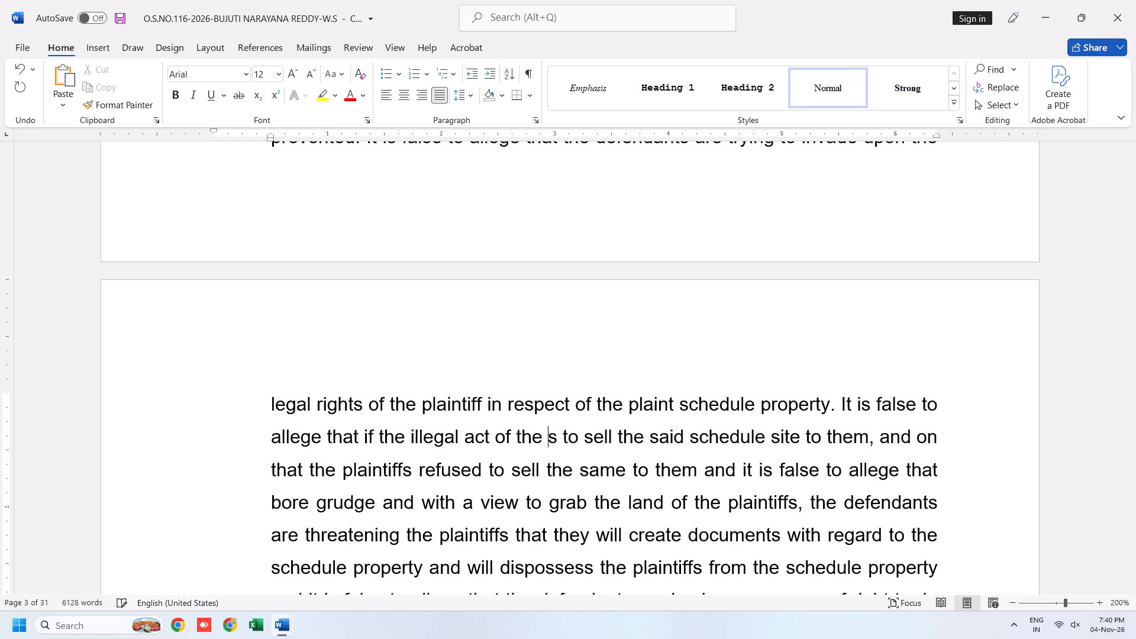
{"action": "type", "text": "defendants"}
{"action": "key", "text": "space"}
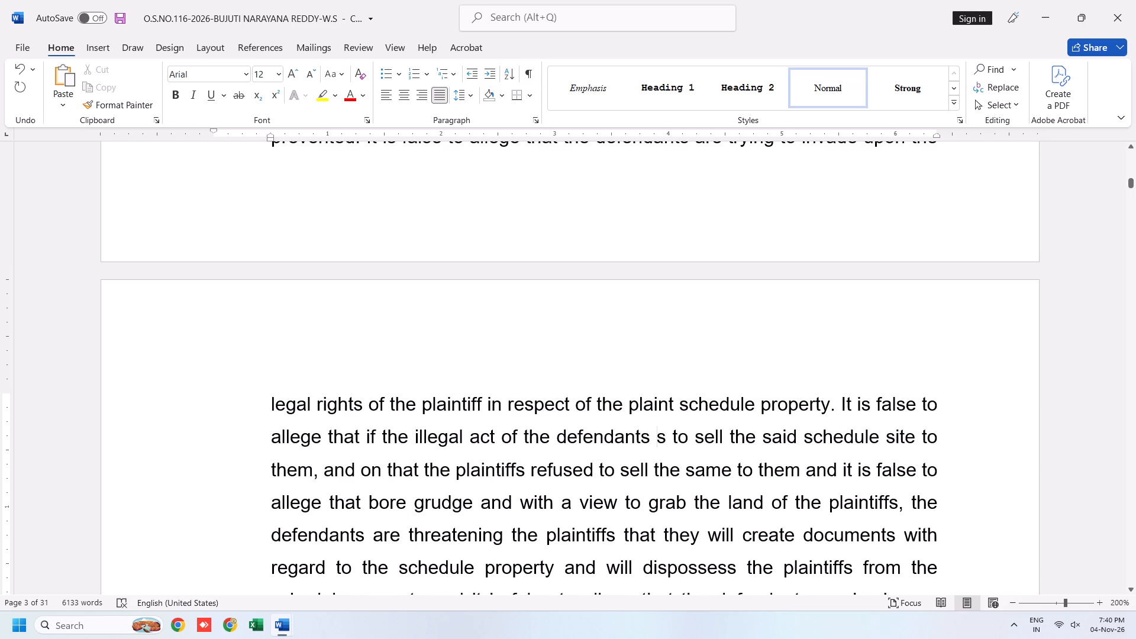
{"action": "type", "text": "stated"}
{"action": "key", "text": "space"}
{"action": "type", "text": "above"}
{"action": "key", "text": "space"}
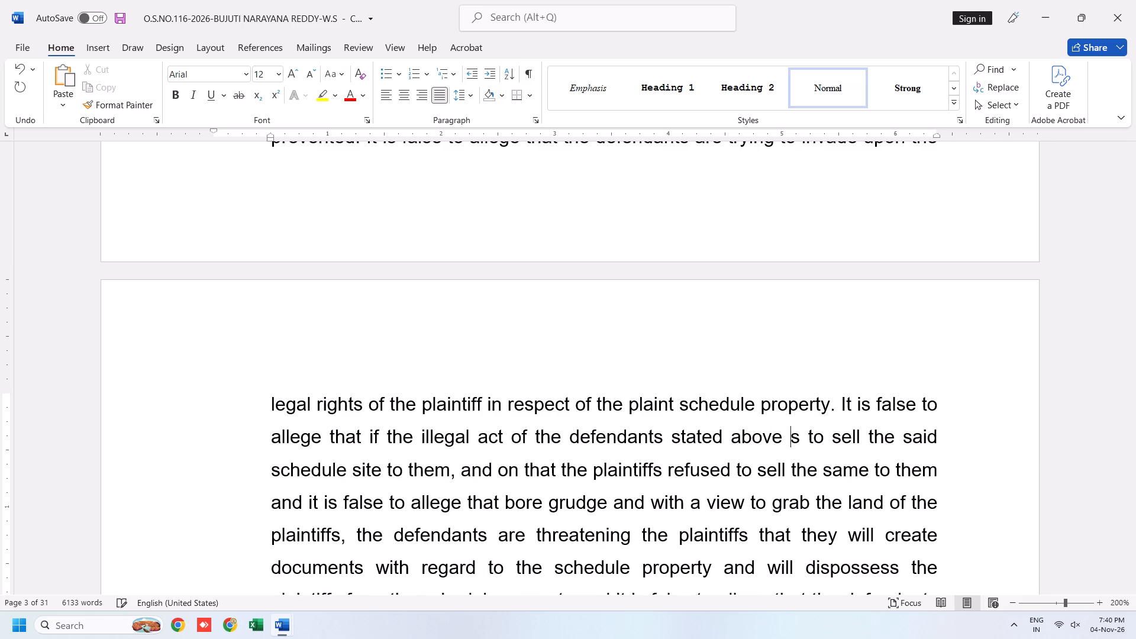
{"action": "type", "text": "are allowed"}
Extend the sentence with ", the plaintiff will suffer irreparable loss".
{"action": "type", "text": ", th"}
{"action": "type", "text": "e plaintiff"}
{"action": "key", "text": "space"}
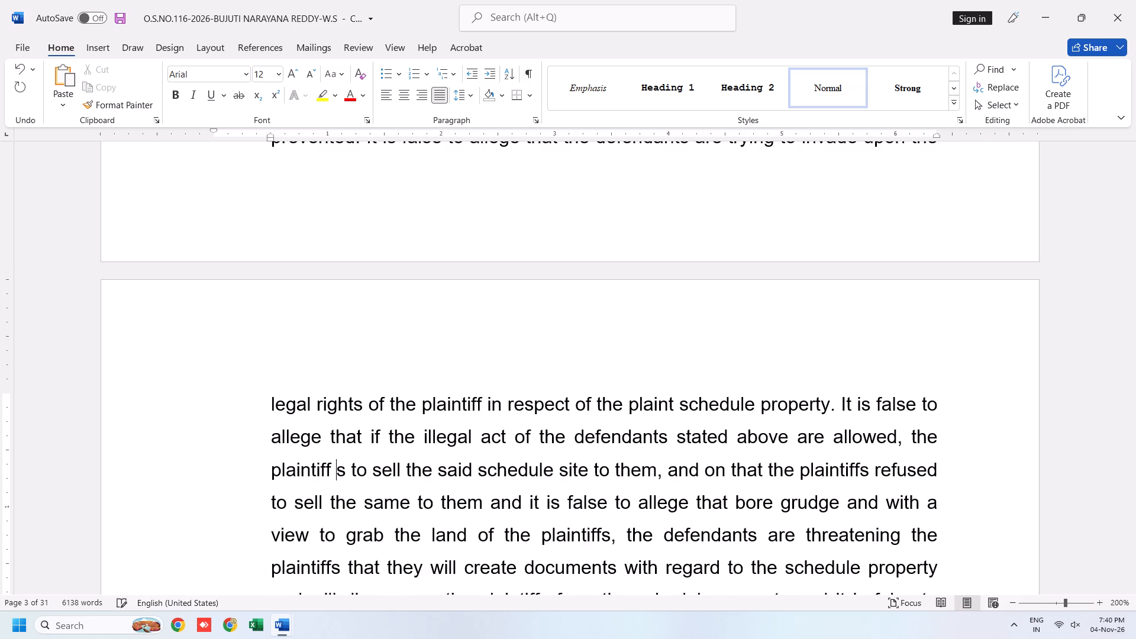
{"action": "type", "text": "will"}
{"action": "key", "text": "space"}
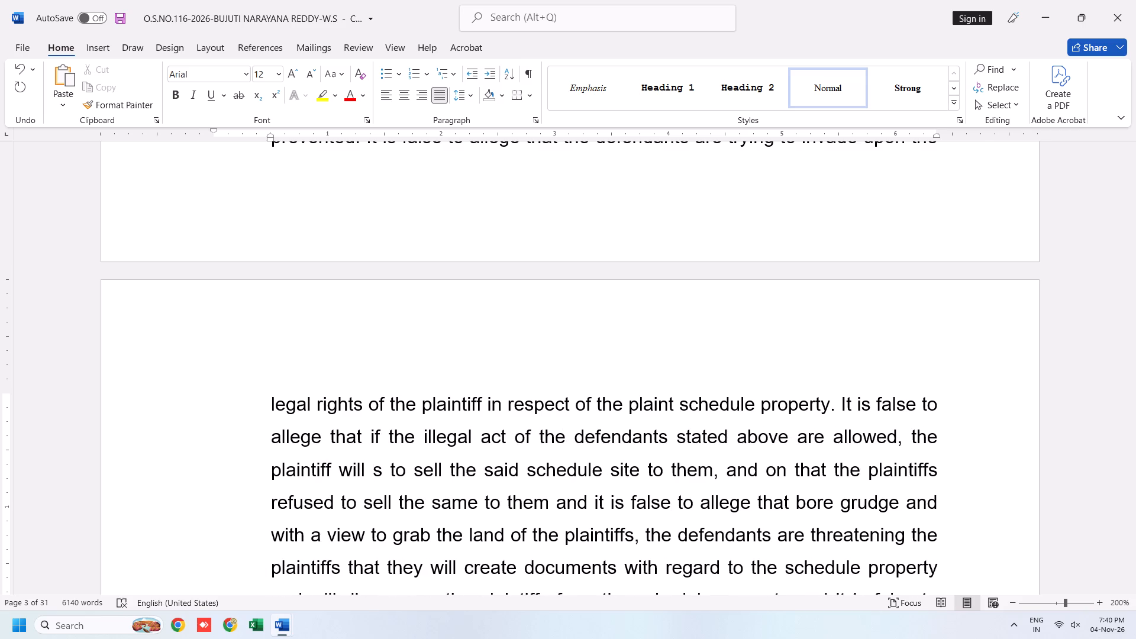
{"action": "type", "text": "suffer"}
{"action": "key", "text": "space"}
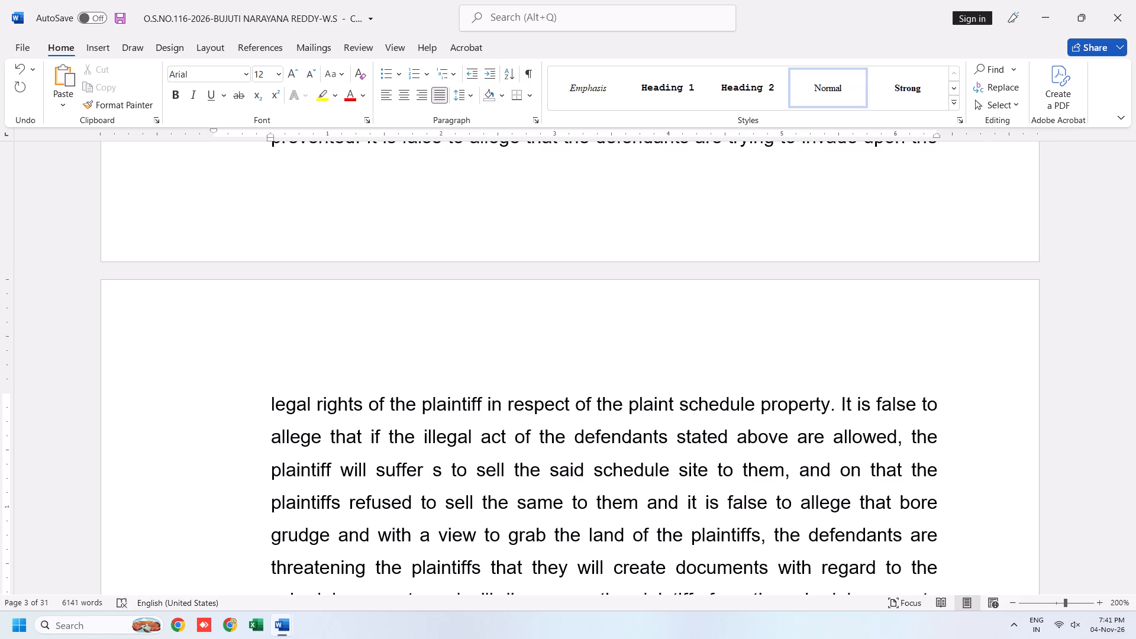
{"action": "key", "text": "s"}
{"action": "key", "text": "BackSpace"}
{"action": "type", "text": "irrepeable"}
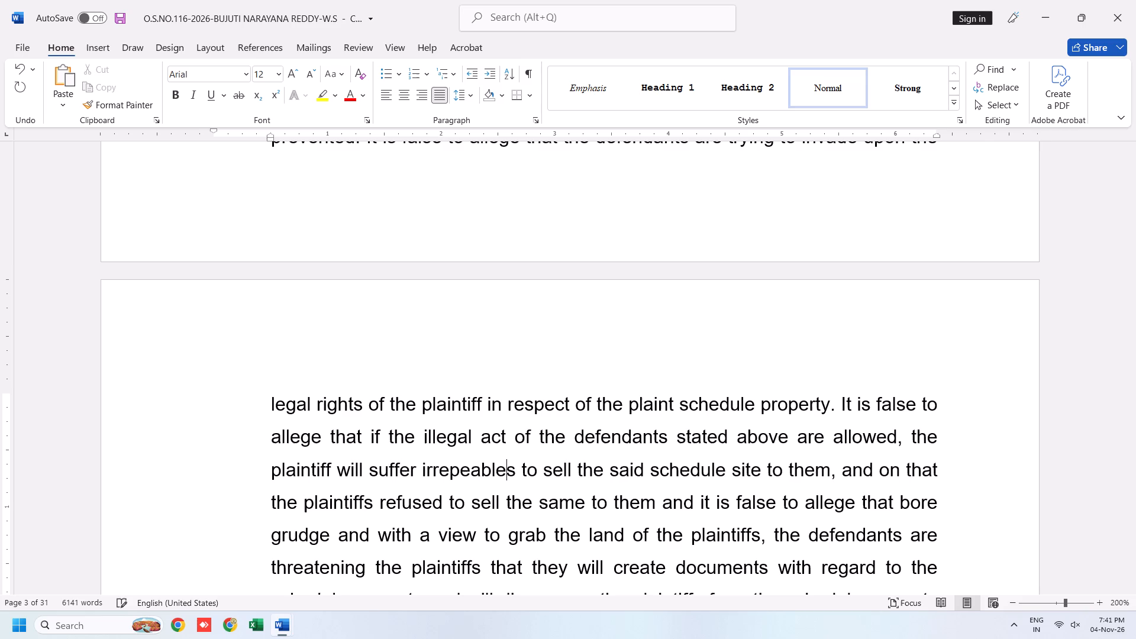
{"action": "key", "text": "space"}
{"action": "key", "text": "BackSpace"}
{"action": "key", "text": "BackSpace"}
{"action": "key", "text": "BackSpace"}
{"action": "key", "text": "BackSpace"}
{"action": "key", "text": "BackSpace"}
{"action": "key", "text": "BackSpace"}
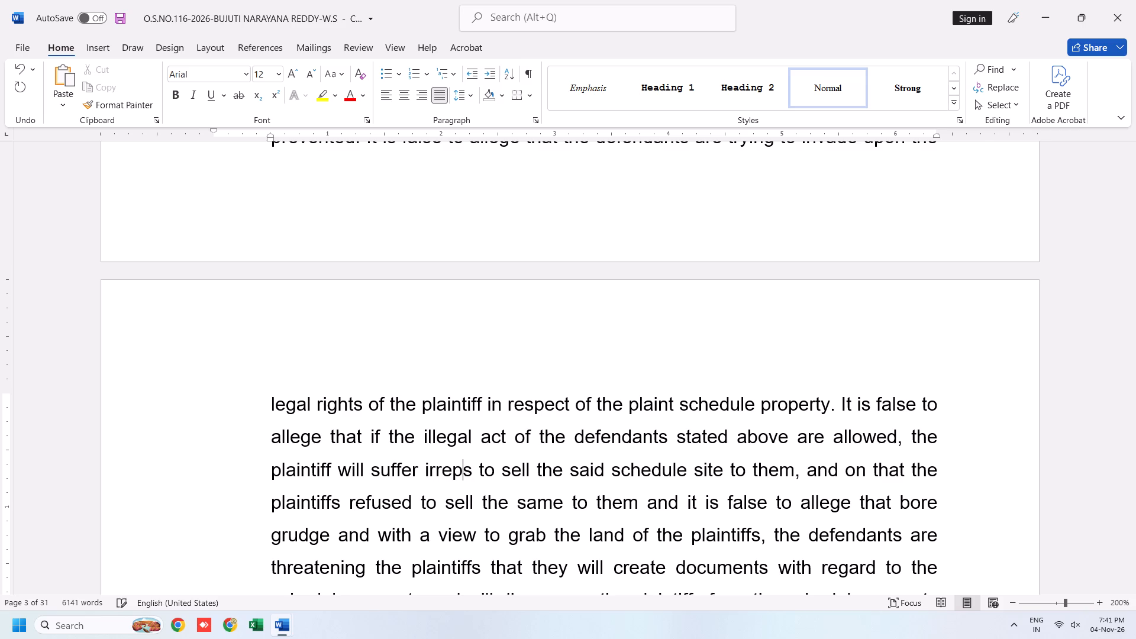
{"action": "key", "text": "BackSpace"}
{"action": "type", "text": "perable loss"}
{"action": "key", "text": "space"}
Finish the sentence with "which cannot be compensated by way of money.".
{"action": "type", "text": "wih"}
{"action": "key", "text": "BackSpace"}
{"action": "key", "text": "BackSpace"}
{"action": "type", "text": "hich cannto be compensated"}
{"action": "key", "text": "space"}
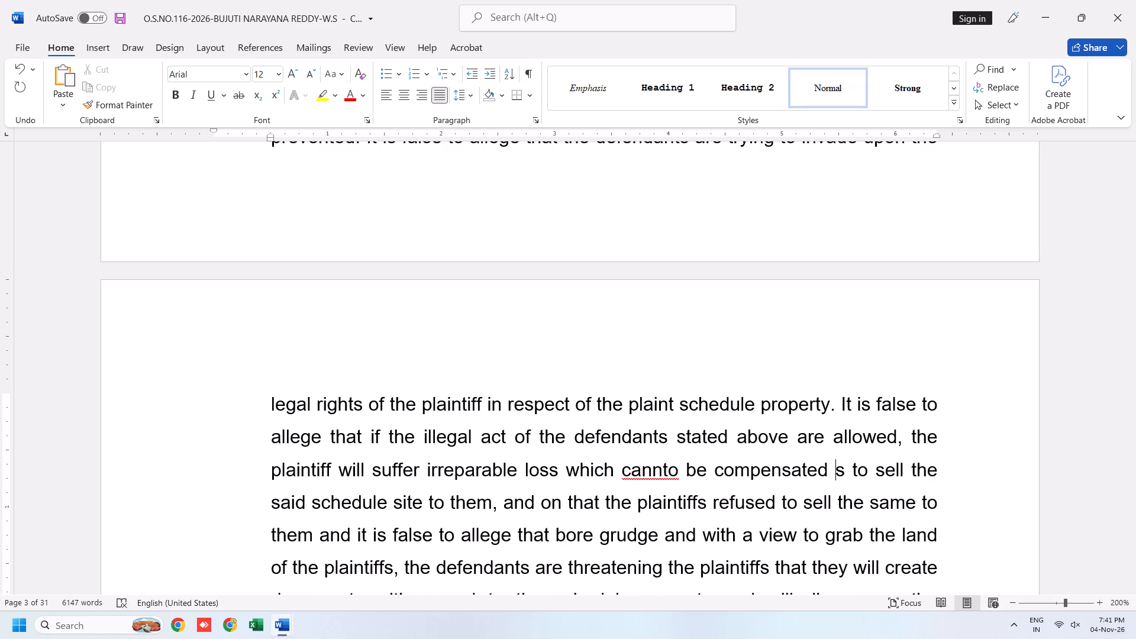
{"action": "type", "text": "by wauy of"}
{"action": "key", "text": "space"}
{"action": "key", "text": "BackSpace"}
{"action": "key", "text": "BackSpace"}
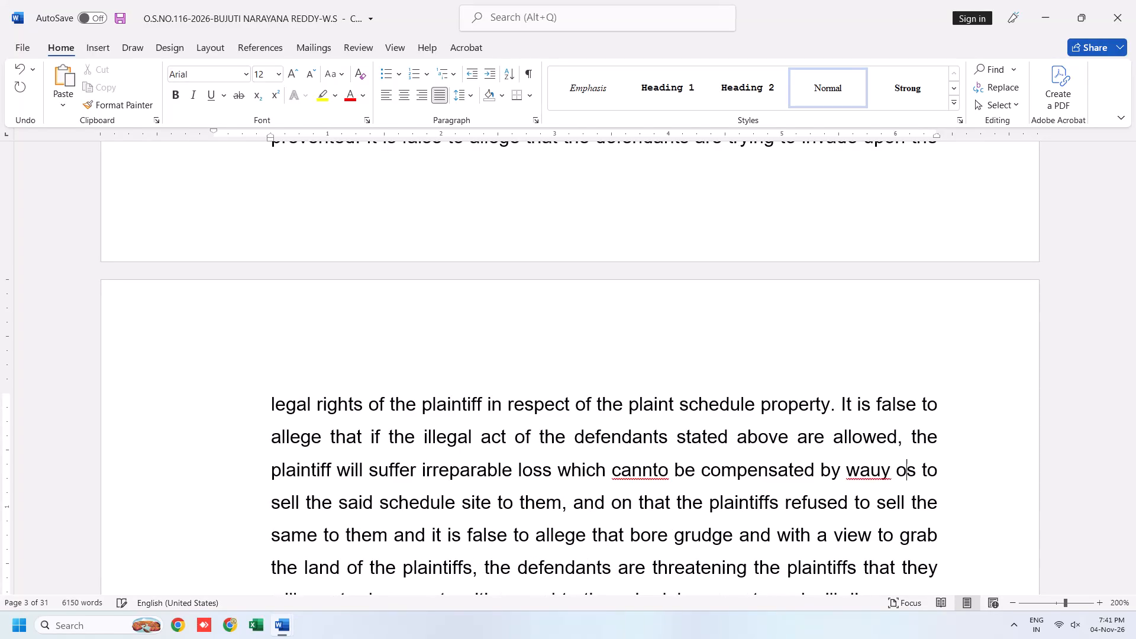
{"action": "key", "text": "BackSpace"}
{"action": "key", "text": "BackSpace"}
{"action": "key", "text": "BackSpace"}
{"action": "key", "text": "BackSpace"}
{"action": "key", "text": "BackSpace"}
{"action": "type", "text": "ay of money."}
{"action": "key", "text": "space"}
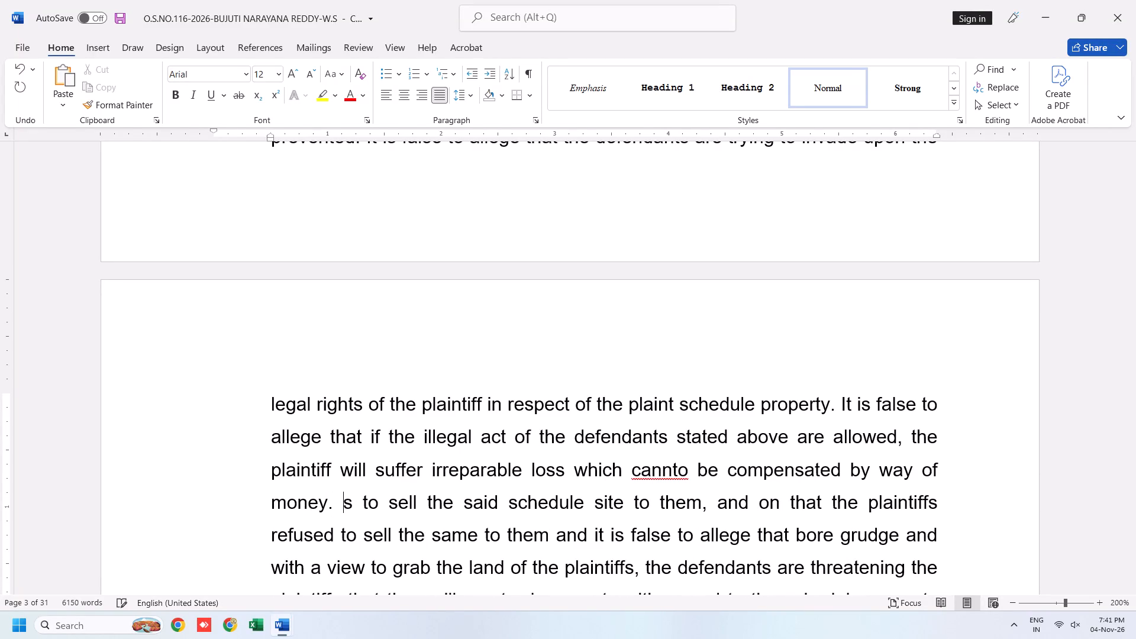
Begin another denial in paragraph 9: "It is false to allege that the plaintiff is law abiding citizen".
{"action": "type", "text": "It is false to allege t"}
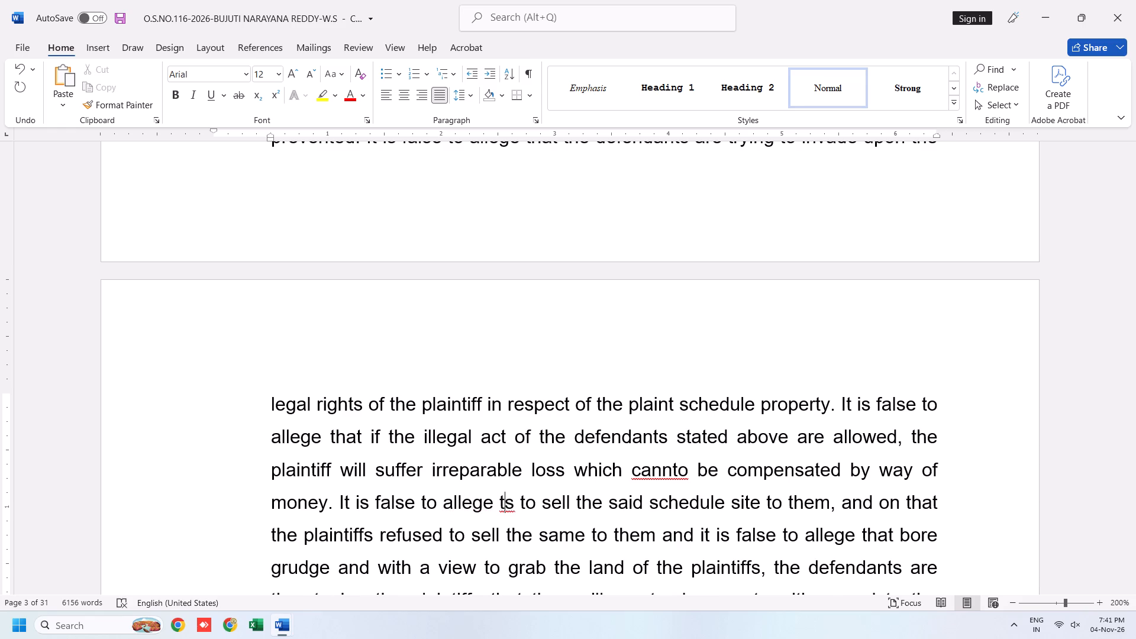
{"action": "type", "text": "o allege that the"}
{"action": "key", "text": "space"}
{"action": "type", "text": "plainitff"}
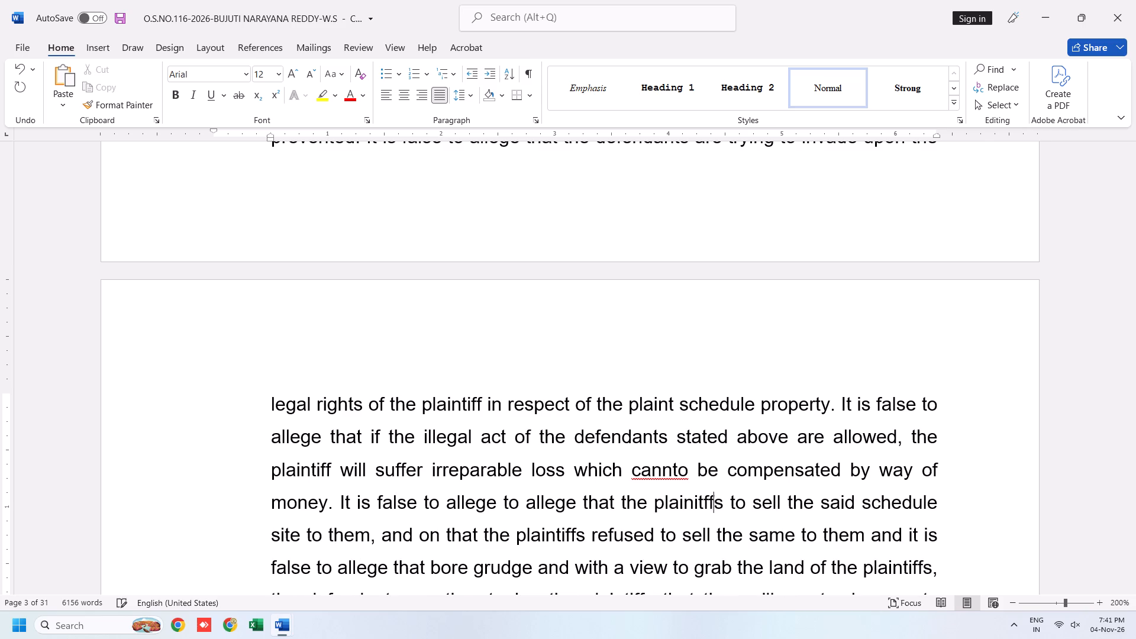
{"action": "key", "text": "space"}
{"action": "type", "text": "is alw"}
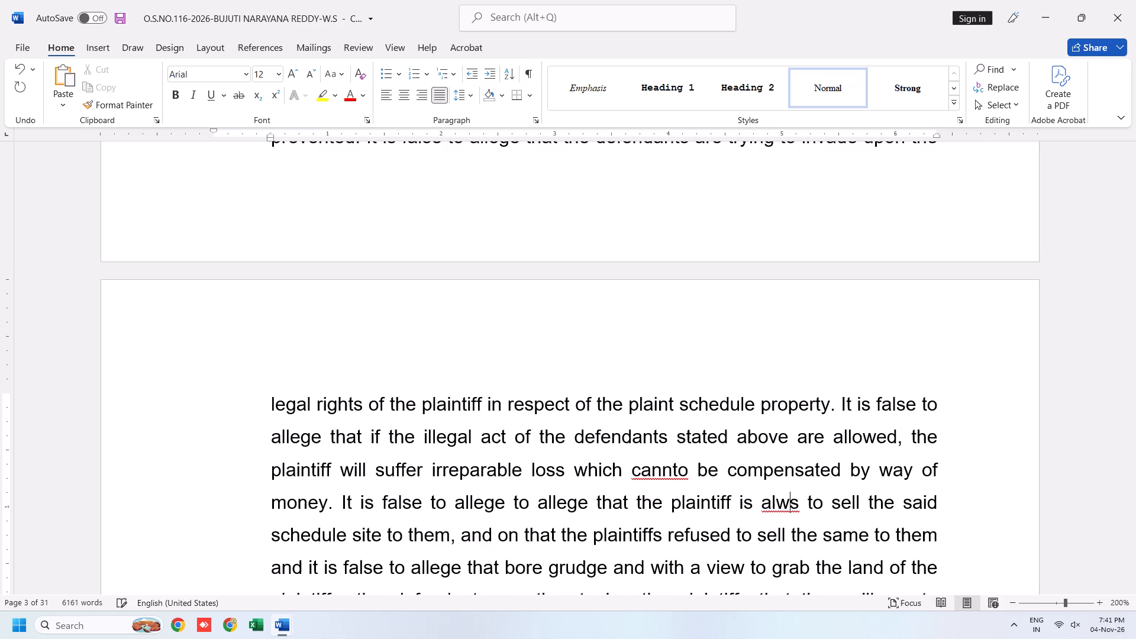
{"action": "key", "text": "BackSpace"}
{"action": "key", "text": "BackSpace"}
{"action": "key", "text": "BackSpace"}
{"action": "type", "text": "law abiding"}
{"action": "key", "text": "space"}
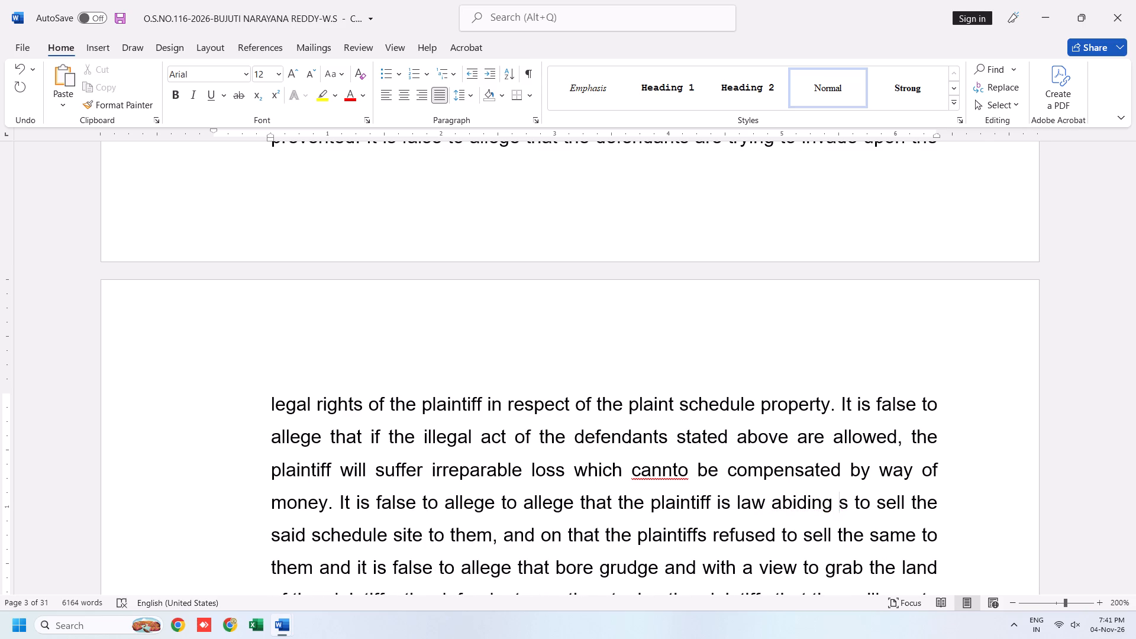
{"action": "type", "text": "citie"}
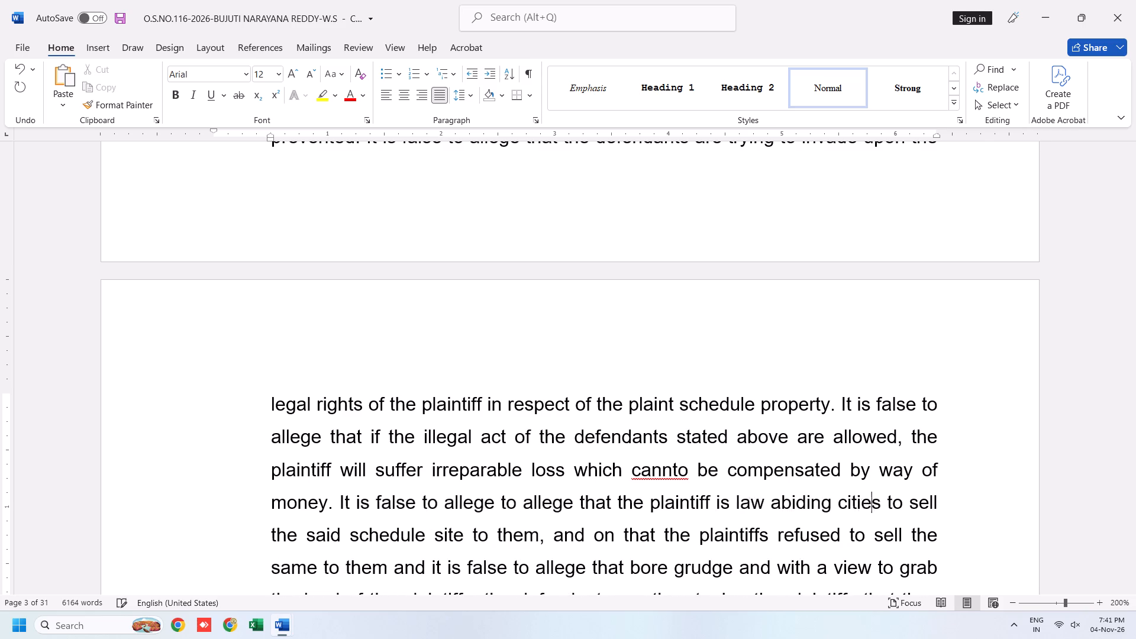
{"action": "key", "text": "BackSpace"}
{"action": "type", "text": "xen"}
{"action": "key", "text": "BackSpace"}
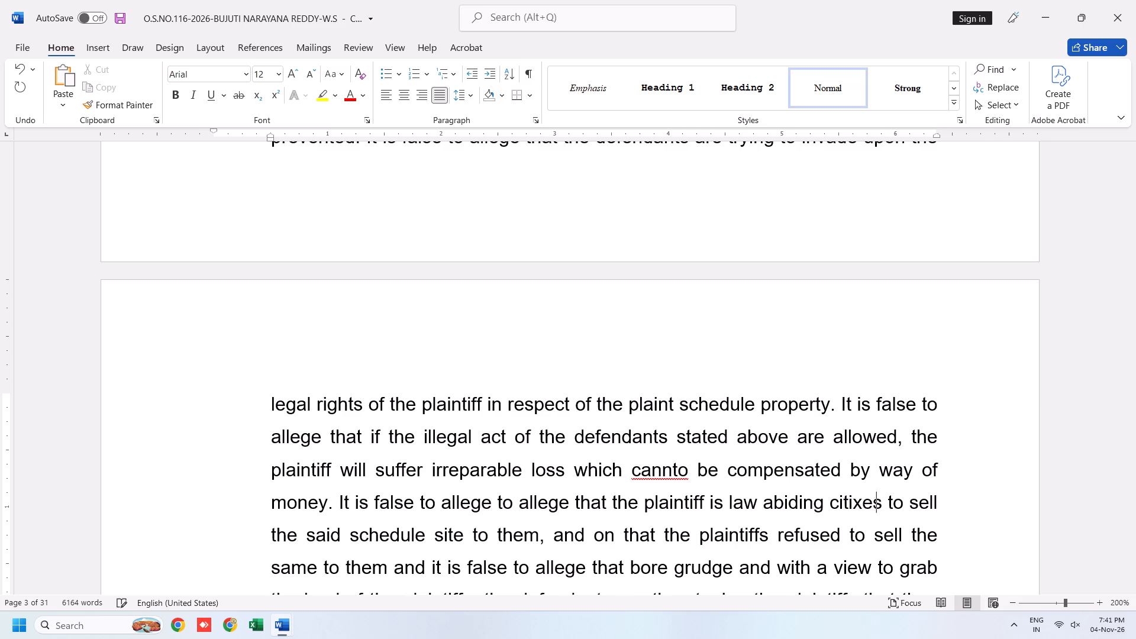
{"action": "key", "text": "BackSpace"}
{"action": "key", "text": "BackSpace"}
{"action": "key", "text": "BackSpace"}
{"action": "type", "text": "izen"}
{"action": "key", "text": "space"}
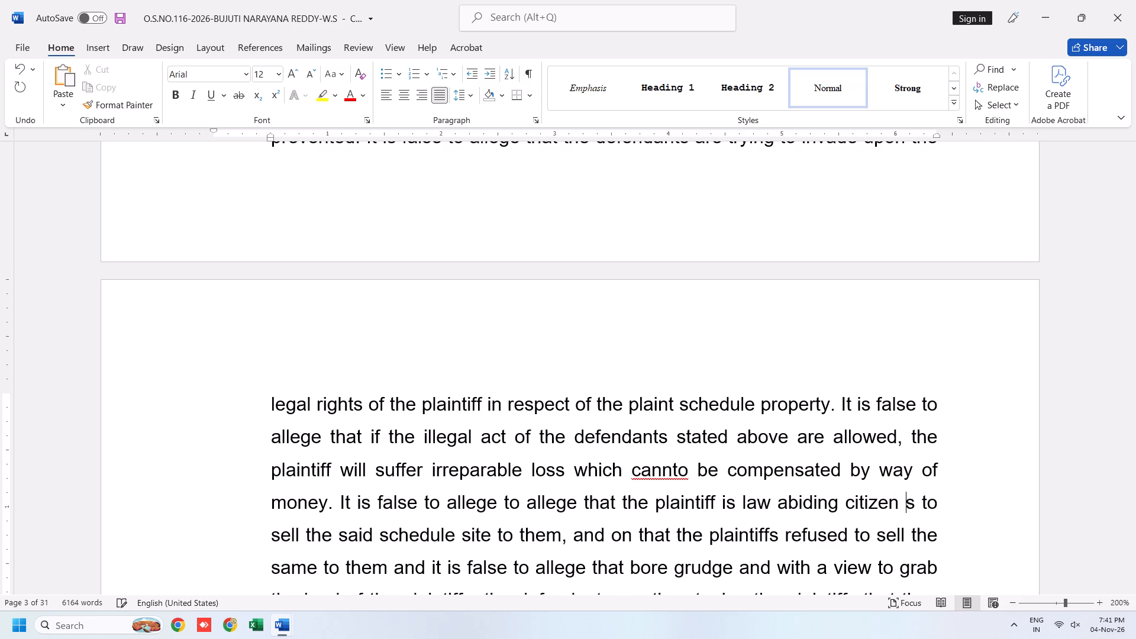
Complete the law-abiding citizen denial with ", whereas the defendants have got scant regard for law.".
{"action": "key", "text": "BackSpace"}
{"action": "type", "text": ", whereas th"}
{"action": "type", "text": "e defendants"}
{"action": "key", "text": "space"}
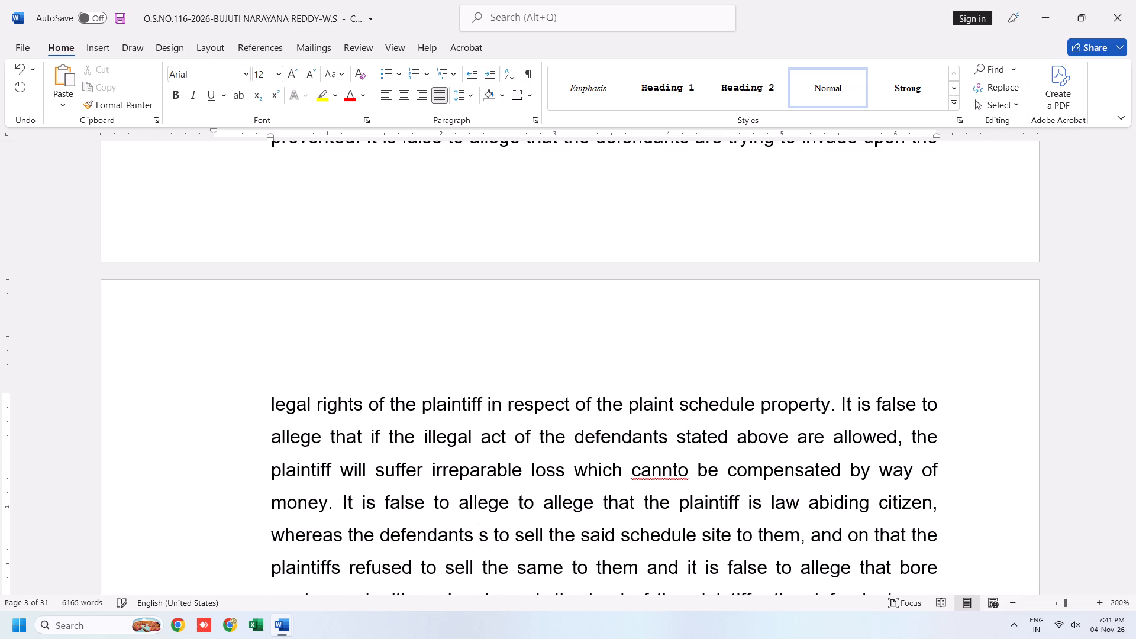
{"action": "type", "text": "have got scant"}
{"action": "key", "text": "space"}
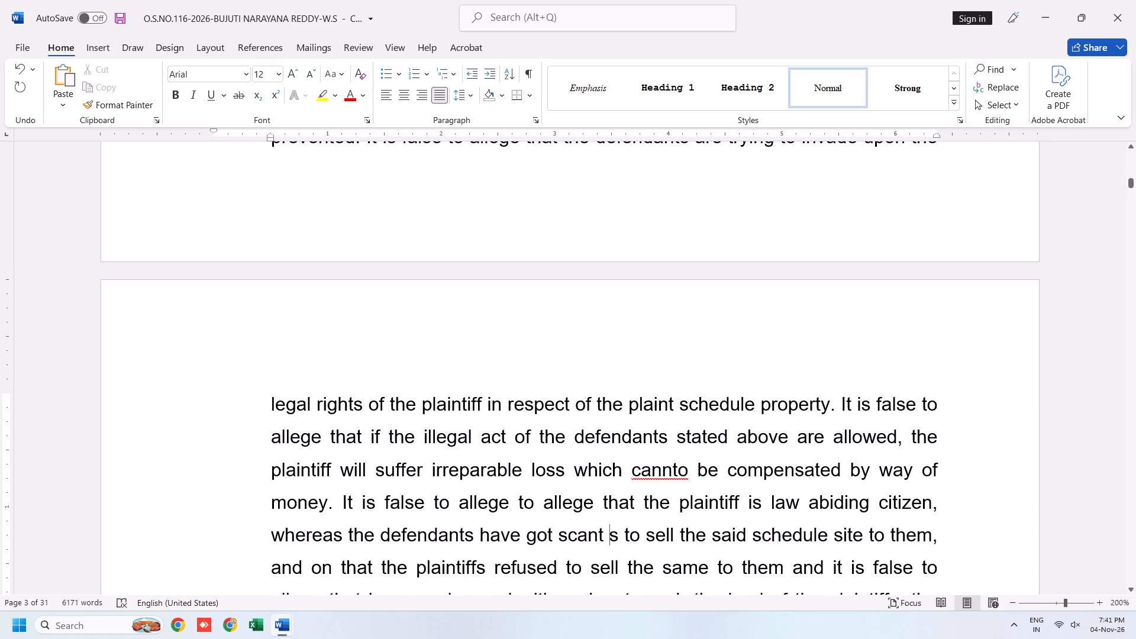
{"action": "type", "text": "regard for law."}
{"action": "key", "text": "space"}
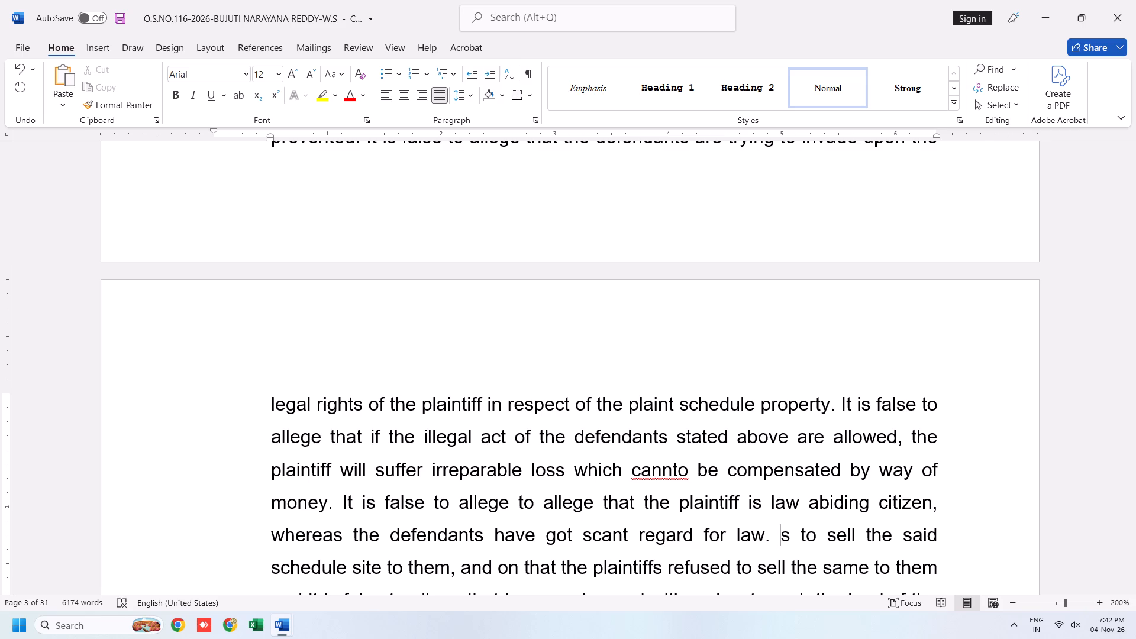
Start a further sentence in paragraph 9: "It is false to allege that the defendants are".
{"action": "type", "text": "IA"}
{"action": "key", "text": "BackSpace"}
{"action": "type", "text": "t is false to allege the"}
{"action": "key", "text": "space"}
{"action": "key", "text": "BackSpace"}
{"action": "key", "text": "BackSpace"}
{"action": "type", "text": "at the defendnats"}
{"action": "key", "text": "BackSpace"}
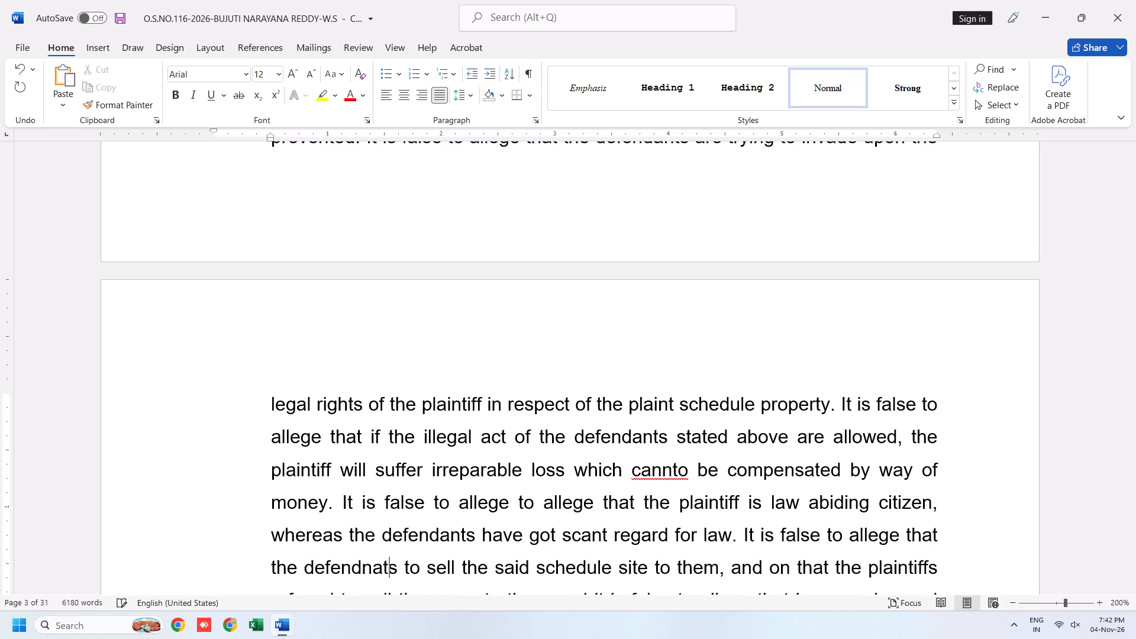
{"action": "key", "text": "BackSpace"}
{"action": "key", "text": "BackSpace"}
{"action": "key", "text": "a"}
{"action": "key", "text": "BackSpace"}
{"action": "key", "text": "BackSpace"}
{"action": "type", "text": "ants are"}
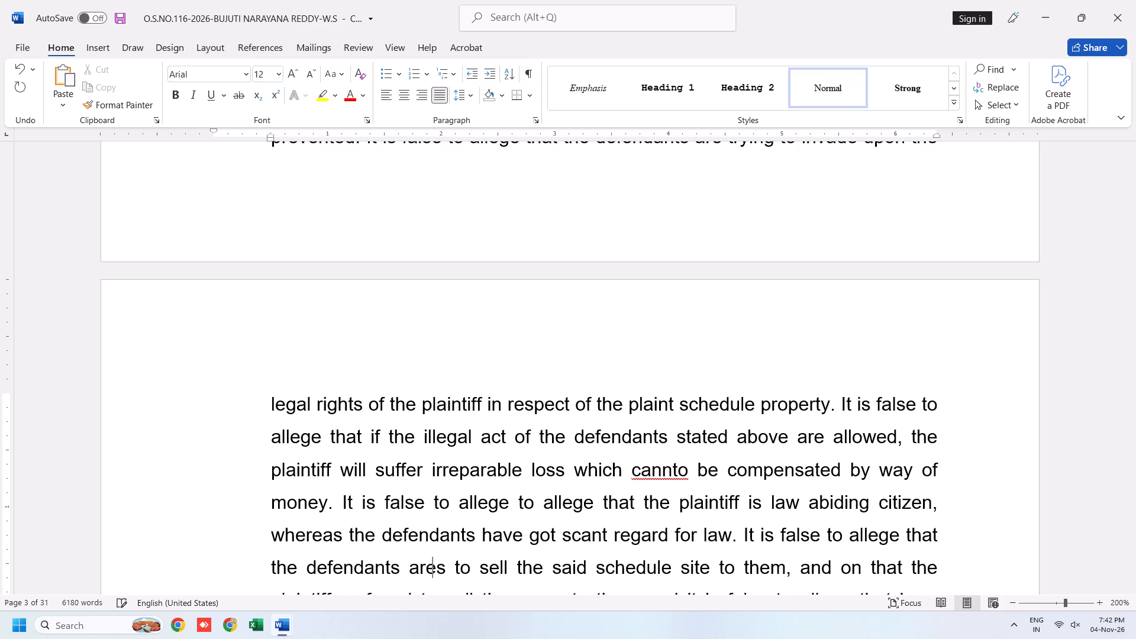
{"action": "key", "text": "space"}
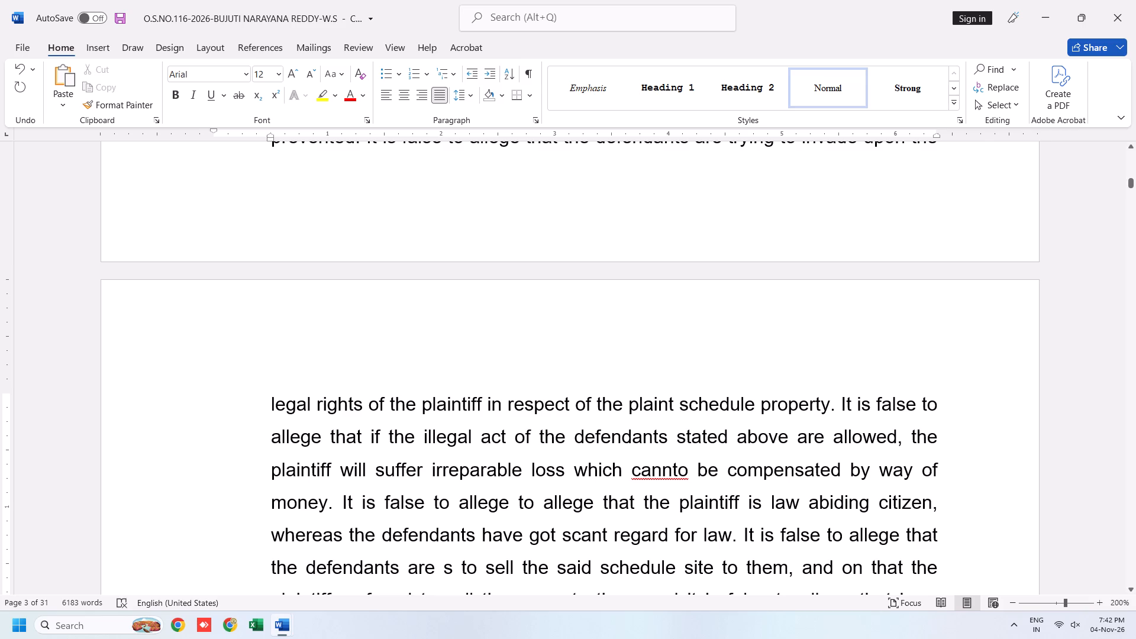
Delete the rest of paragraph 9 after "scant regard for law.", from "It is false to allege that the defendants are" through "do so.".
{"action": "scroll", "coordinate": [719, 262], "scroll_direction": "down", "scroll_amount": 3}
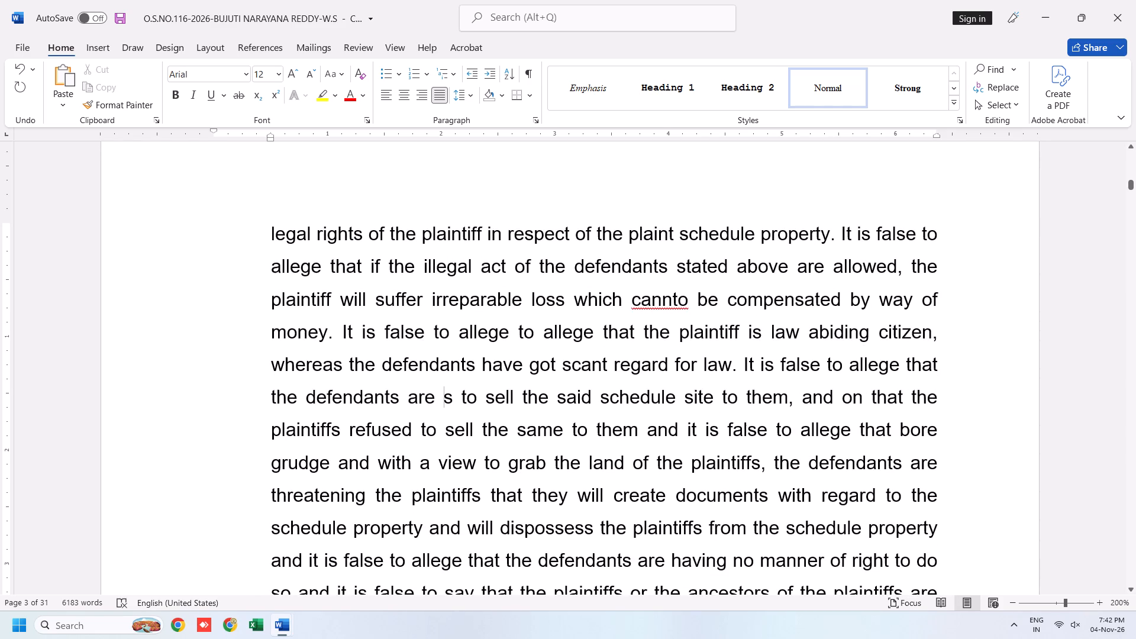
{"action": "left_click_drag", "start_coordinate": [337, 326], "coordinate": [507, 366]}
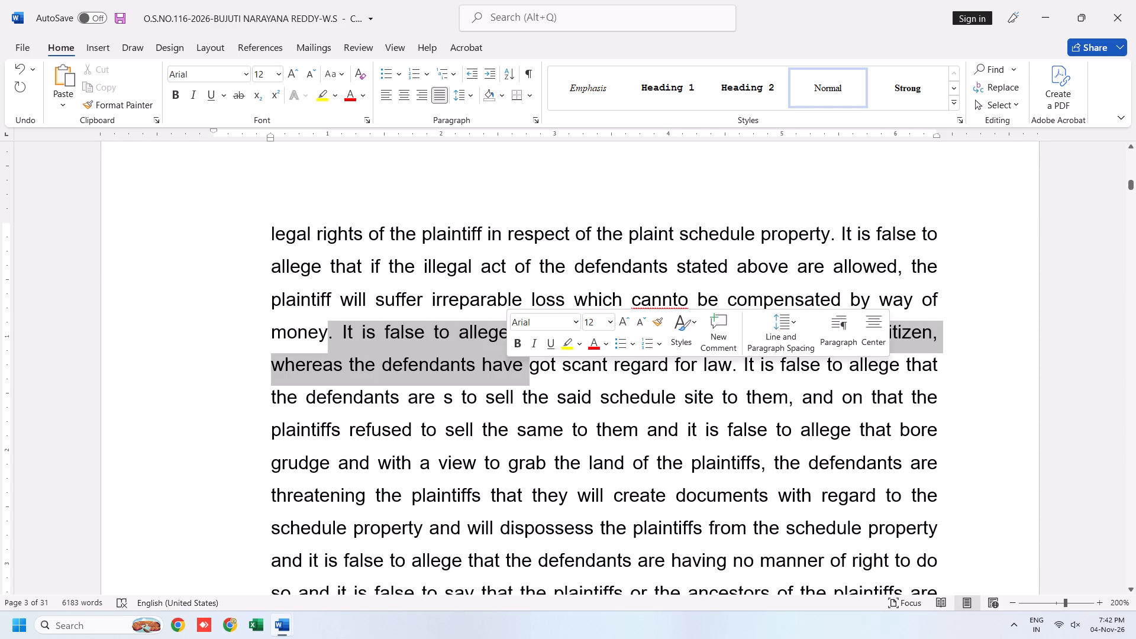
{"action": "left_click", "coordinate": [508, 419]}
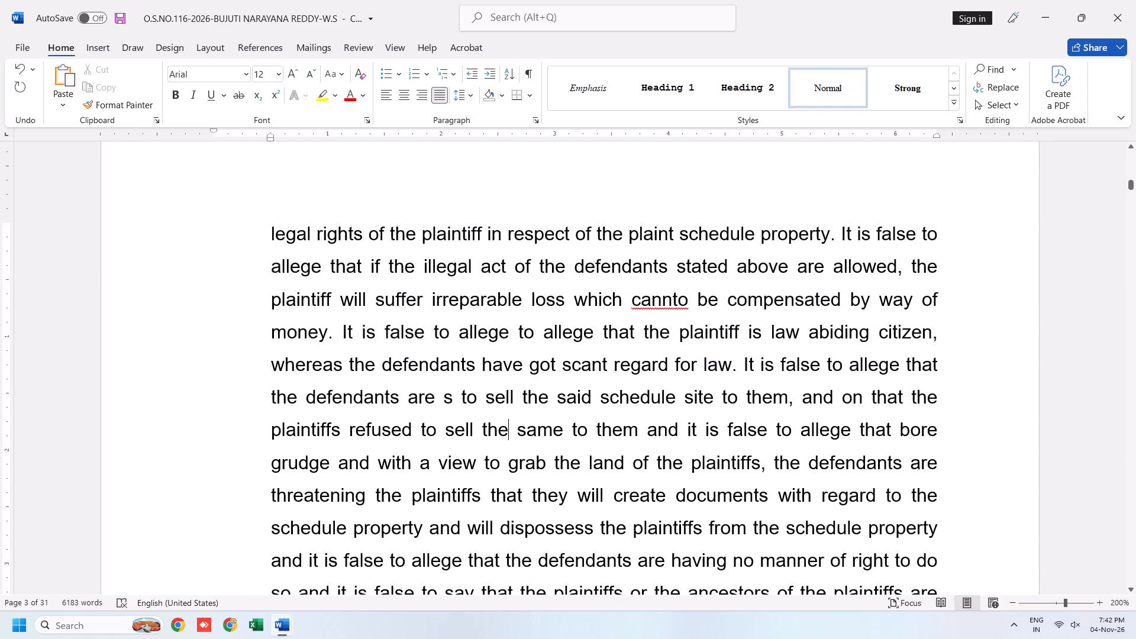
{"action": "left_click", "coordinate": [443, 398]}
{"action": "left_click", "coordinate": [408, 401]}
{"action": "left_click_drag", "start_coordinate": [744, 369], "coordinate": [752, 574]}
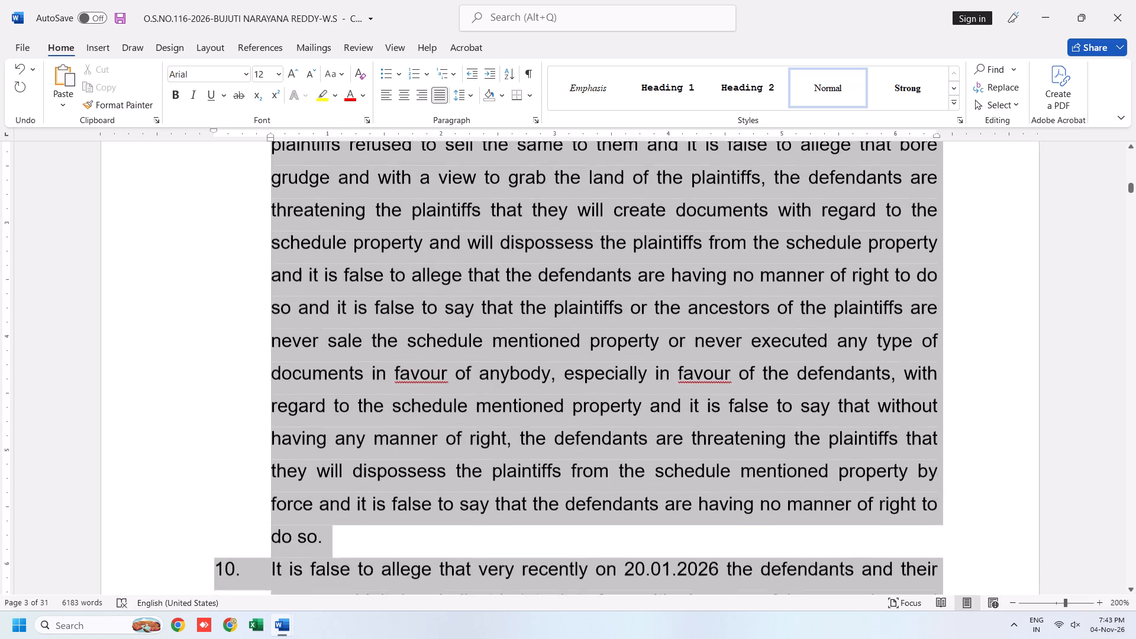
{"action": "left_click_drag", "start_coordinate": [752, 574], "coordinate": [661, 491]}
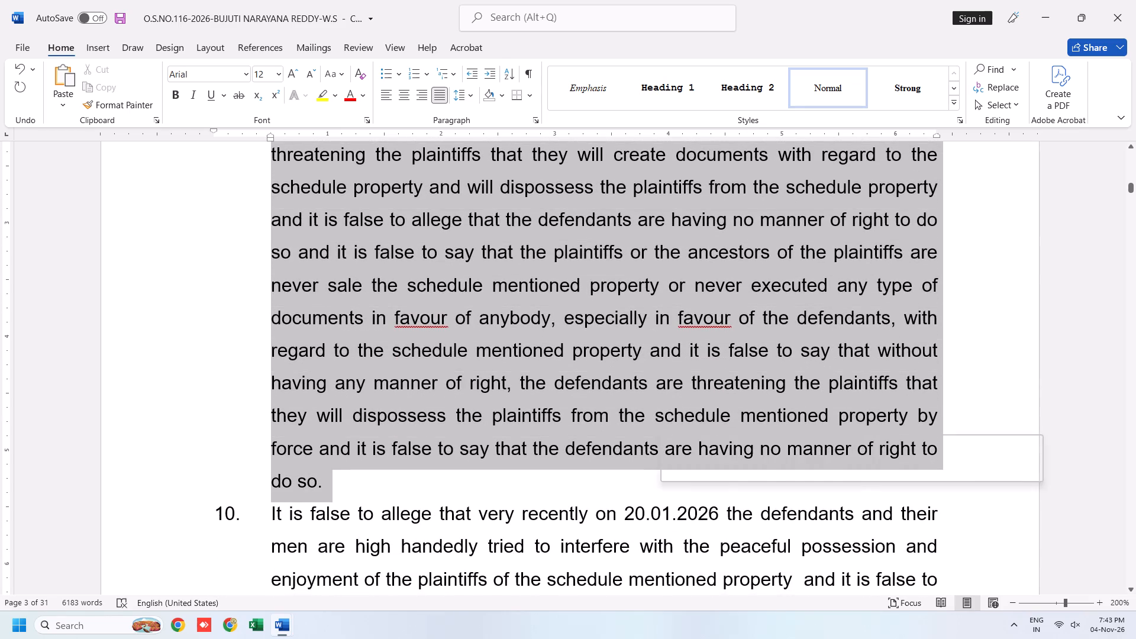
{"action": "key", "text": "Delete"}
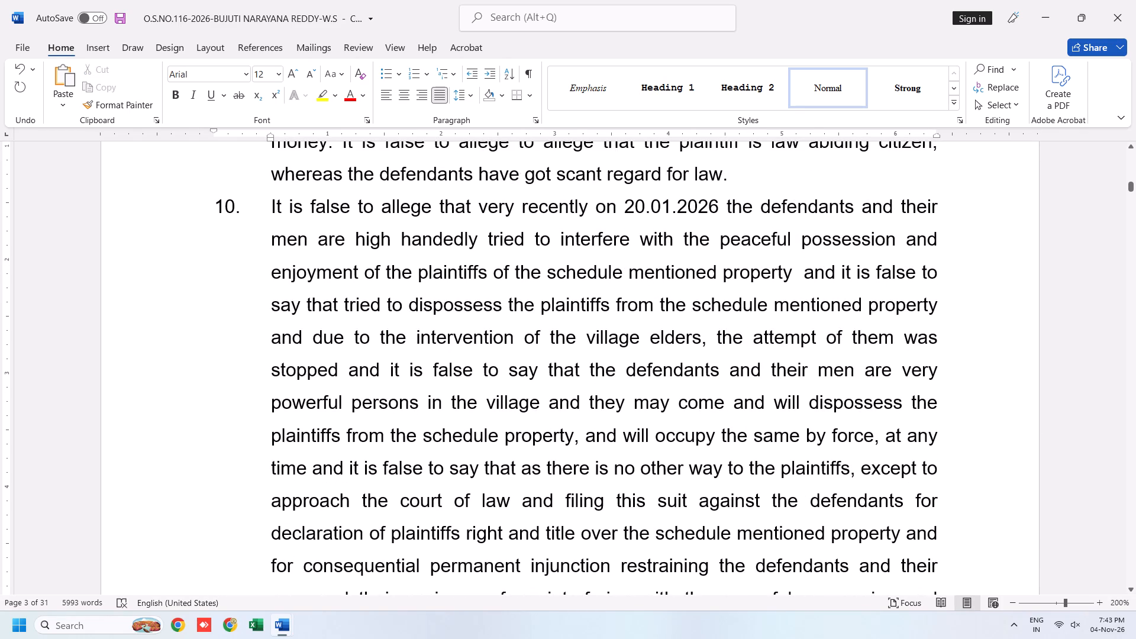
Delete all of old paragraph 10, which begins "It is false to allege that very recently on 20.01.2026".
{"action": "left_click_drag", "start_coordinate": [216, 211], "coordinate": [693, 457]}
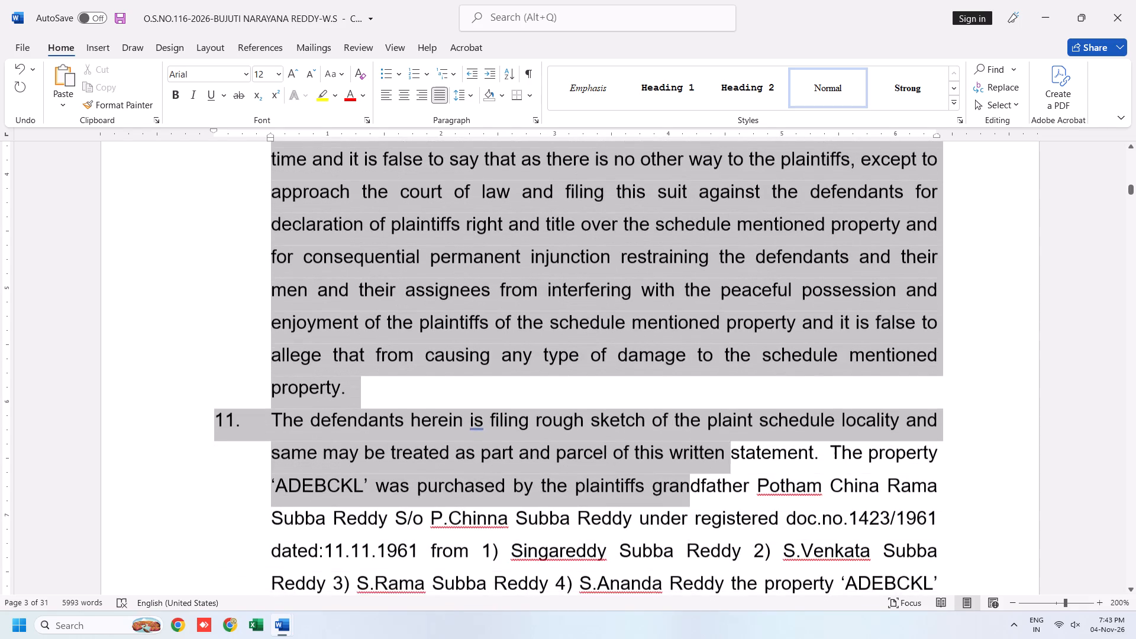
{"action": "left_click_drag", "start_coordinate": [693, 457], "coordinate": [694, 389]}
{"action": "key", "text": "Delete"}
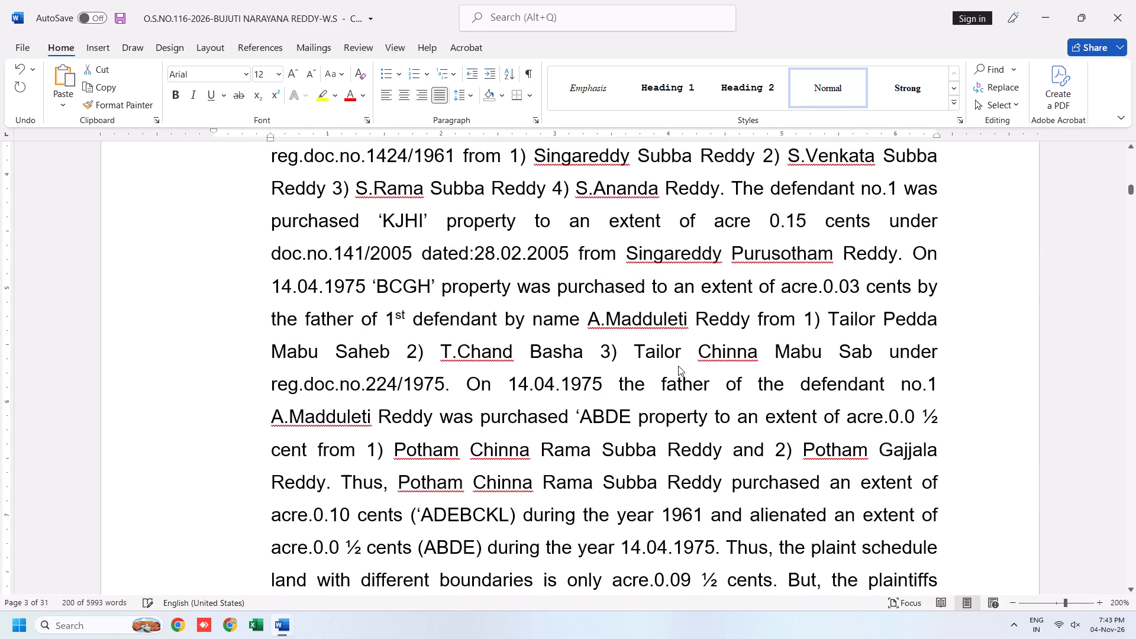
Delete old paragraph 11 from "The defendants herein is filing rough sketch" through "suppressing the real fact and in order to".
{"action": "scroll", "coordinate": [537, 266], "scroll_direction": "up", "scroll_amount": 2}
{"action": "left_click_drag", "start_coordinate": [205, 288], "coordinate": [517, 638]}
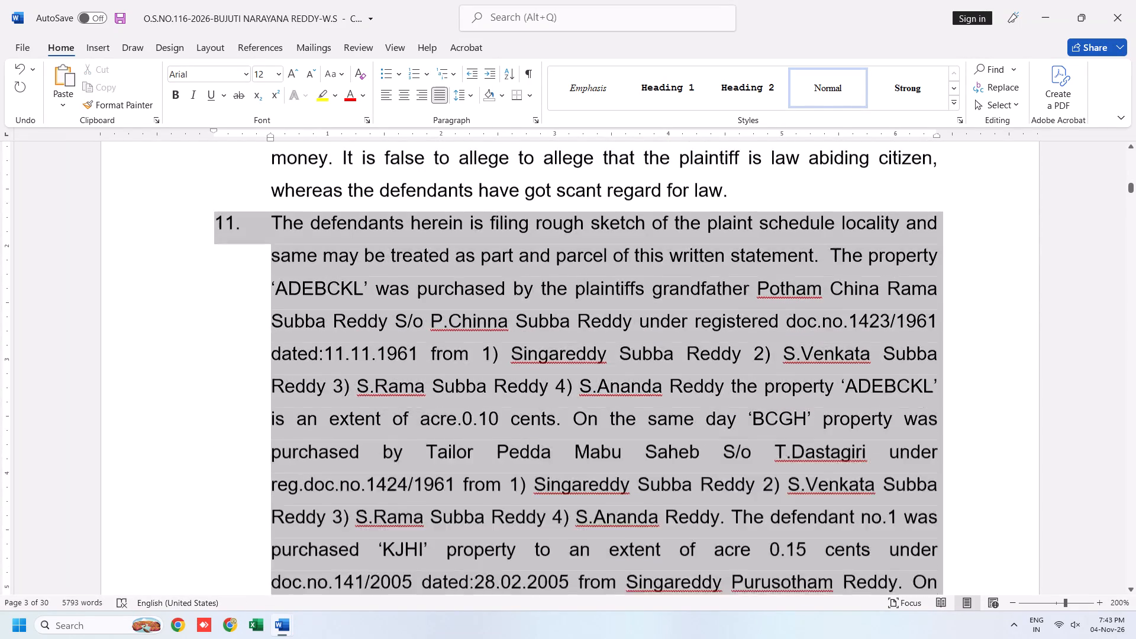
{"action": "left_click_drag", "start_coordinate": [517, 638], "coordinate": [667, 421]}
{"action": "scroll", "coordinate": [674, 399], "scroll_direction": "up", "scroll_amount": 4}
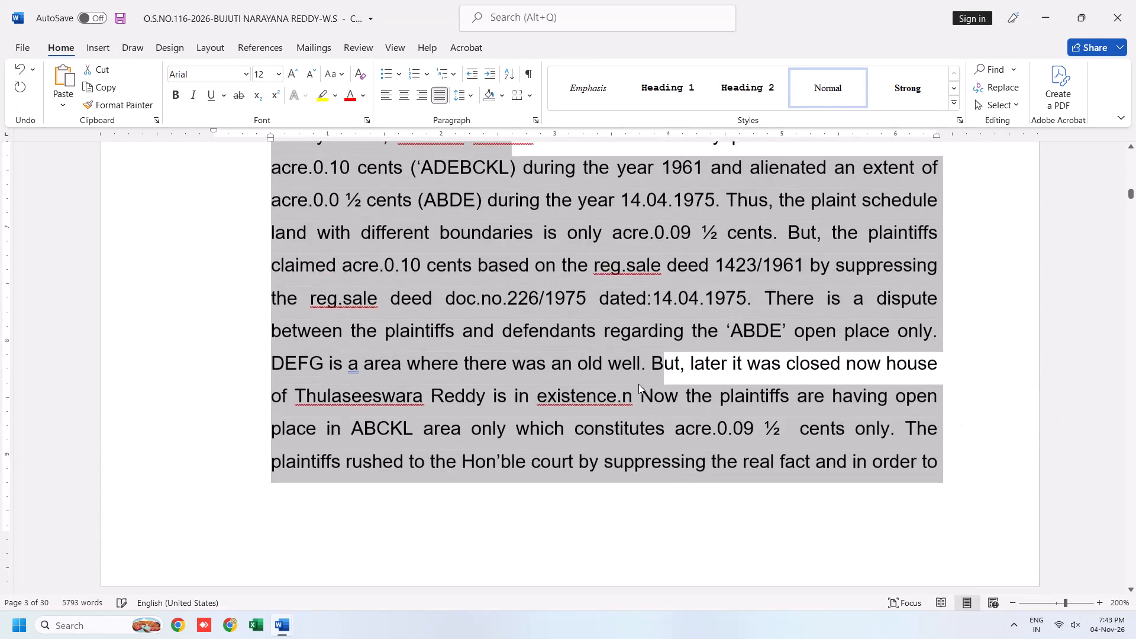
{"action": "scroll", "coordinate": [638, 384], "scroll_direction": "up", "scroll_amount": 3}
{"action": "key", "text": "Delete"}
{"action": "scroll", "coordinate": [564, 358], "scroll_direction": "up", "scroll_amount": 3}
{"action": "scroll", "coordinate": [492, 323], "scroll_direction": "down", "scroll_amount": 3}
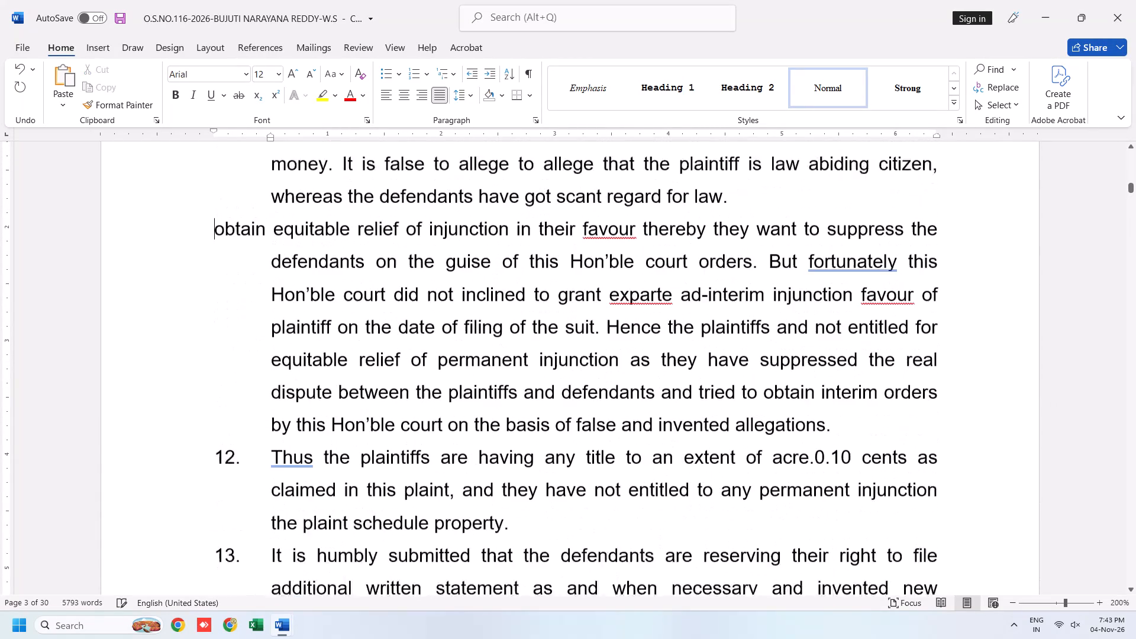
{"action": "scroll", "coordinate": [356, 295], "scroll_direction": "up", "scroll_amount": 1}
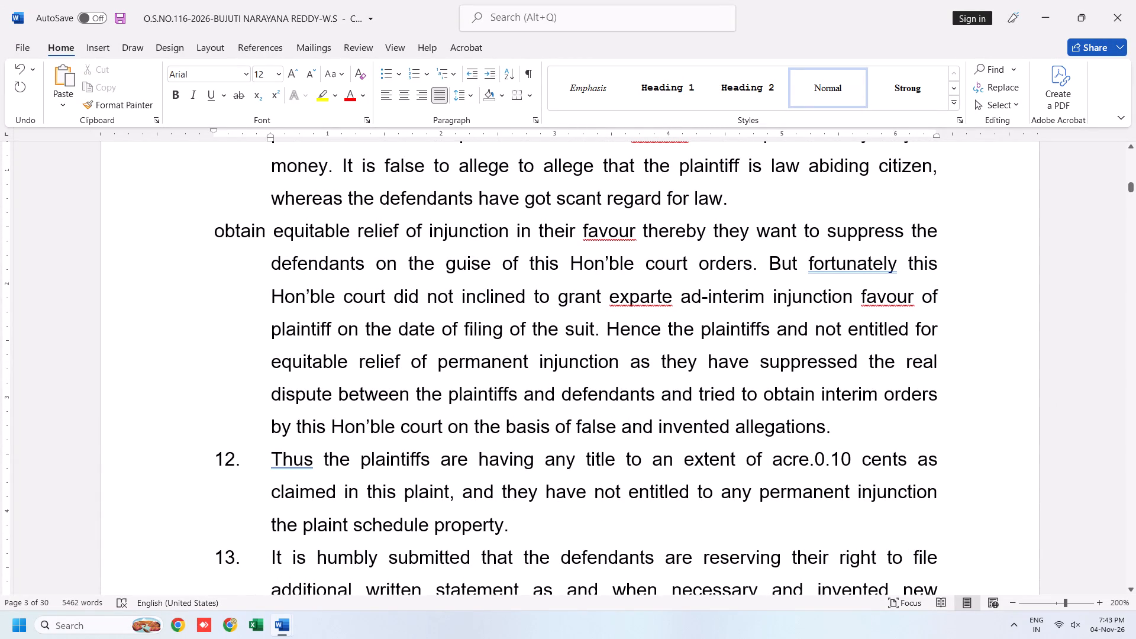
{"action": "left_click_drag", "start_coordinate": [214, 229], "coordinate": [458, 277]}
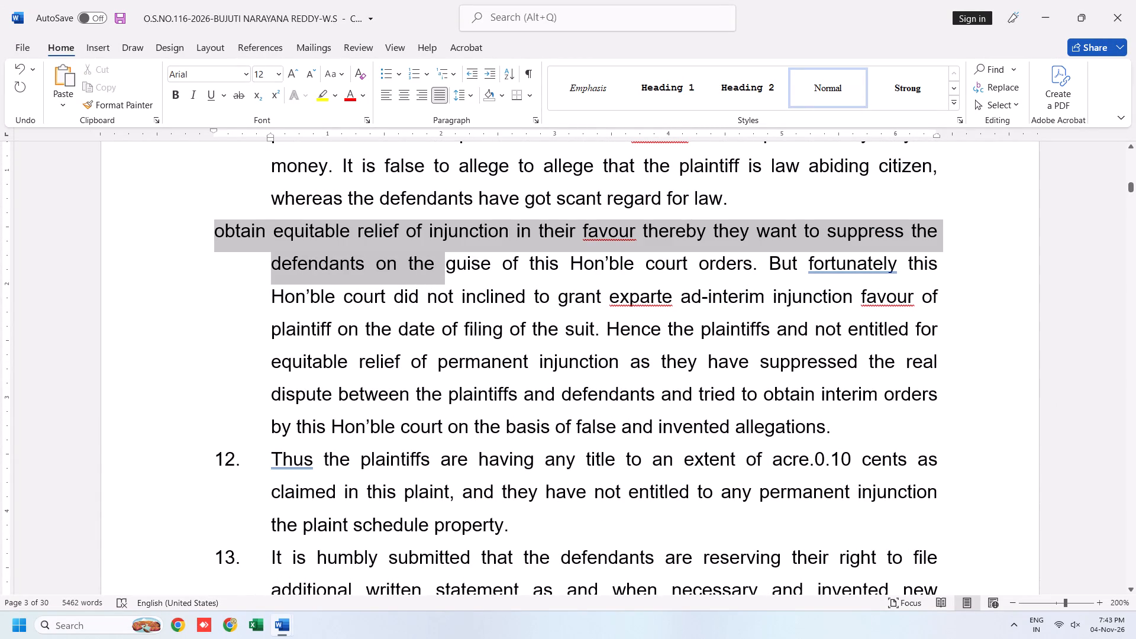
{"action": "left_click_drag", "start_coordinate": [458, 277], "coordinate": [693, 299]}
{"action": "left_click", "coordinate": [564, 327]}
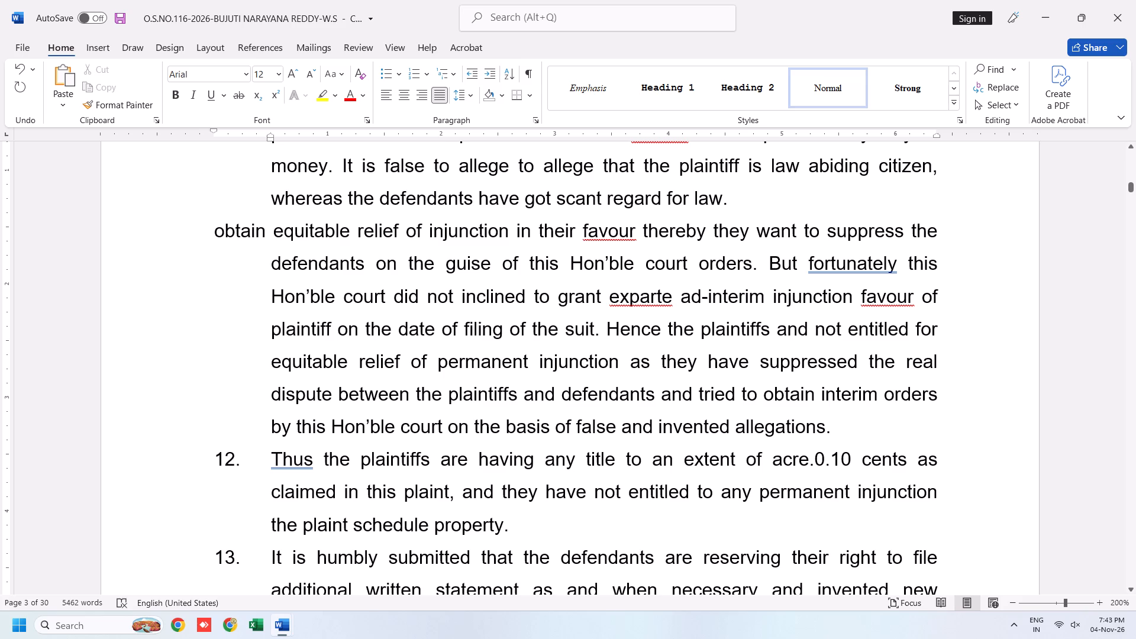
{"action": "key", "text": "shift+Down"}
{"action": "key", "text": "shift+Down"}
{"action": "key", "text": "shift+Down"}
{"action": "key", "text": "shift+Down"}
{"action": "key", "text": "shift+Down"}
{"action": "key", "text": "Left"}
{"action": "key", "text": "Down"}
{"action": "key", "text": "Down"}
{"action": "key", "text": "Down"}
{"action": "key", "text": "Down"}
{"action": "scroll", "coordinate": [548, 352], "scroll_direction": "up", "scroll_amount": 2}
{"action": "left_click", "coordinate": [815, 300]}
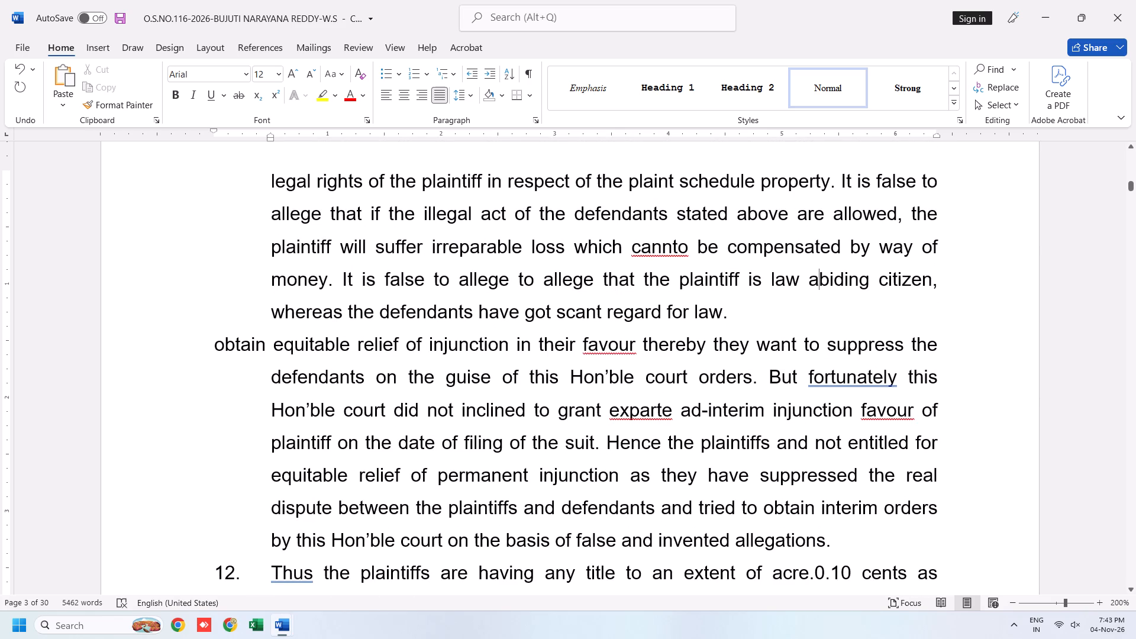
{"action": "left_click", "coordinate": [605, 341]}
Delete the leftover paragraph 11 text from "obtain equitable relief of injunction" through "dispute between the plaintiffs and defendants".
{"action": "left_click_drag", "start_coordinate": [213, 338], "coordinate": [622, 504]}
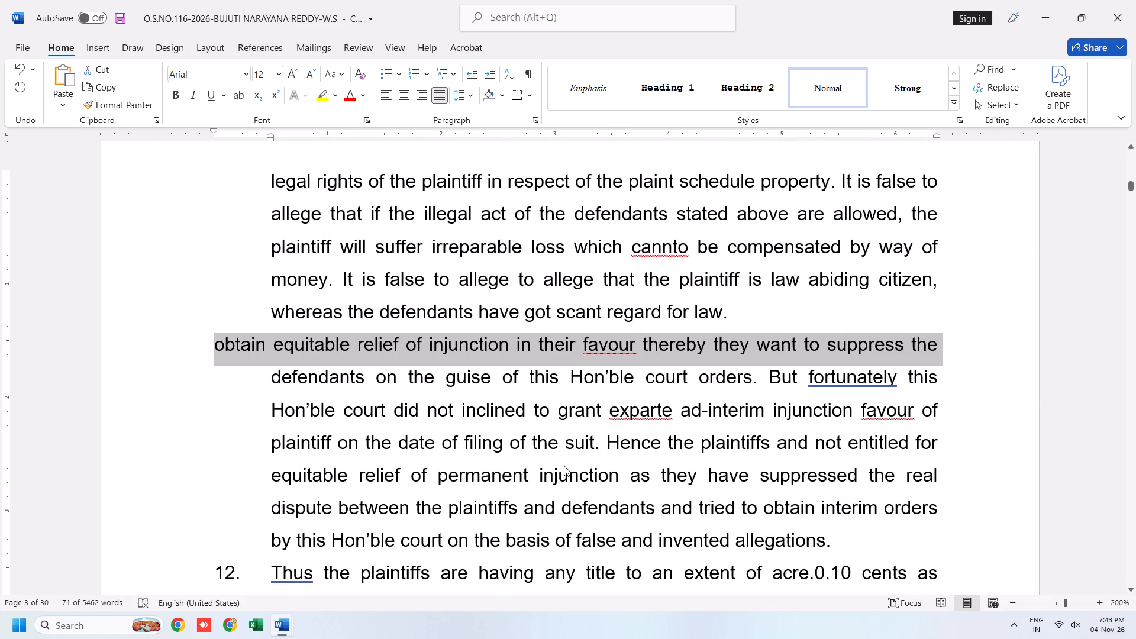
{"action": "key", "text": "Delete"}
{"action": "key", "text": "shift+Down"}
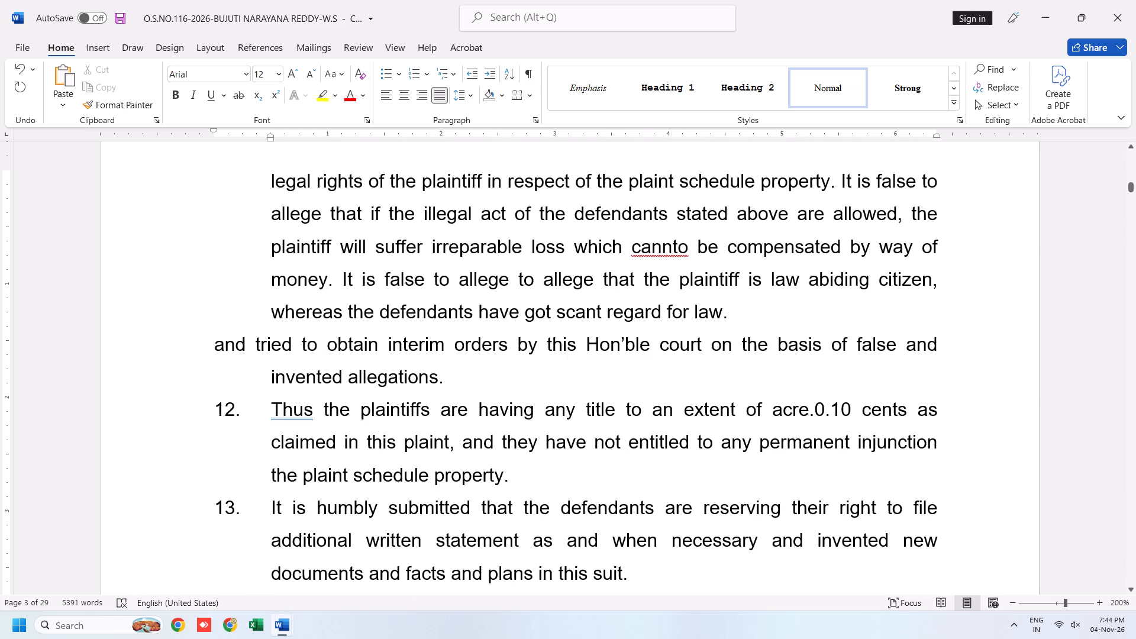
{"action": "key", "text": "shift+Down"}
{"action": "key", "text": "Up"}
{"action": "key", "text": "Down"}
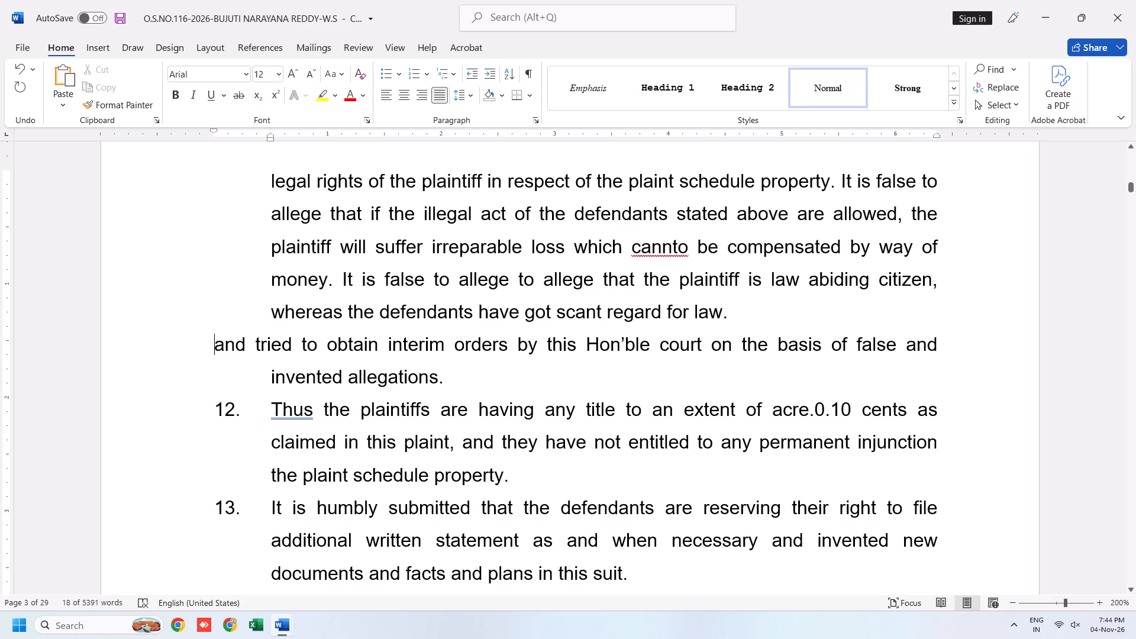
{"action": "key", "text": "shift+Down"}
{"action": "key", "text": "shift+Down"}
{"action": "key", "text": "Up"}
Delete the last paragraph 11 remnant after "scant regard for law.", from "and tried to obtain interim orders" through "invented allegations.".
{"action": "key", "text": "End"}
{"action": "key", "text": "Delete"}
{"action": "key", "text": "Delete"}
{"action": "key", "text": "Delete"}
{"action": "key", "text": "Delete"}
{"action": "key", "text": "Delete"}
{"action": "key", "text": "Delete"}
{"action": "key", "text": "Delete"}
{"action": "key", "text": "Delete"}
{"action": "key", "text": "Delete"}
{"action": "key", "text": "shift+Down"}
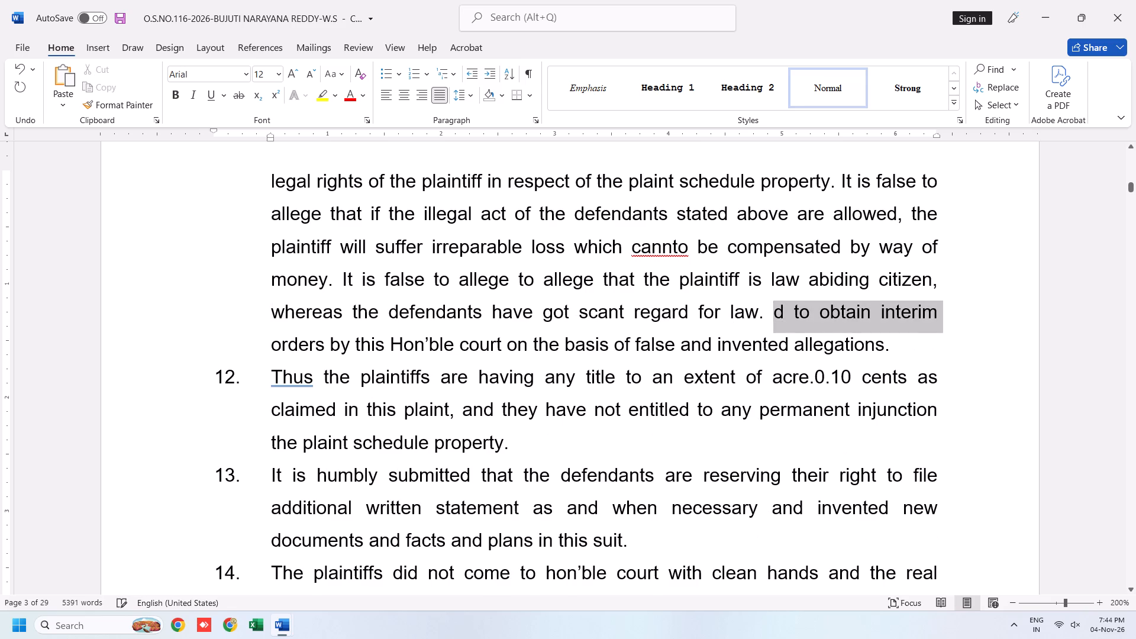
{"action": "key", "text": "Delete"}
{"action": "key", "text": "Delete"}
{"action": "key", "text": "ctrl+Delete"}
{"action": "key", "text": "ctrl+Delete"}
{"action": "key", "text": "ctrl+Delete"}
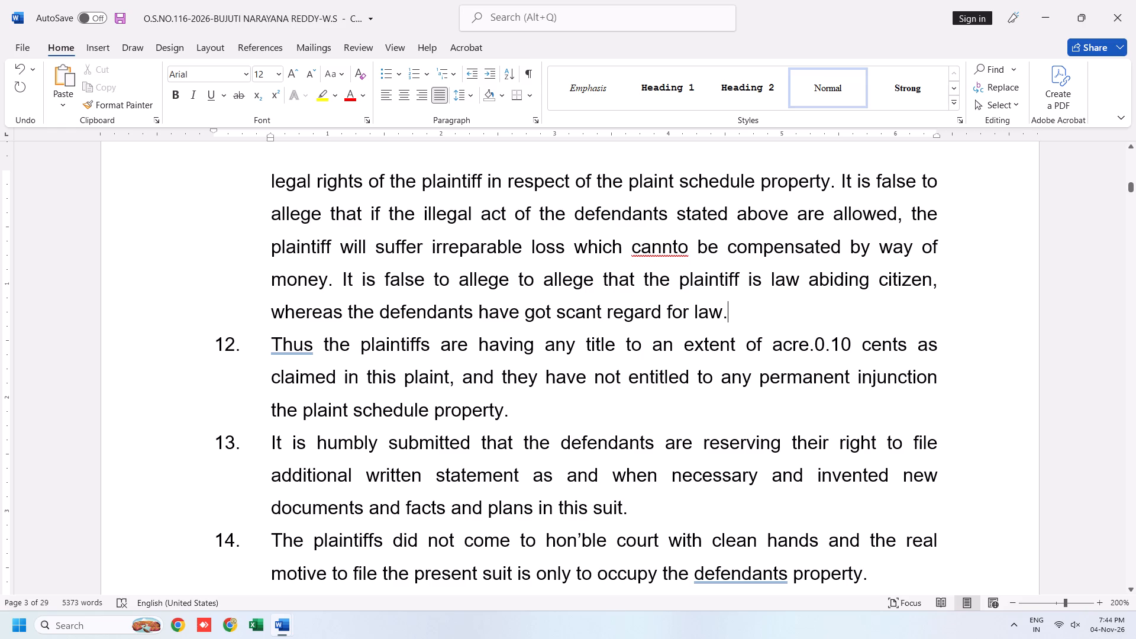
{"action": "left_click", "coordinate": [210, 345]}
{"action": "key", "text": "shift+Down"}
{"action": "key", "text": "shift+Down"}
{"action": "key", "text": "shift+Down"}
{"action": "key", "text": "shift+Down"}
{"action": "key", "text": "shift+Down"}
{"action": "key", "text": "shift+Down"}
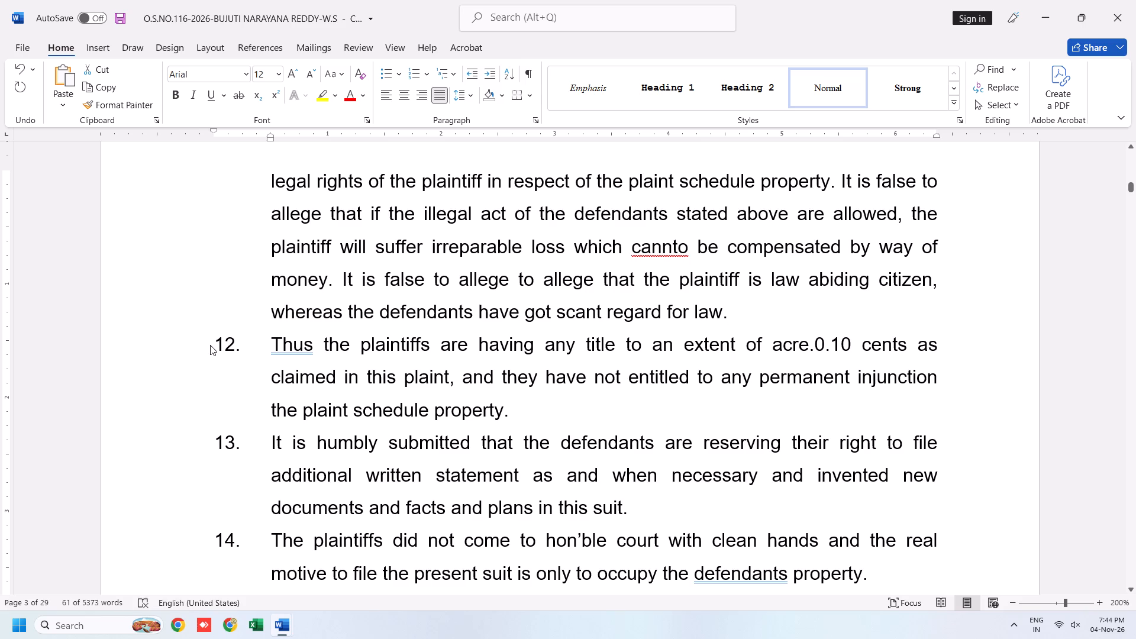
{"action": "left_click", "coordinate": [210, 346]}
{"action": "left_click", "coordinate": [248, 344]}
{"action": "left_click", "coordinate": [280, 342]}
Delete old paragraph 12, "Thus the plaintiffs are having any title", together with its number and the empty line.
{"action": "left_click_drag", "start_coordinate": [273, 341], "coordinate": [601, 422]}
{"action": "left_click_drag", "start_coordinate": [601, 422], "coordinate": [602, 421]}
{"action": "key", "text": "Delete"}
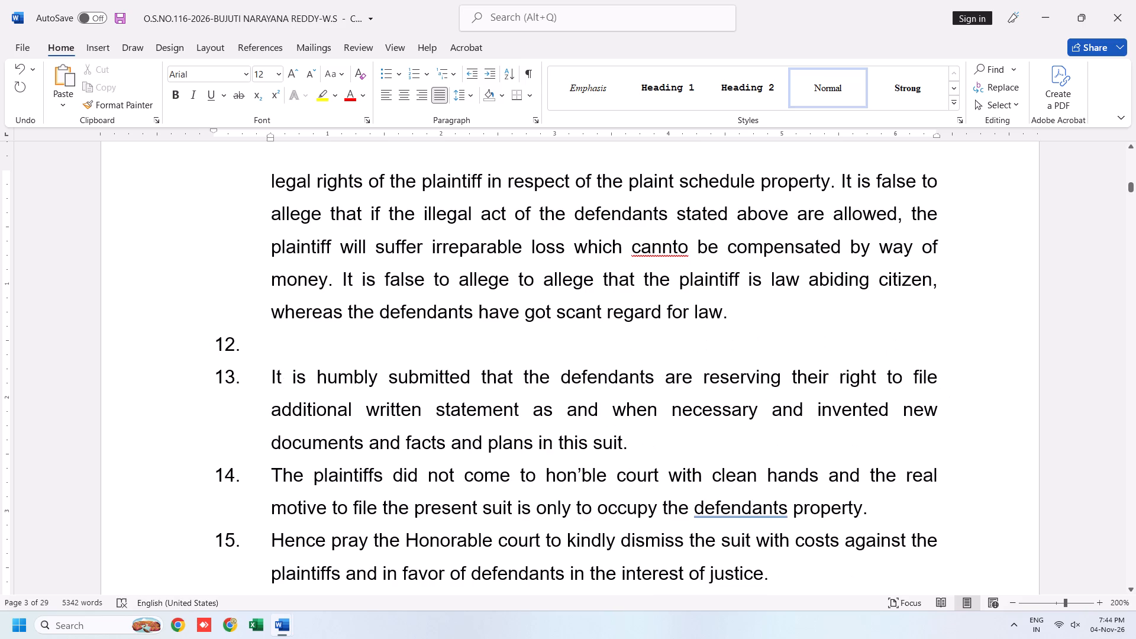
{"action": "key", "text": "BackSpace"}
{"action": "key", "text": "BackSpace"}
{"action": "key", "text": "BackSpace"}
{"action": "key", "text": "BackSpace"}
{"action": "key", "text": "Delete"}
{"action": "key", "text": "Delete"}
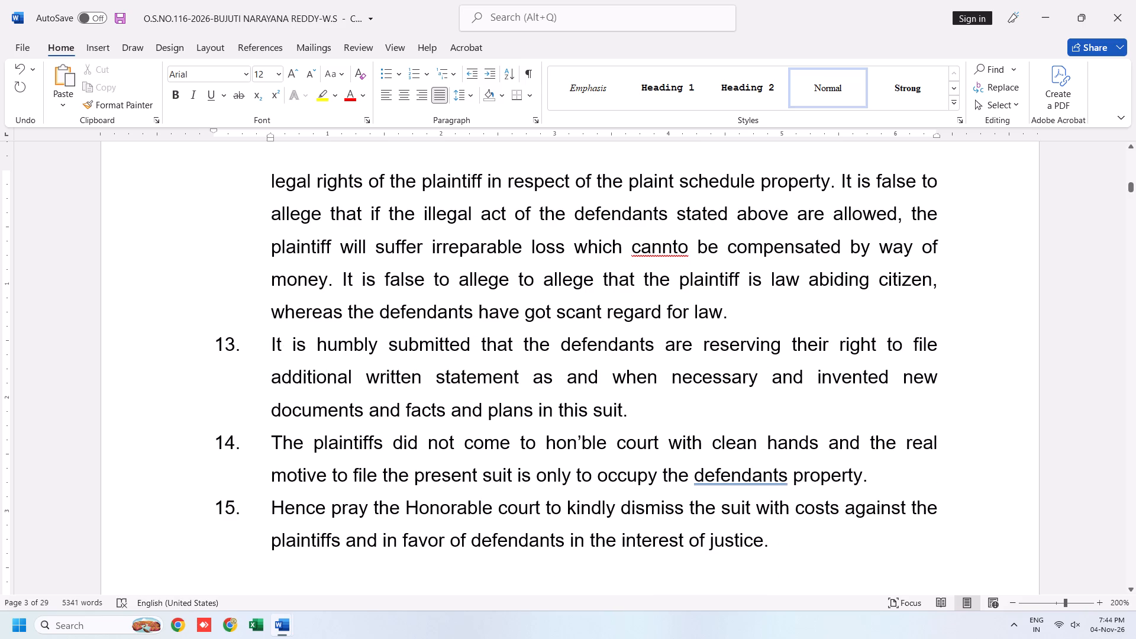
Insert "no.2 is" after "defendant" in paragraph 13's opening sentence.
{"action": "left_click", "coordinate": [648, 350]}
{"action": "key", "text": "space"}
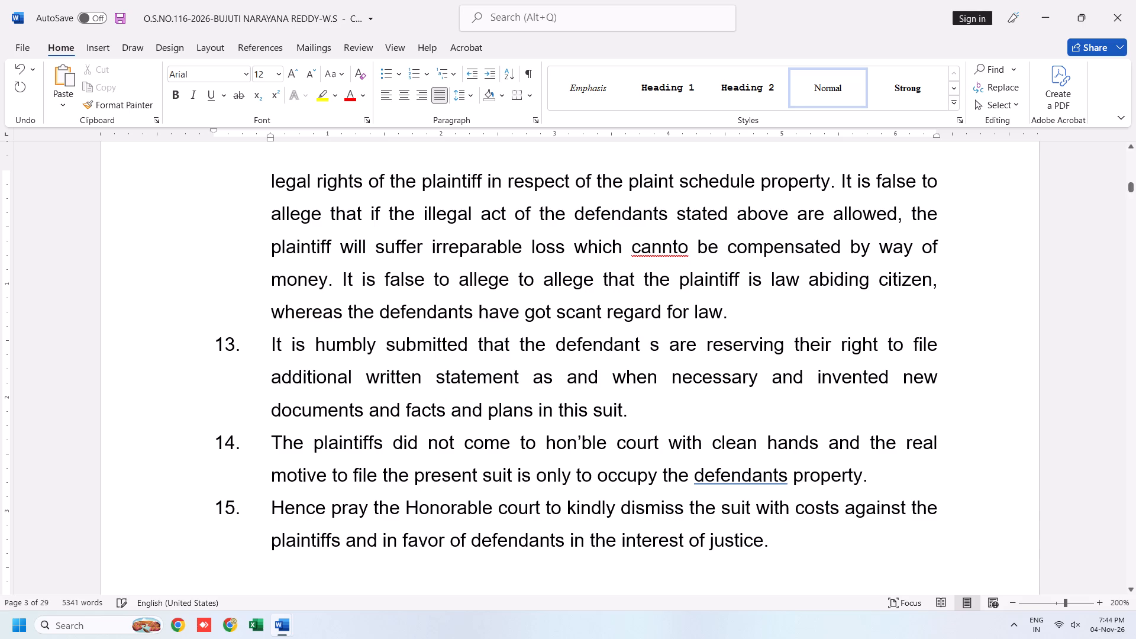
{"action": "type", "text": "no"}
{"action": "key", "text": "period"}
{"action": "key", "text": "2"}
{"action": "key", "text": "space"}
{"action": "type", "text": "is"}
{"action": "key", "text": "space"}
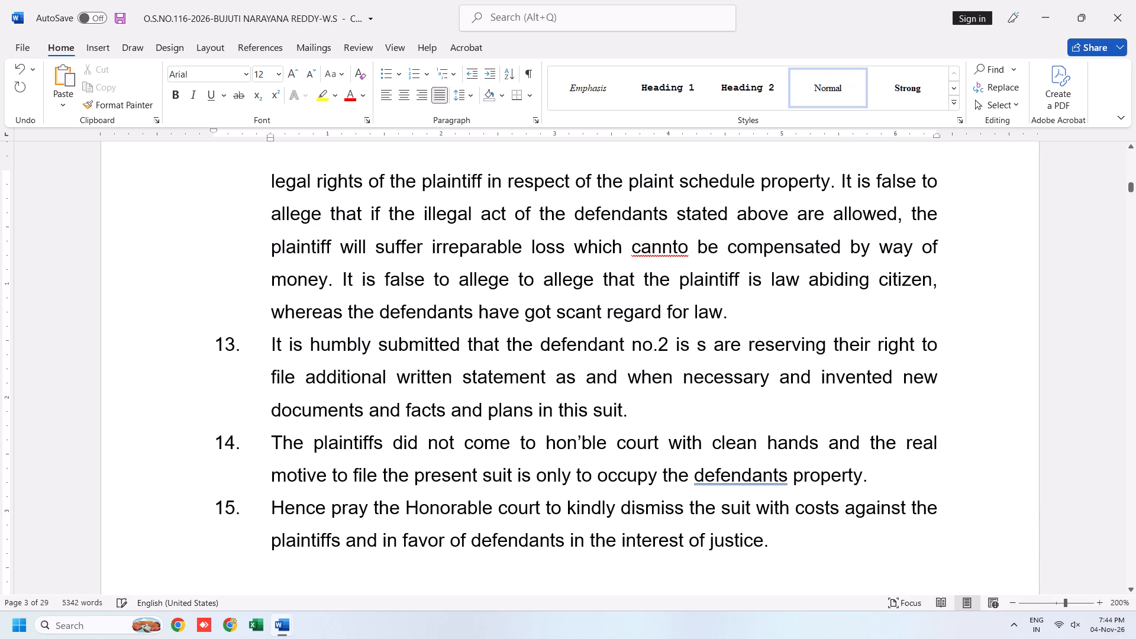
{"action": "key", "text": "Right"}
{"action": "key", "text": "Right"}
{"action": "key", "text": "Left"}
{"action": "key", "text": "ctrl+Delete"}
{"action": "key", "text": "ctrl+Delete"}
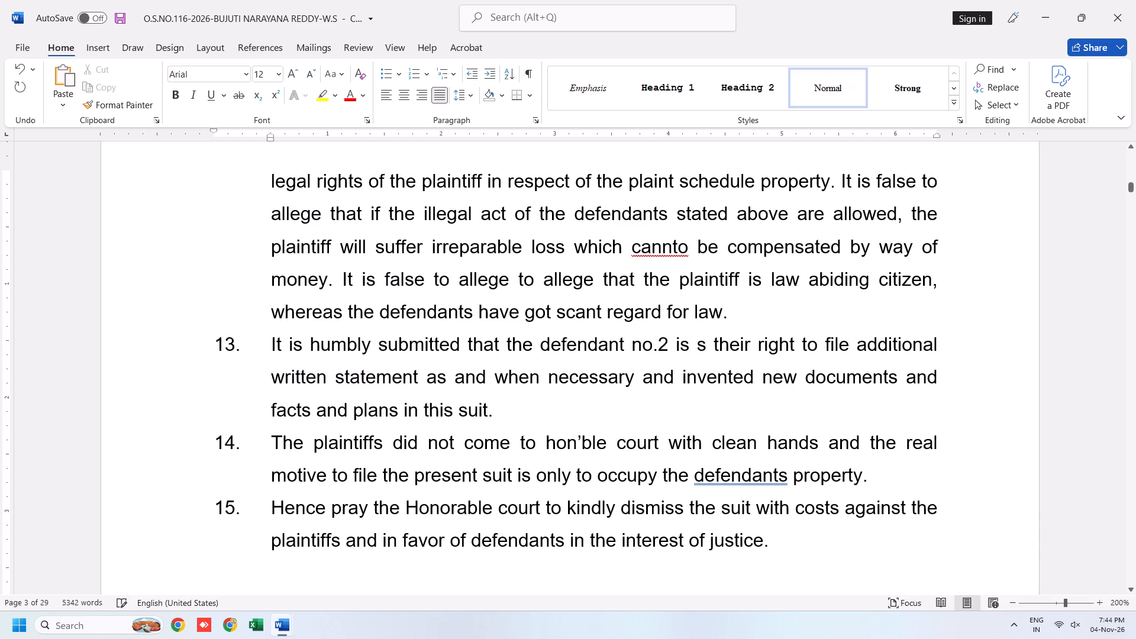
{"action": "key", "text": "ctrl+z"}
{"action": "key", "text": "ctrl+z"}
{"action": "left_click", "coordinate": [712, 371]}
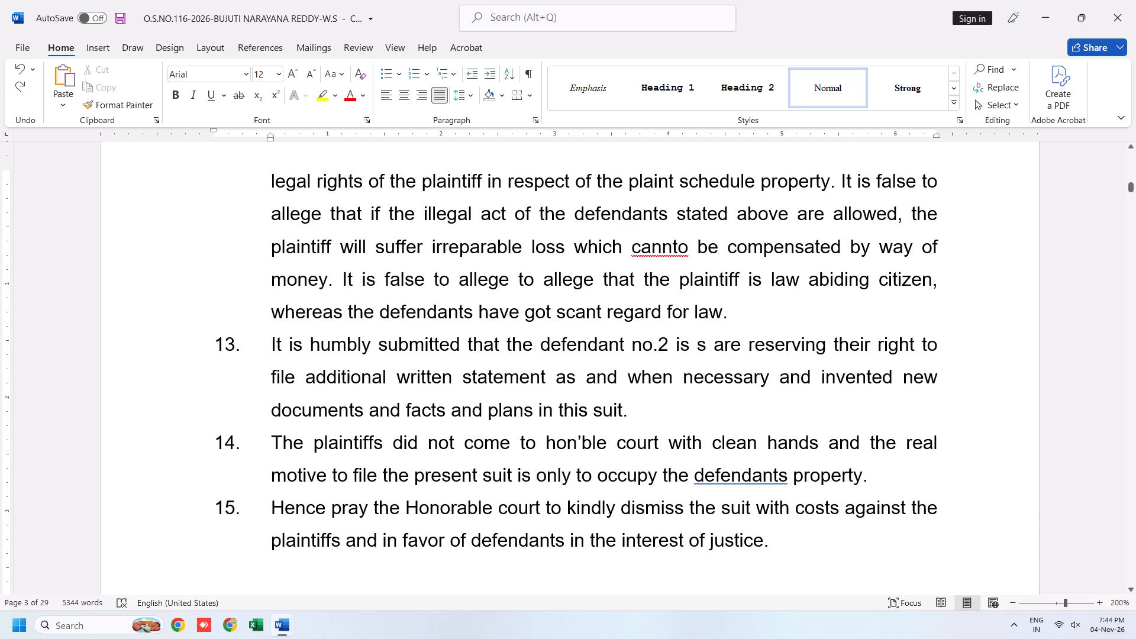
Remove the leftover "s are" from paragraph 13 so it reads "defendant no.2 is reserving".
{"action": "left_click", "coordinate": [693, 339]}
{"action": "key", "text": "Delete"}
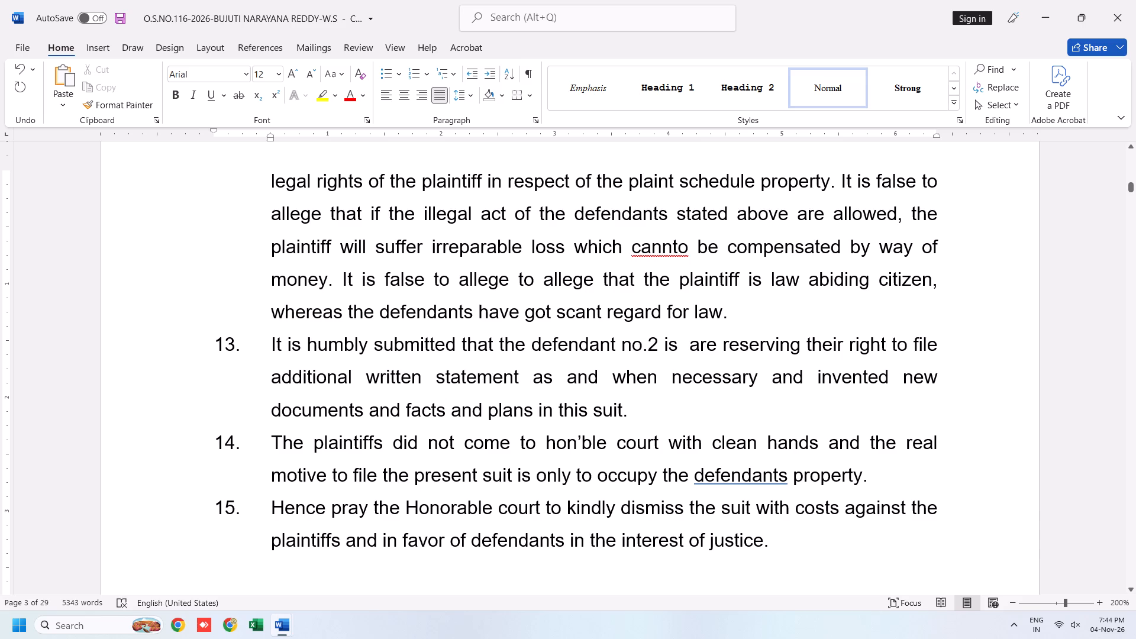
{"action": "key", "text": "ctrl+Delete"}
{"action": "key", "text": "ctrl+Delete"}
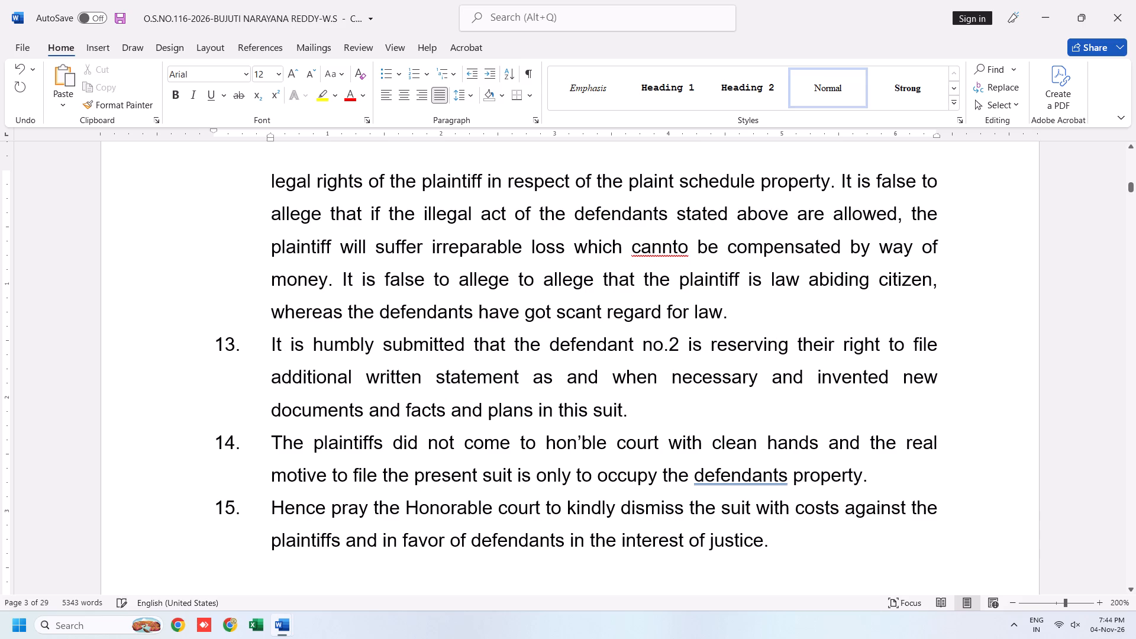
Replace "their" with "his" before "right to file additional written statement" in paragraph 13.
{"action": "left_click", "coordinate": [796, 341]}
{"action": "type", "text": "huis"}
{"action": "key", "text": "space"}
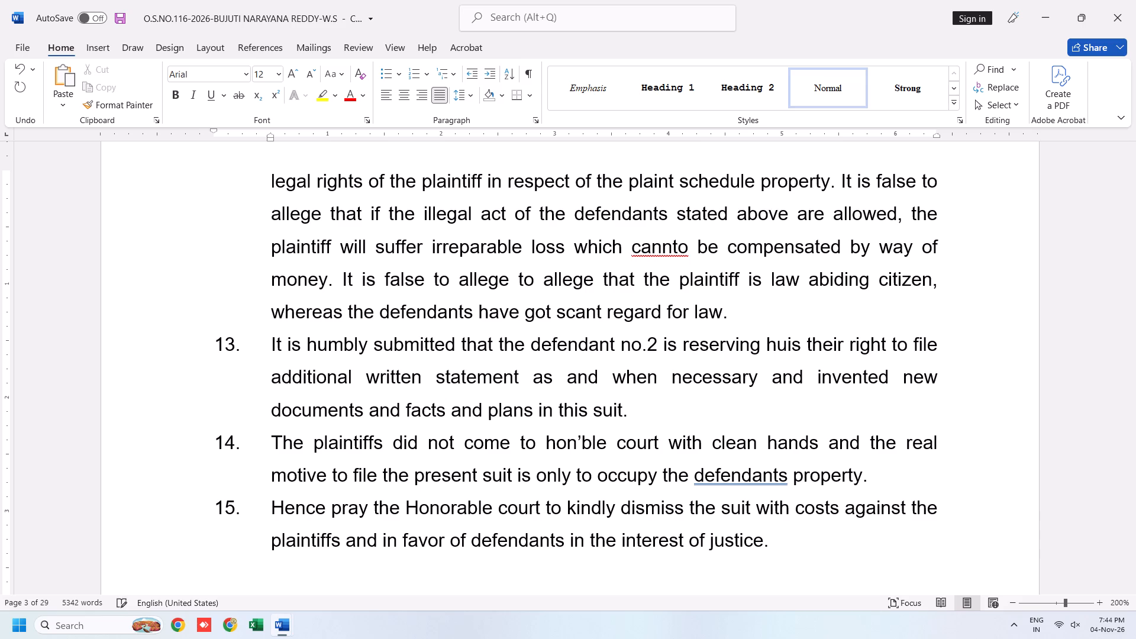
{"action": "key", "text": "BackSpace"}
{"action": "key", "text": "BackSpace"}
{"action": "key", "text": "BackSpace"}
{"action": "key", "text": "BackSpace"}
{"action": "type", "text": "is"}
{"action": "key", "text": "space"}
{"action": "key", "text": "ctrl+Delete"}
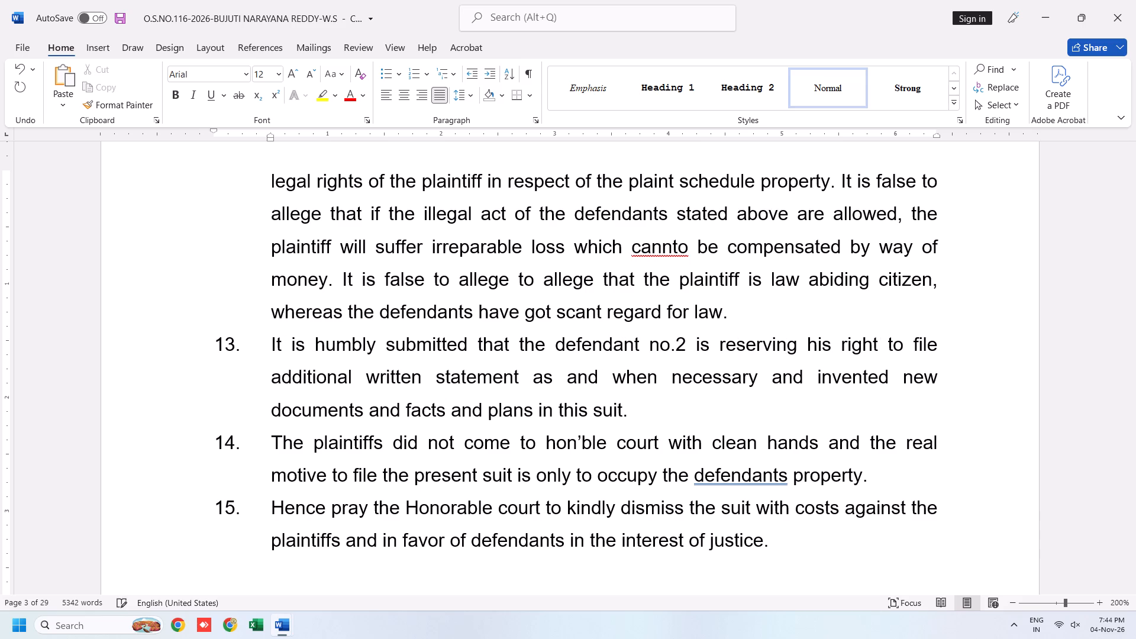
Change "The plaintiffs" to "The plaintiff" at the start of paragraph 14.
{"action": "left_click", "coordinate": [599, 409]}
{"action": "left_click", "coordinate": [620, 408]}
{"action": "left_click", "coordinate": [470, 458]}
{"action": "left_click", "coordinate": [382, 445]}
{"action": "key", "text": "BackSpace"}
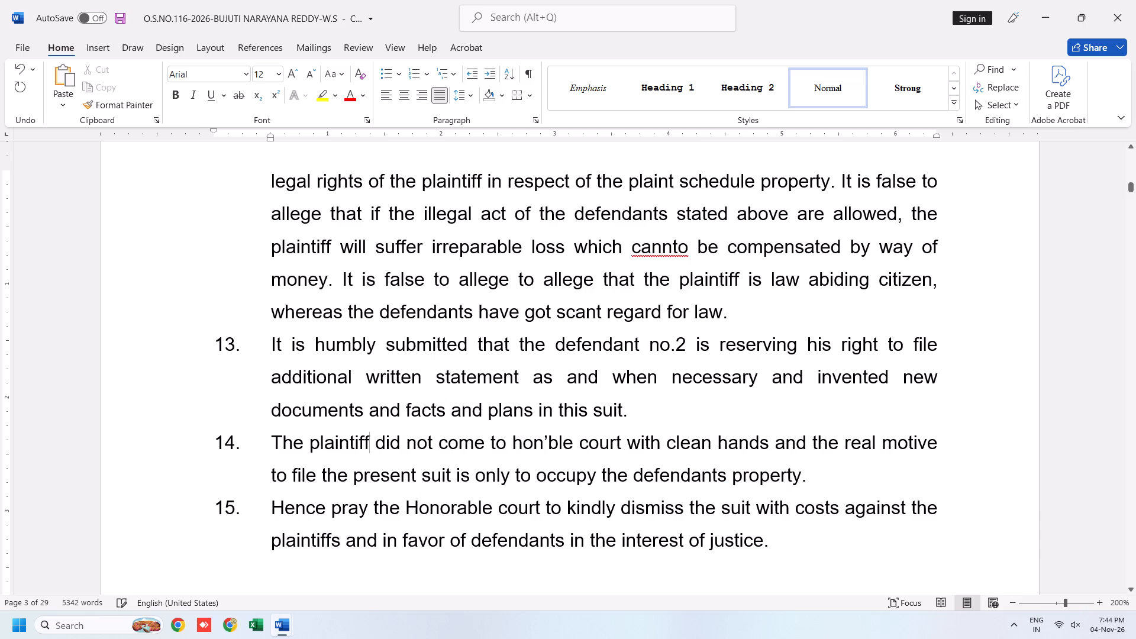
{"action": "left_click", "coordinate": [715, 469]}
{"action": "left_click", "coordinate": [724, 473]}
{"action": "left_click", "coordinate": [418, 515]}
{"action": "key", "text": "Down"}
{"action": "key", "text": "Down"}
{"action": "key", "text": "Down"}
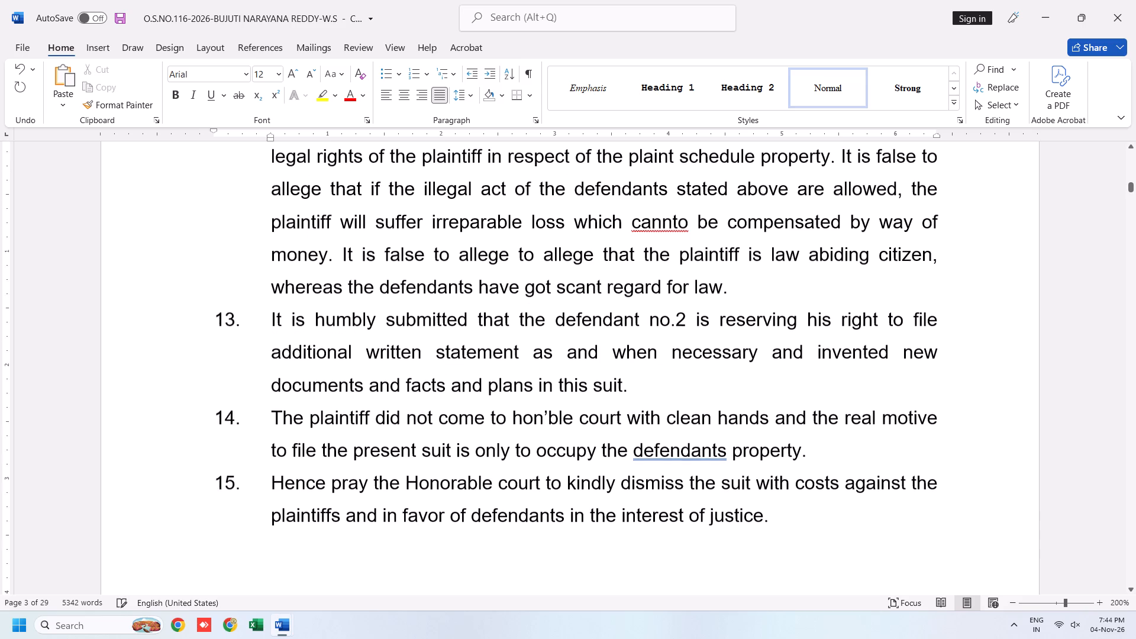
Correct paragraph 15's party references to read "against the plaintiff and in favor of defendant no.2".
{"action": "key", "text": "Down"}
{"action": "key", "text": "Up"}
{"action": "key", "text": "Up"}
{"action": "key", "text": "Up"}
{"action": "left_click", "coordinate": [330, 472]}
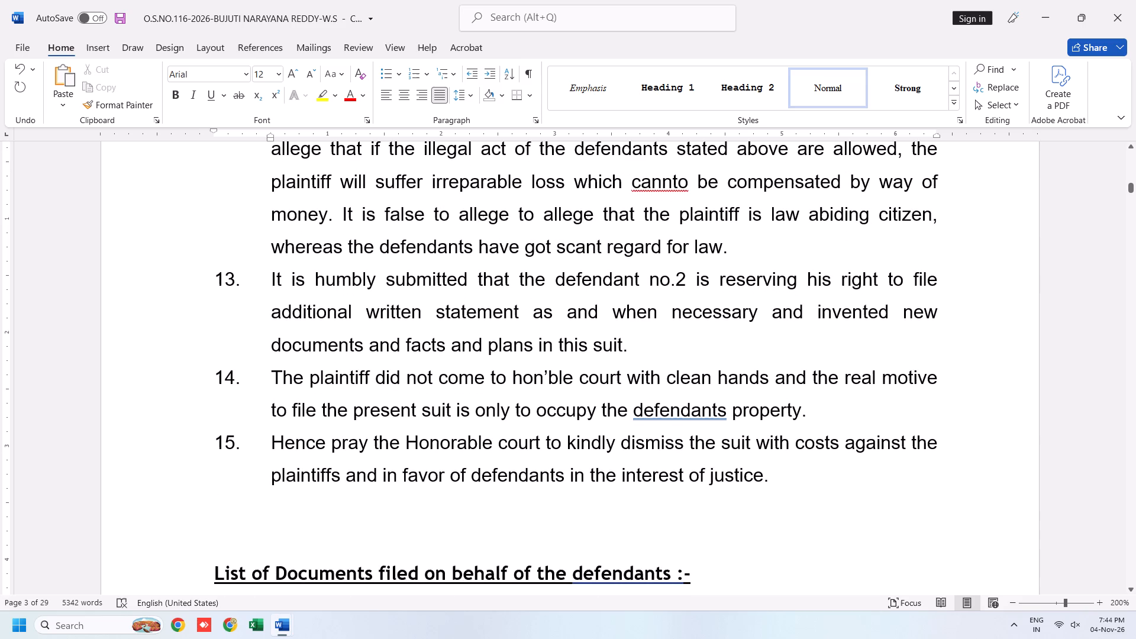
{"action": "key", "text": "Delete"}
{"action": "left_click", "coordinate": [543, 469]}
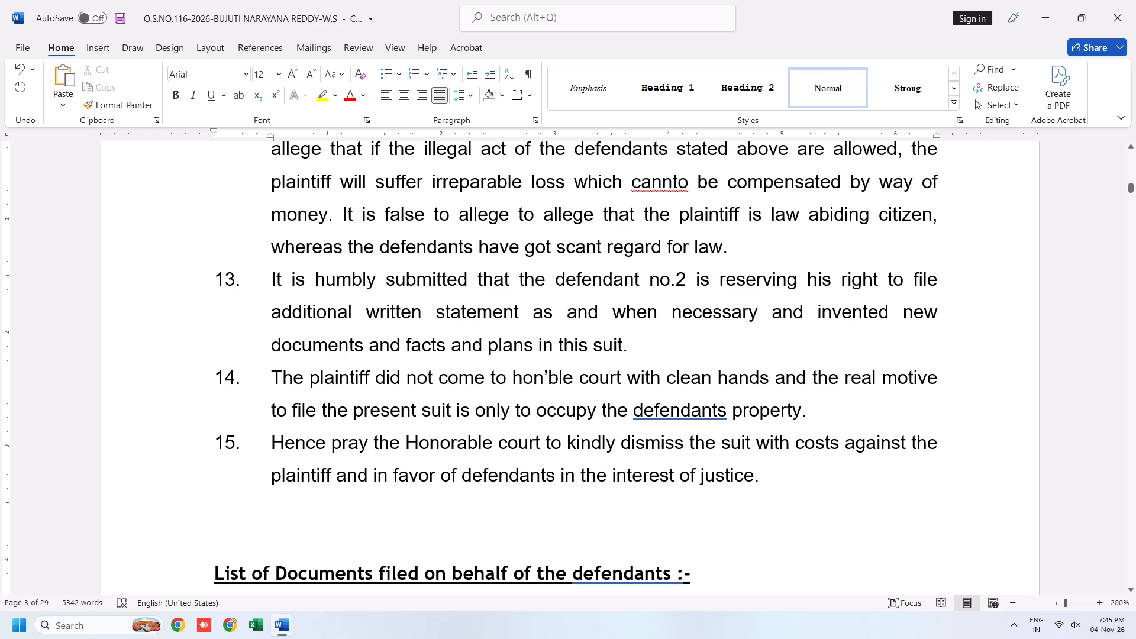
{"action": "key", "text": "Right"}
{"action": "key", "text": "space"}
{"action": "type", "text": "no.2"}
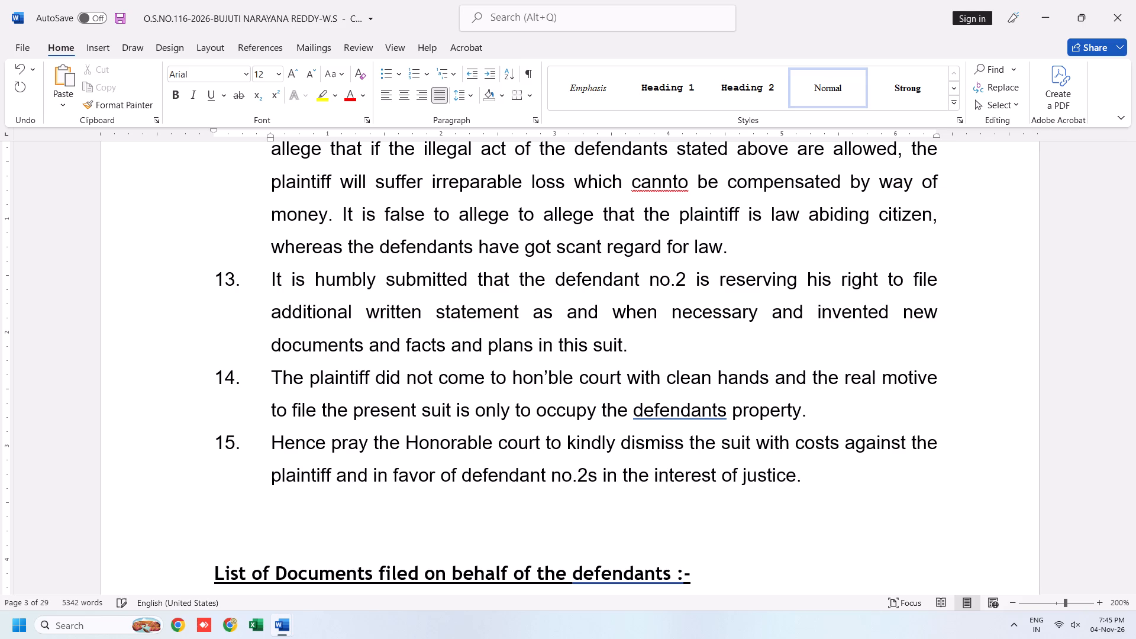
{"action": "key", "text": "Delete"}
Replace the O.S.NO. 13 / 2026 cause title and parties before the affidavit with the O.S.NO. 116 / 2026 heading copied from page one.
{"action": "scroll", "coordinate": [601, 475], "scroll_direction": "down", "scroll_amount": 3}
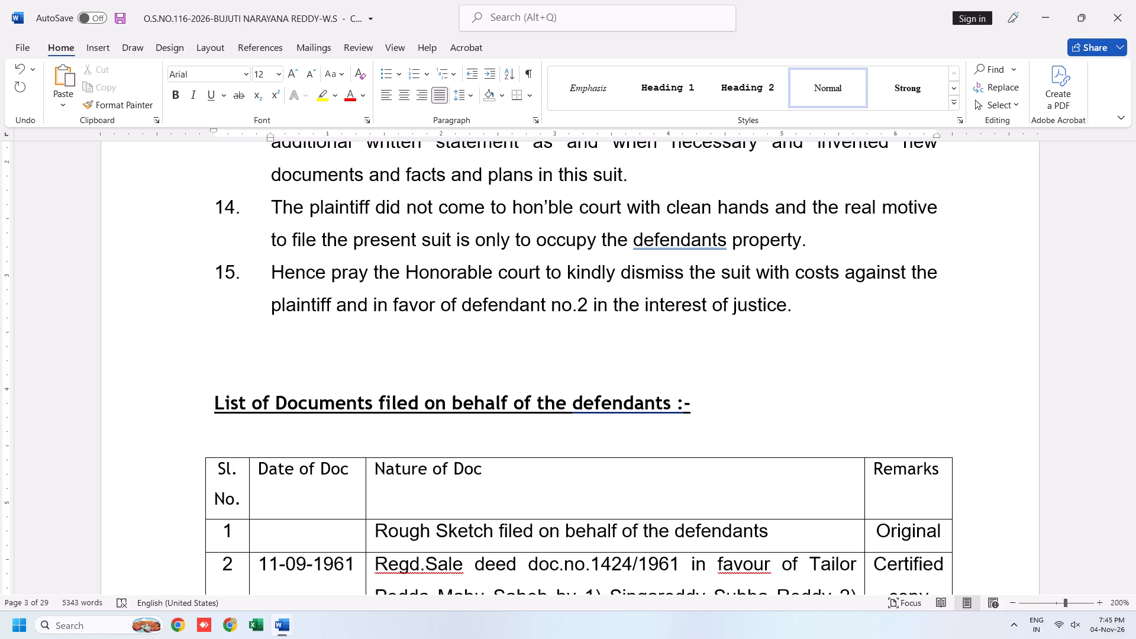
{"action": "scroll", "coordinate": [506, 419], "scroll_direction": "up", "scroll_amount": 5}
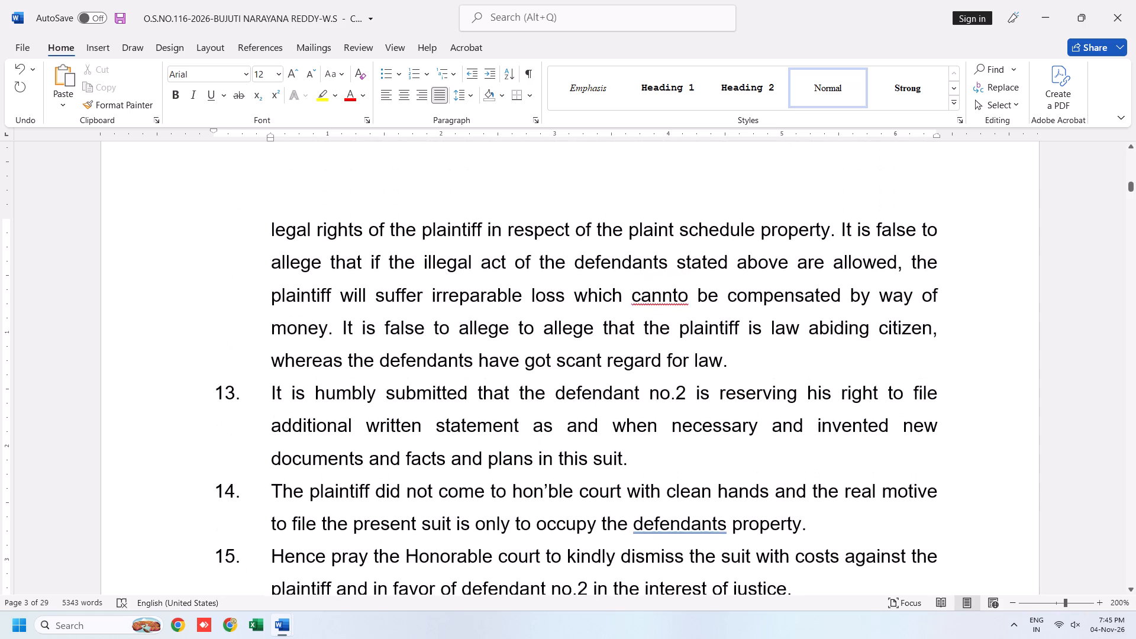
{"action": "key", "text": "ctrl+Home"}
{"action": "left_click_drag", "start_coordinate": [230, 273], "coordinate": [615, 489]}
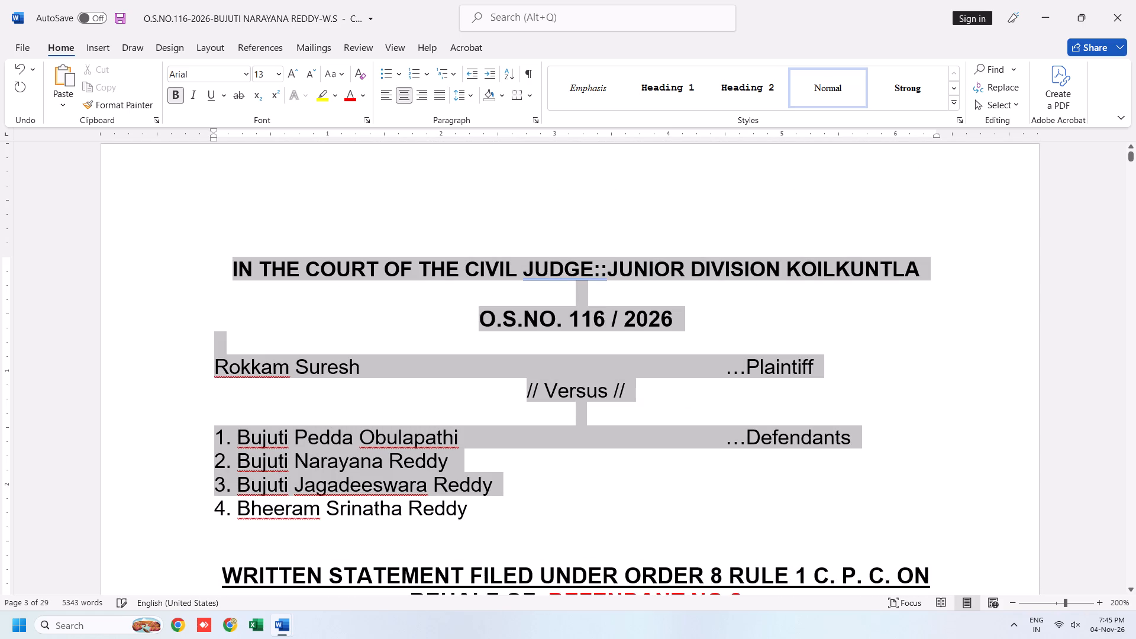
{"action": "left_click_drag", "start_coordinate": [615, 489], "coordinate": [618, 515]}
{"action": "key", "text": "ctrl+c"}
{"action": "key", "text": "Page_Down"}
{"action": "key", "text": "Page_Down"}
{"action": "key", "text": "Page_Down"}
{"action": "key", "text": "Page_Down"}
{"action": "key", "text": "Page_Down"}
{"action": "key", "text": "Page_Down"}
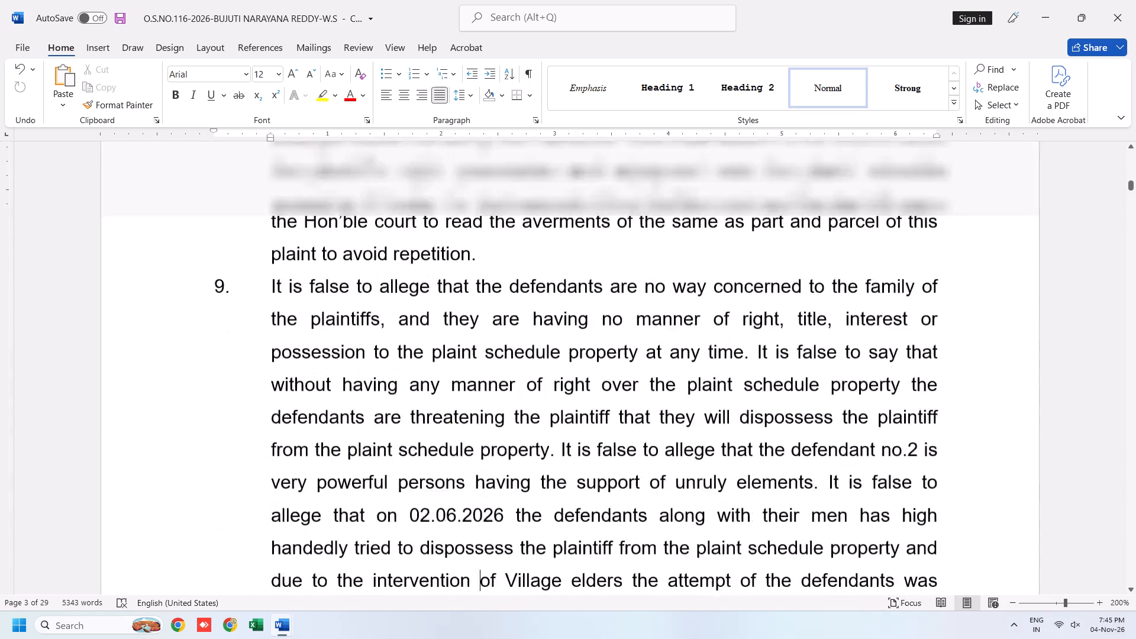
{"action": "key", "text": "Page_Down"}
{"action": "key", "text": "Page_Down"}
{"action": "key", "text": "Page_Down"}
{"action": "key", "text": "Page_Down"}
{"action": "key", "text": "Page_Down"}
{"action": "key", "text": "Page_Down"}
{"action": "key", "text": "Page_Up"}
{"action": "scroll", "coordinate": [589, 359], "scroll_direction": "up", "scroll_amount": 2}
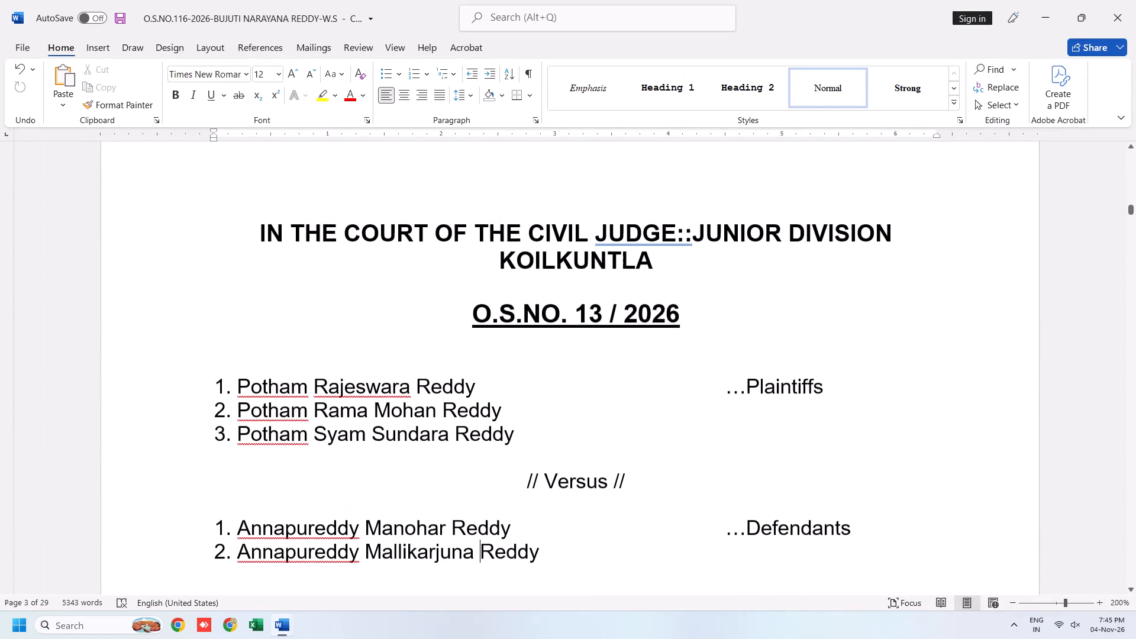
{"action": "left_click_drag", "start_coordinate": [252, 235], "coordinate": [599, 338]}
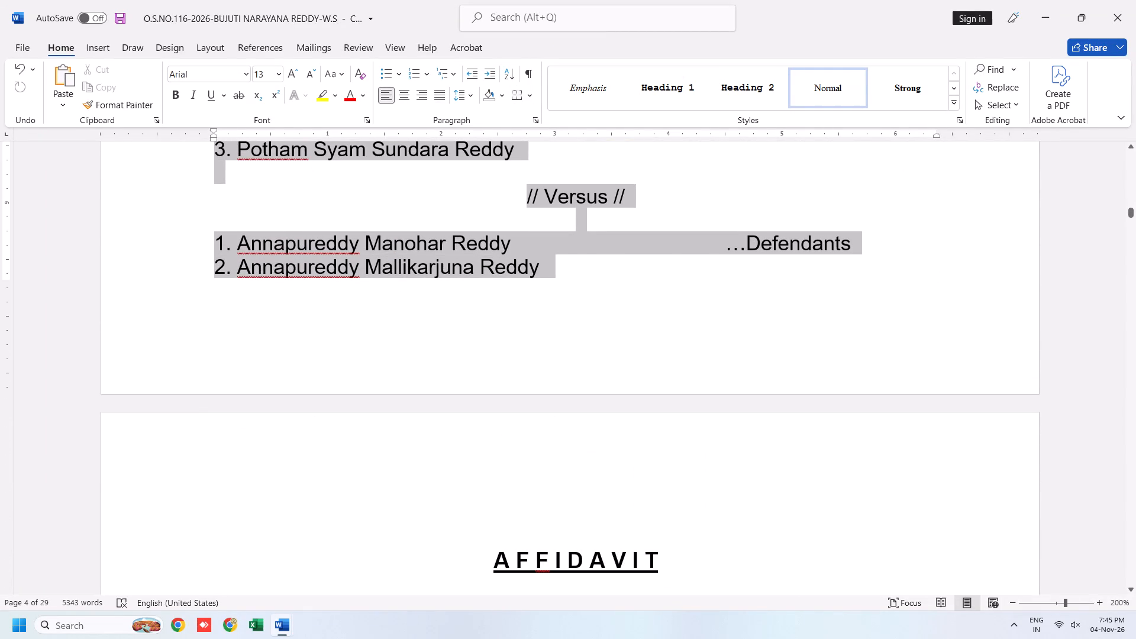
{"action": "left_click_drag", "start_coordinate": [599, 338], "coordinate": [601, 335]}
{"action": "key", "text": "ctrl+v"}
{"action": "scroll", "coordinate": [609, 341], "scroll_direction": "down", "scroll_amount": 1}
{"action": "scroll", "coordinate": [606, 341], "scroll_direction": "up", "scroll_amount": 6}
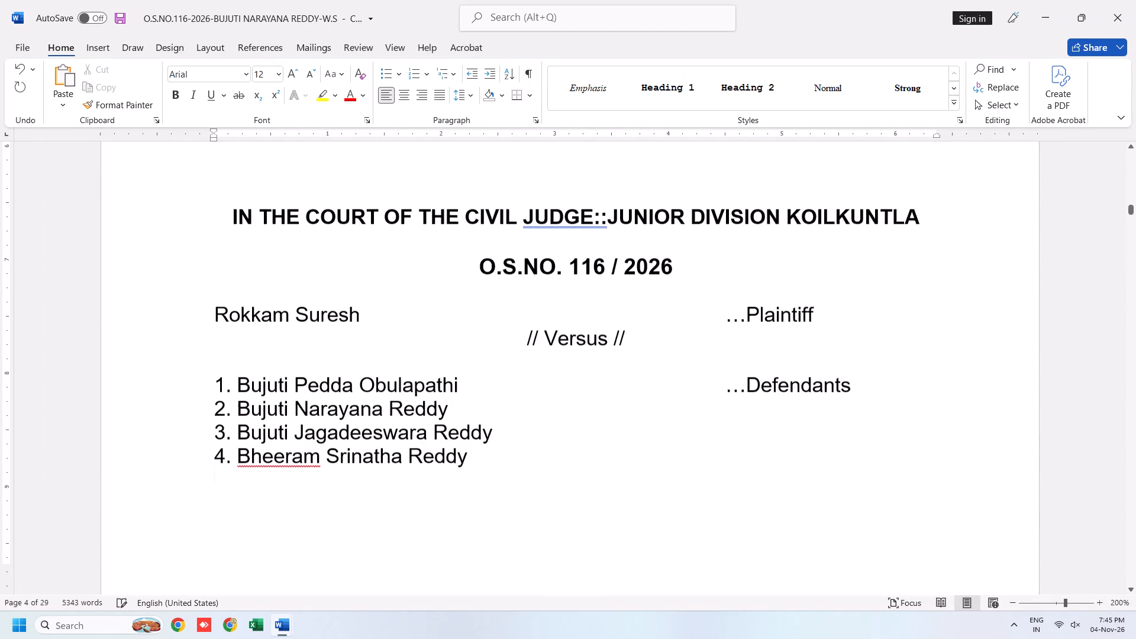
Replace the deponent's name in the affidavit's opening line with defendant no.2's name.
{"action": "scroll", "coordinate": [572, 342], "scroll_direction": "down", "scroll_amount": 9}
{"action": "left_click_drag", "start_coordinate": [293, 376], "coordinate": [315, 377]}
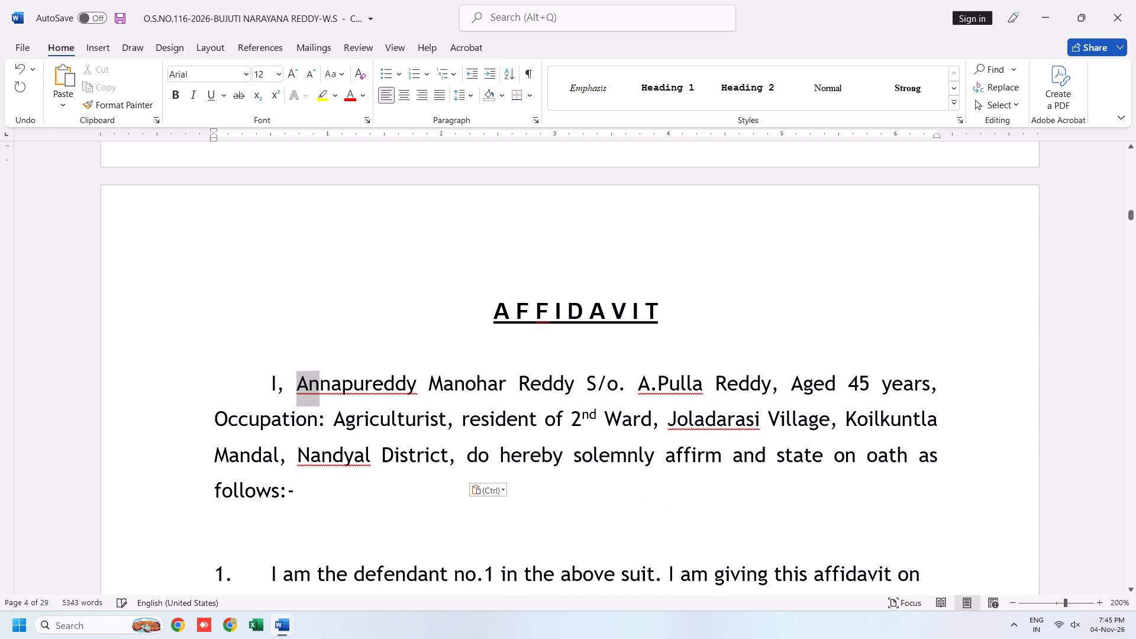
{"action": "left_click_drag", "start_coordinate": [315, 377], "coordinate": [316, 377]}
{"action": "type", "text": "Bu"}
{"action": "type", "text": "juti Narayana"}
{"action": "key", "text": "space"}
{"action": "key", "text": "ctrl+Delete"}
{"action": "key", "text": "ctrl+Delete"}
Replace the father's name after "S/o." in the affidavit with defendant no.2's late father's name, prefixed "Late".
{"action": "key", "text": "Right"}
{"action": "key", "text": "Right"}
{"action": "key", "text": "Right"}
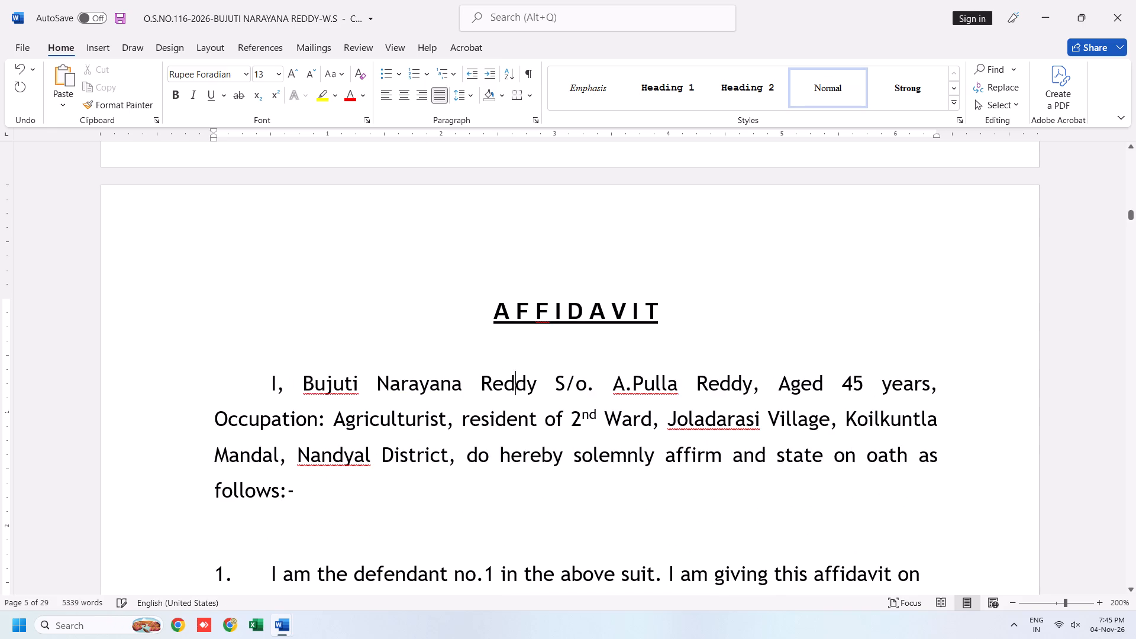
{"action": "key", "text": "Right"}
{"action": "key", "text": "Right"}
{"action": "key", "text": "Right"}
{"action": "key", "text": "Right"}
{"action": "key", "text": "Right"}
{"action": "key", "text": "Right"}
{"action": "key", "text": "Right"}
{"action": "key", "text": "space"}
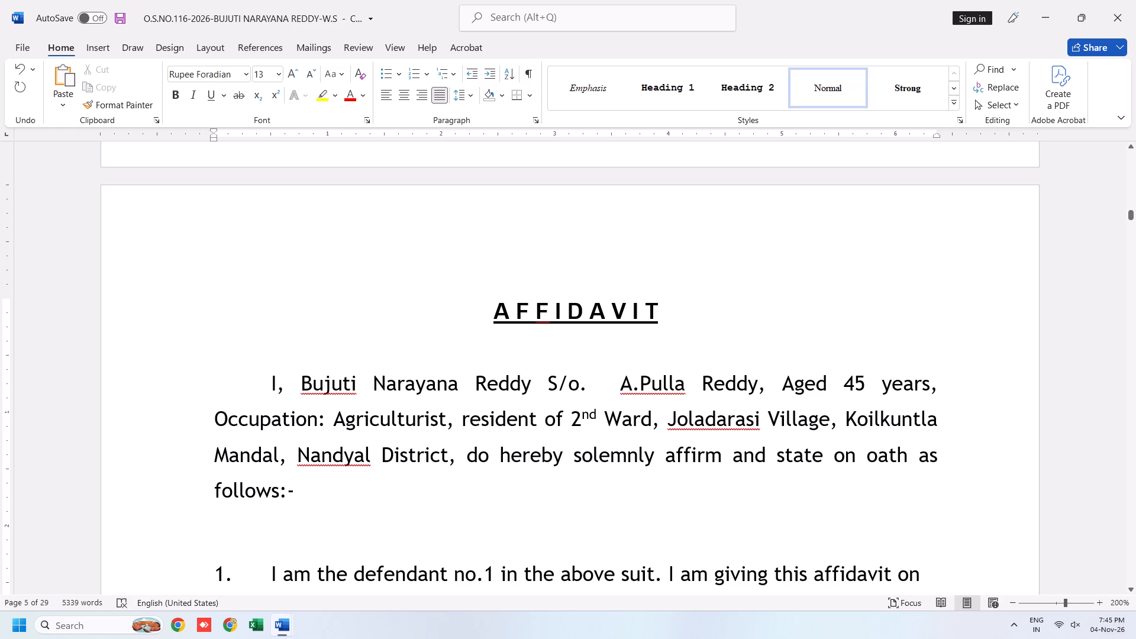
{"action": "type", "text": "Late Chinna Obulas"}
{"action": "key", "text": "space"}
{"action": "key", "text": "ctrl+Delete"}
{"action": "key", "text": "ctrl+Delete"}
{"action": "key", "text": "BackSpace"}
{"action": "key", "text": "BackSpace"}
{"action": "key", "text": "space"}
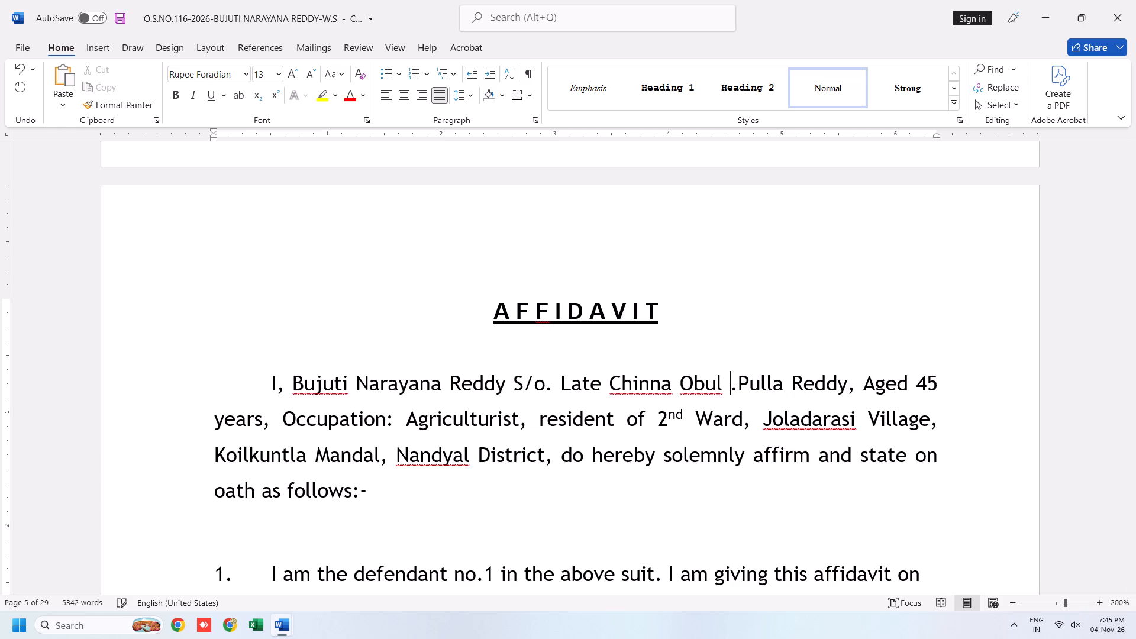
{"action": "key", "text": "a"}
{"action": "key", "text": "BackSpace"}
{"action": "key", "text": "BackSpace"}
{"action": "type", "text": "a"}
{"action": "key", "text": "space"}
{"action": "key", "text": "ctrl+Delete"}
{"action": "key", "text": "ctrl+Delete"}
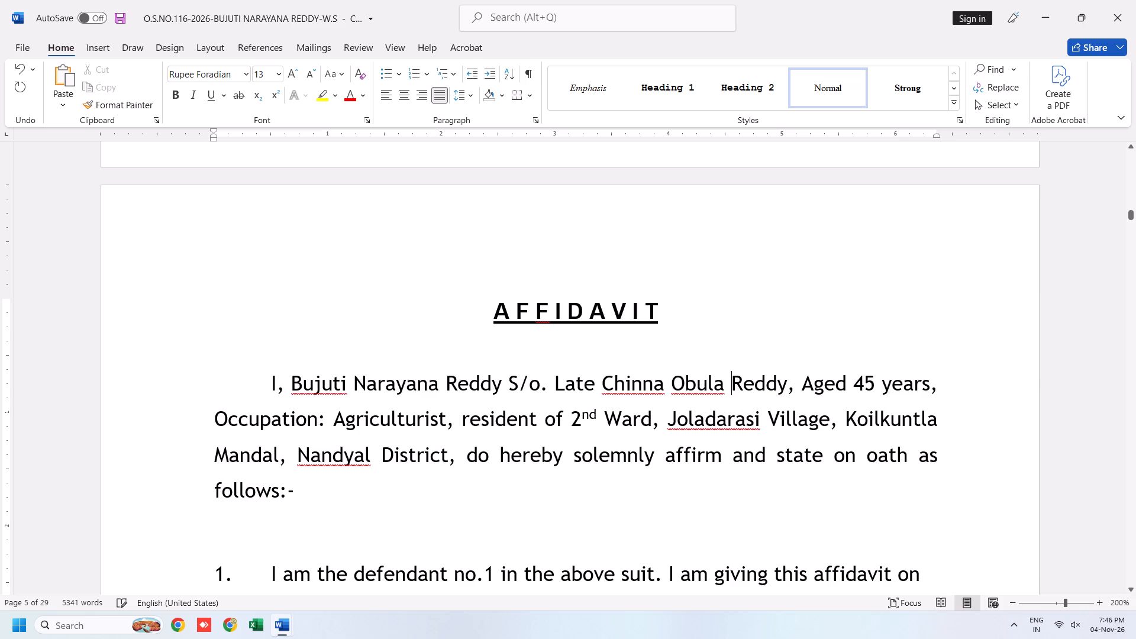
Set the deponent's age in the affidavit to 60 years.
{"action": "left_click", "coordinate": [853, 386]}
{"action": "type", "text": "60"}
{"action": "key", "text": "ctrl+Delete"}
Replace the deponent's old ward, village and mandal in the affidavit with defendant no.2's village and mandal, keeping the district.
{"action": "left_click", "coordinate": [565, 415]}
{"action": "left_click", "coordinate": [579, 409]}
{"action": "left_click", "coordinate": [568, 417]}
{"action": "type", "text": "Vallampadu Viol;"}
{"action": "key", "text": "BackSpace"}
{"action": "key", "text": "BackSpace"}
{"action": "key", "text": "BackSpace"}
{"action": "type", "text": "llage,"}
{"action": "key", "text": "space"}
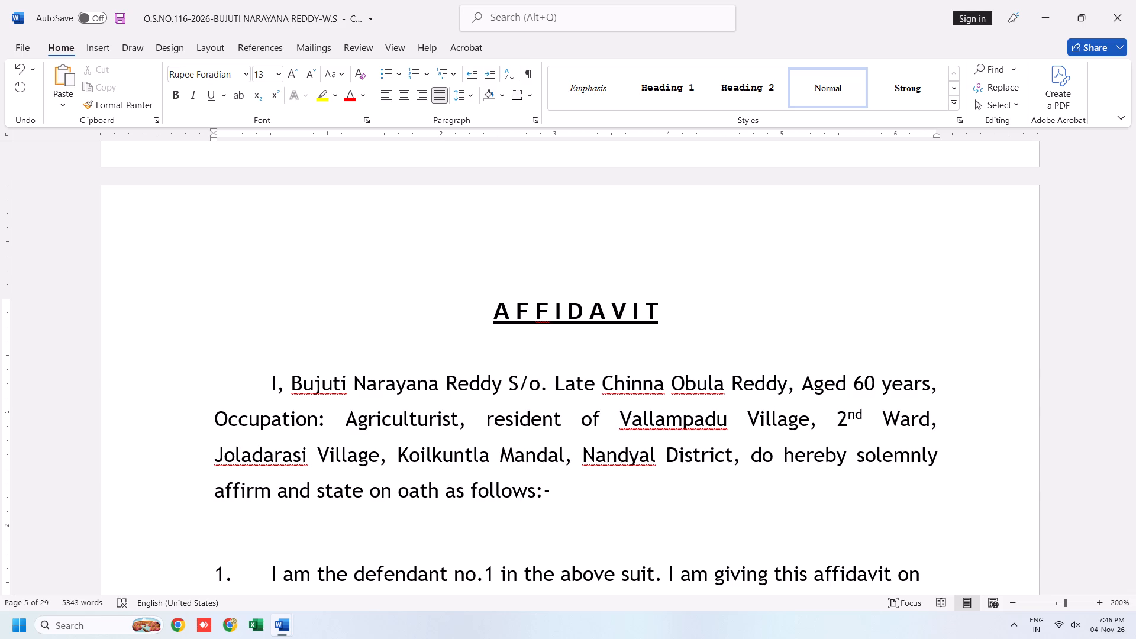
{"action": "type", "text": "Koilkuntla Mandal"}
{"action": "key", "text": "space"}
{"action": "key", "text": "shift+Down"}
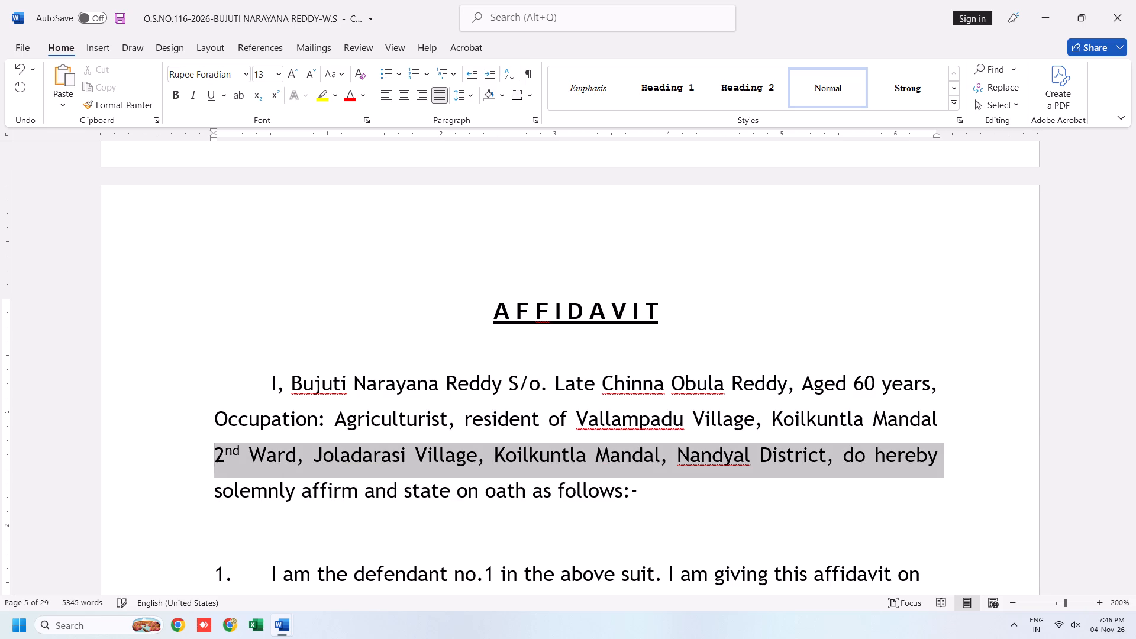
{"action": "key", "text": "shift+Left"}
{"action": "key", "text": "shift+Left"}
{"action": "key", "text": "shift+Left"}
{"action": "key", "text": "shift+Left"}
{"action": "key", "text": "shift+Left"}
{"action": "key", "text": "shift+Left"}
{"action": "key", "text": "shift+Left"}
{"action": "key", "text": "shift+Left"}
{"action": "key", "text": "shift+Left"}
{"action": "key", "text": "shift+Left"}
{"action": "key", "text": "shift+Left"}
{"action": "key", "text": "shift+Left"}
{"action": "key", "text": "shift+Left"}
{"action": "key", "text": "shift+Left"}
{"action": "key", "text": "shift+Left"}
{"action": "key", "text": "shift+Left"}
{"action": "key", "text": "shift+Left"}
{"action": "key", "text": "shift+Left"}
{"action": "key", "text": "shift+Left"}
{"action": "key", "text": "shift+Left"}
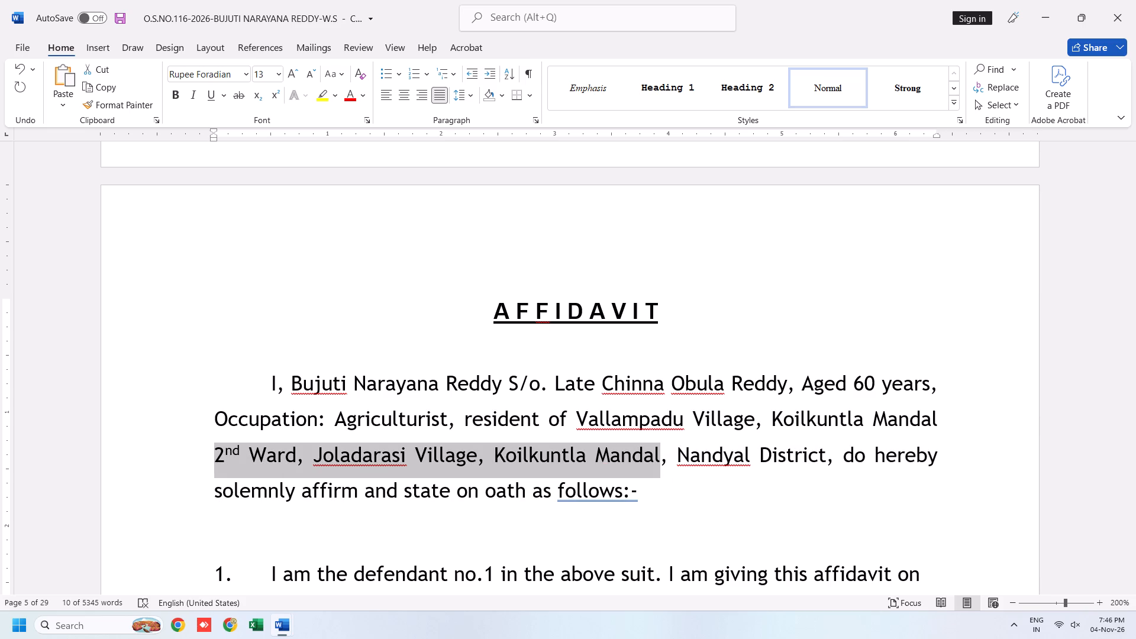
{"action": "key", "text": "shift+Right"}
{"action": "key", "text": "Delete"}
Change "defendant no.1" to "defendant no.2" in the affidavit's paragraph 1.
{"action": "scroll", "coordinate": [499, 481], "scroll_direction": "down", "scroll_amount": 3}
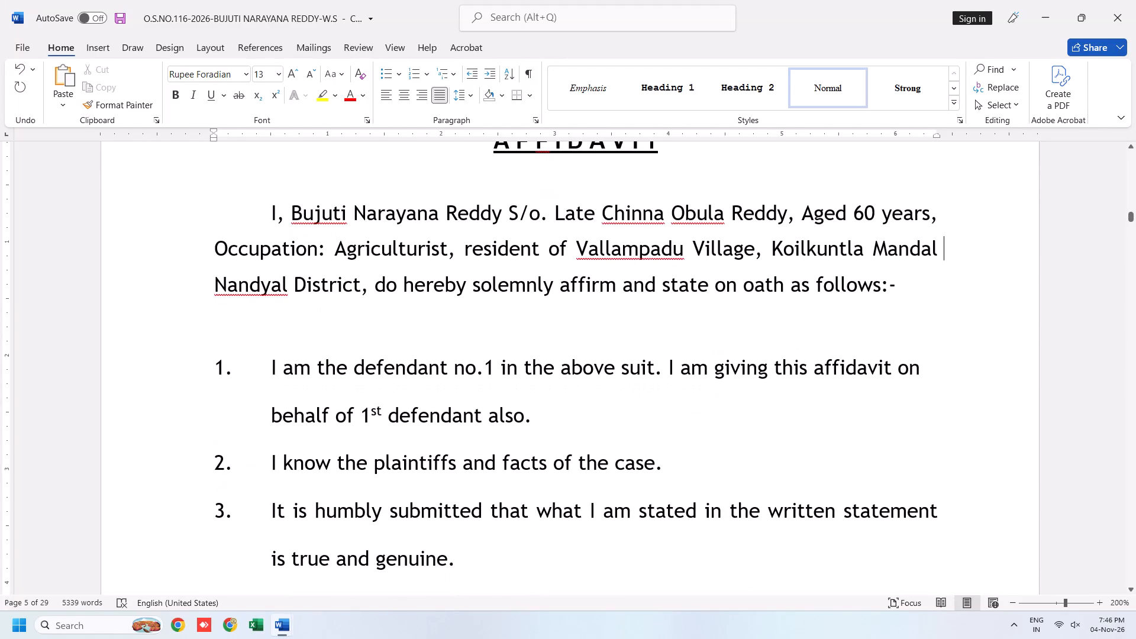
{"action": "left_click", "coordinate": [490, 375]}
{"action": "key", "text": "BackSpace"}
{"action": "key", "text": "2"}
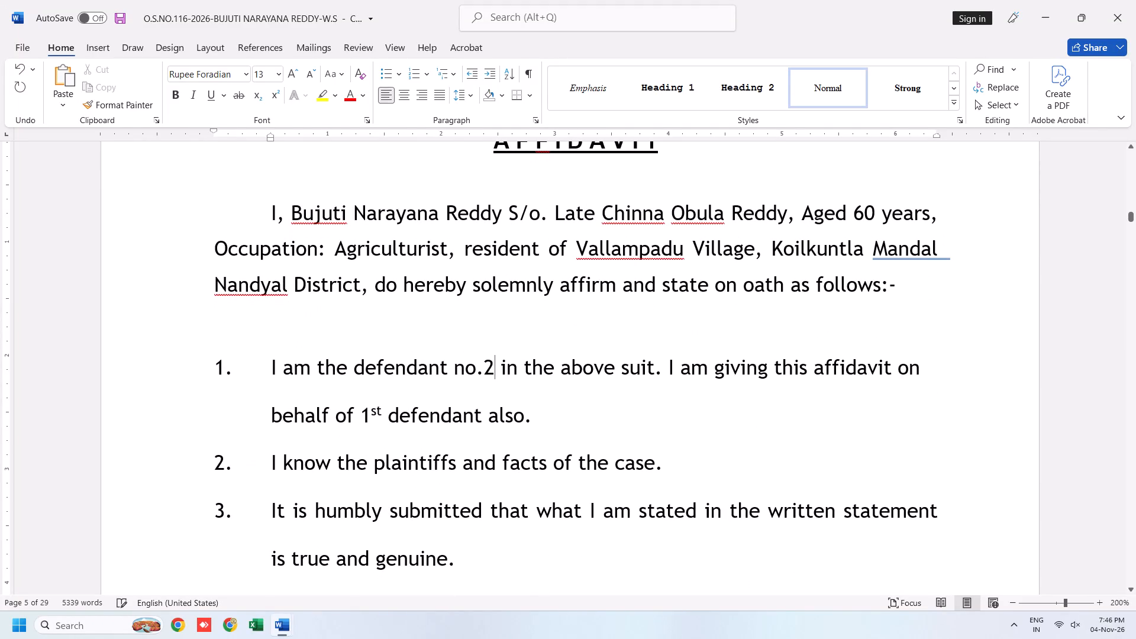
Delete the sentence about giving the affidavit on behalf of the 1st defendant also from the affidavit's paragraph 1.
{"action": "left_click_drag", "start_coordinate": [660, 363], "coordinate": [701, 395]}
{"action": "left_click", "coordinate": [693, 413]}
{"action": "left_click_drag", "start_coordinate": [670, 362], "coordinate": [696, 424]}
{"action": "key", "text": "Delete"}
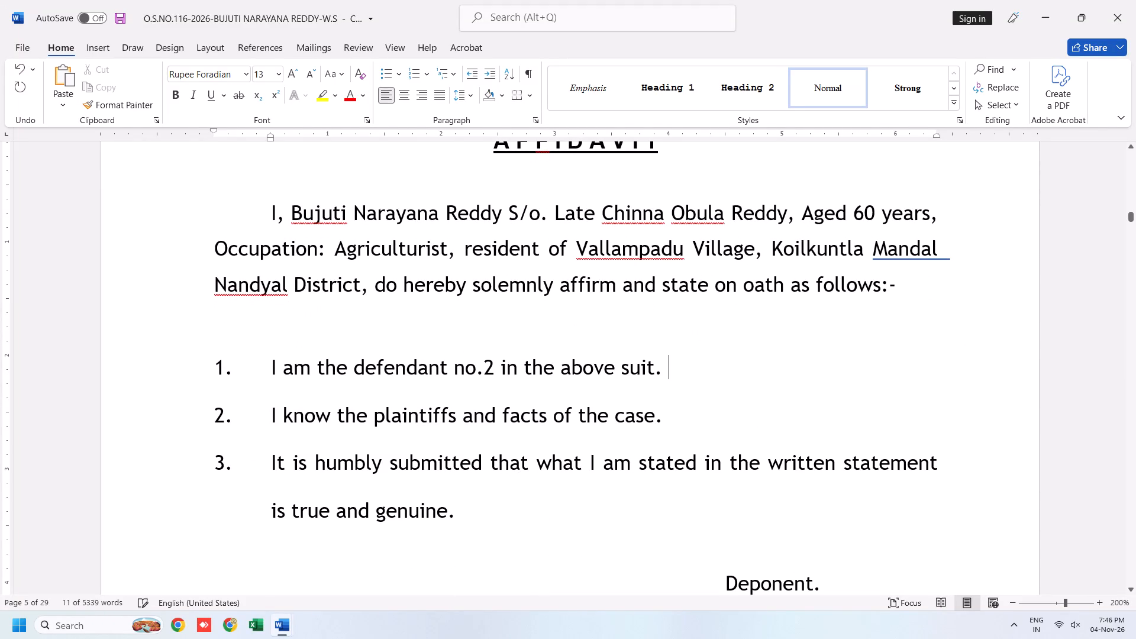
Change "plaintiffs" to "plaintiff" in the affidavit's paragraph 2.
{"action": "left_click", "coordinate": [443, 414]}
{"action": "key", "text": "Right"}
{"action": "key", "text": "Delete"}
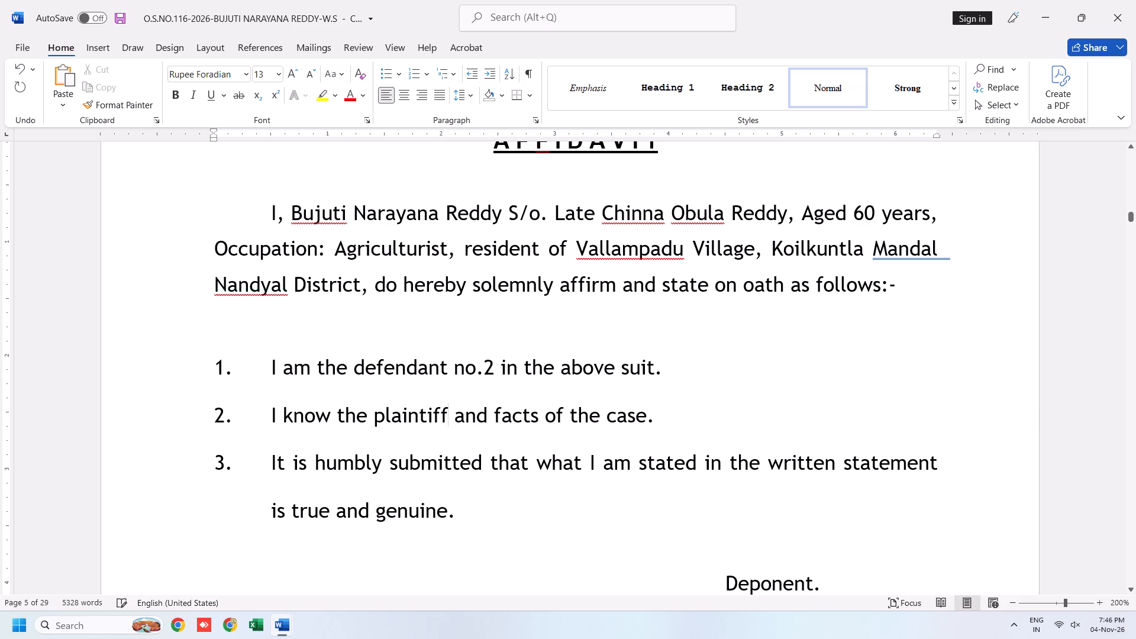
Change the month in the affidavit's "Solemnly affirm" line from April to Nov.
{"action": "scroll", "coordinate": [577, 471], "scroll_direction": "down", "scroll_amount": 4}
{"action": "left_click", "coordinate": [688, 379]}
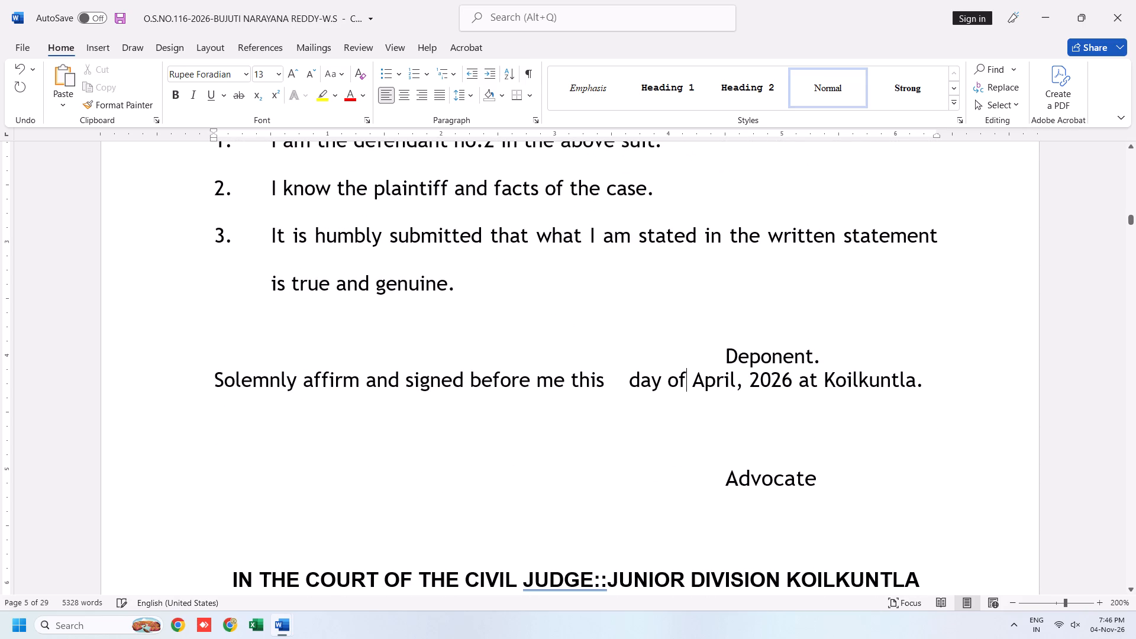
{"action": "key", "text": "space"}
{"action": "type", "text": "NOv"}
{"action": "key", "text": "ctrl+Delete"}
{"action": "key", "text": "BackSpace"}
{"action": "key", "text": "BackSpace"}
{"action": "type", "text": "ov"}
Insert blank lines after the affidavit's "Advocate" line to push the I.A.NO. 51/2026 court heading onto a new page.
{"action": "scroll", "coordinate": [708, 384], "scroll_direction": "down", "scroll_amount": 2}
{"action": "left_click", "coordinate": [862, 366]}
{"action": "key", "text": "Return"}
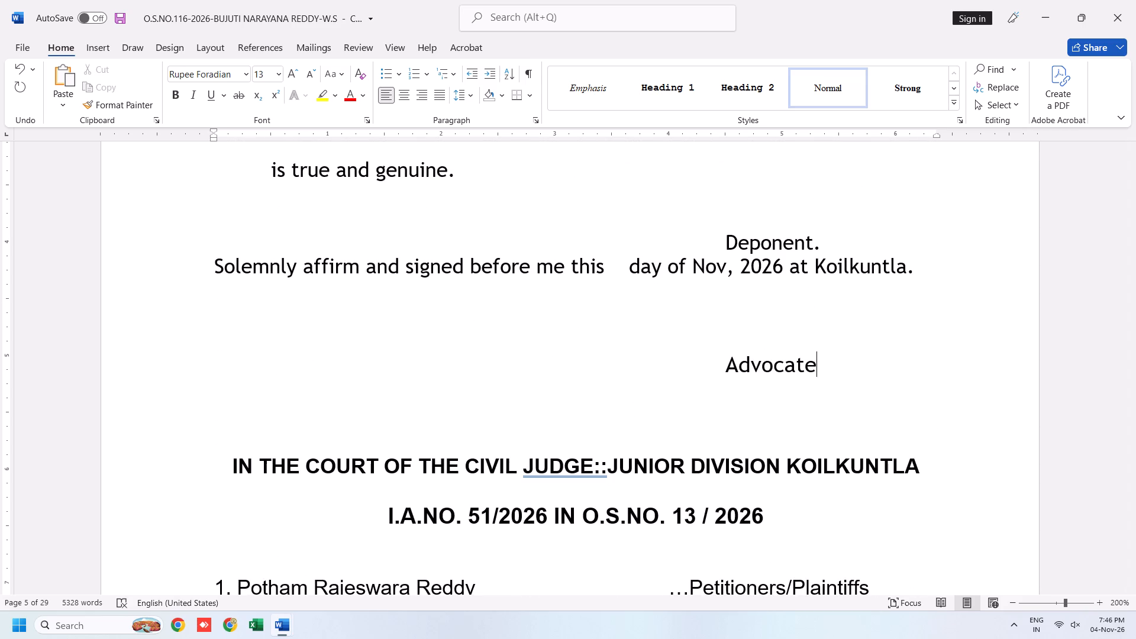
{"action": "key", "text": "Return"}
{"action": "key", "text": "Return"}
{"action": "key", "text": "Return"}
{"action": "scroll", "coordinate": [710, 423], "scroll_direction": "down", "scroll_amount": 7}
{"action": "key", "text": "Return"}
{"action": "key", "text": "Return"}
{"action": "key", "text": "Return"}
{"action": "scroll", "coordinate": [678, 388], "scroll_direction": "down", "scroll_amount": 4}
{"action": "key", "text": "Return"}
{"action": "key", "text": "Return"}
{"action": "key", "text": "Return"}
{"action": "key", "text": "Return"}
{"action": "key", "text": "Return"}
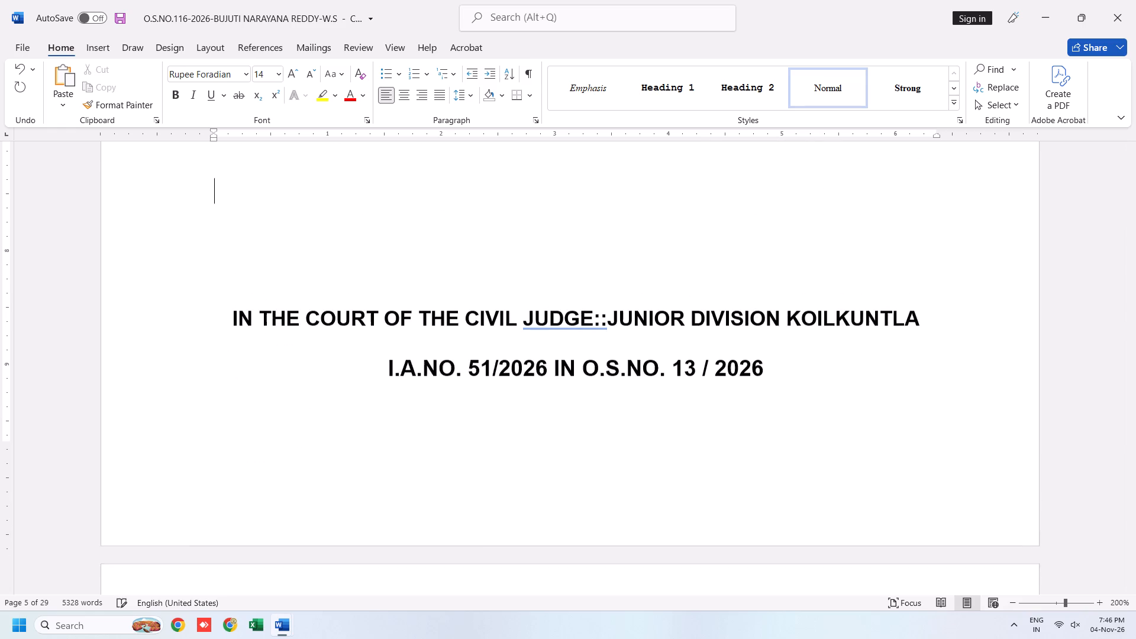
{"action": "key", "text": "Return"}
{"action": "key", "text": "Return"}
{"action": "key", "text": "Return"}
{"action": "key", "text": "Return"}
{"action": "key", "text": "Return"}
{"action": "key", "text": "Return"}
Replace the old petitioners and respondents under the I.A.NO. 51/2026 heading with the copied O.S.NO. 116 / 2026 cause title.
{"action": "scroll", "coordinate": [688, 280], "scroll_direction": "down", "scroll_amount": 13}
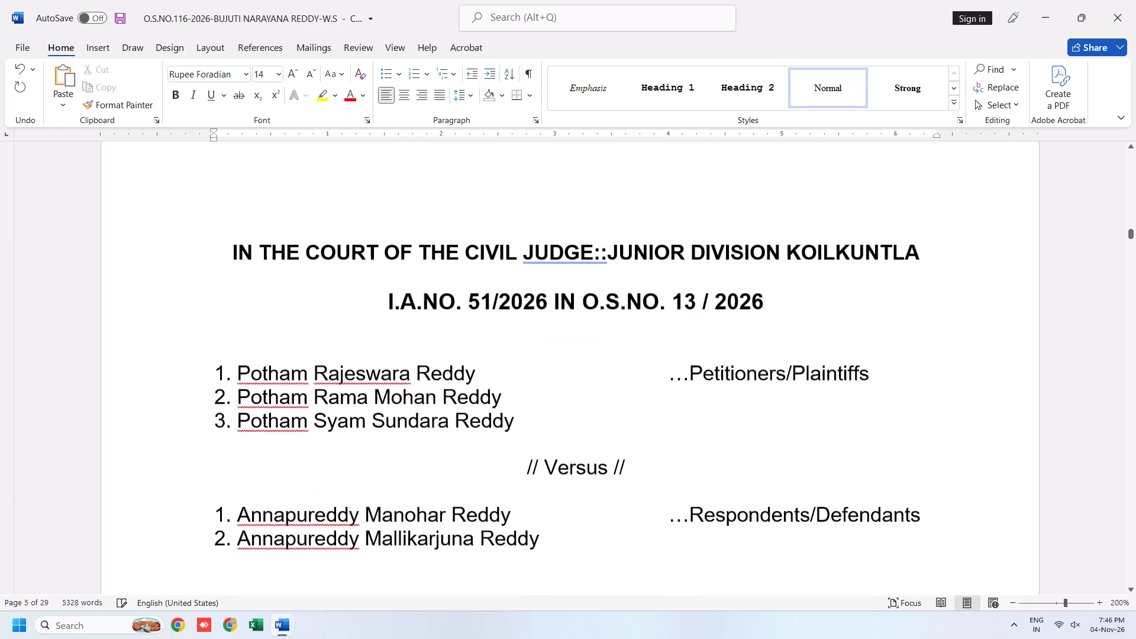
{"action": "scroll", "coordinate": [630, 403], "scroll_direction": "down", "scroll_amount": 5}
{"action": "left_click", "coordinate": [328, 386]}
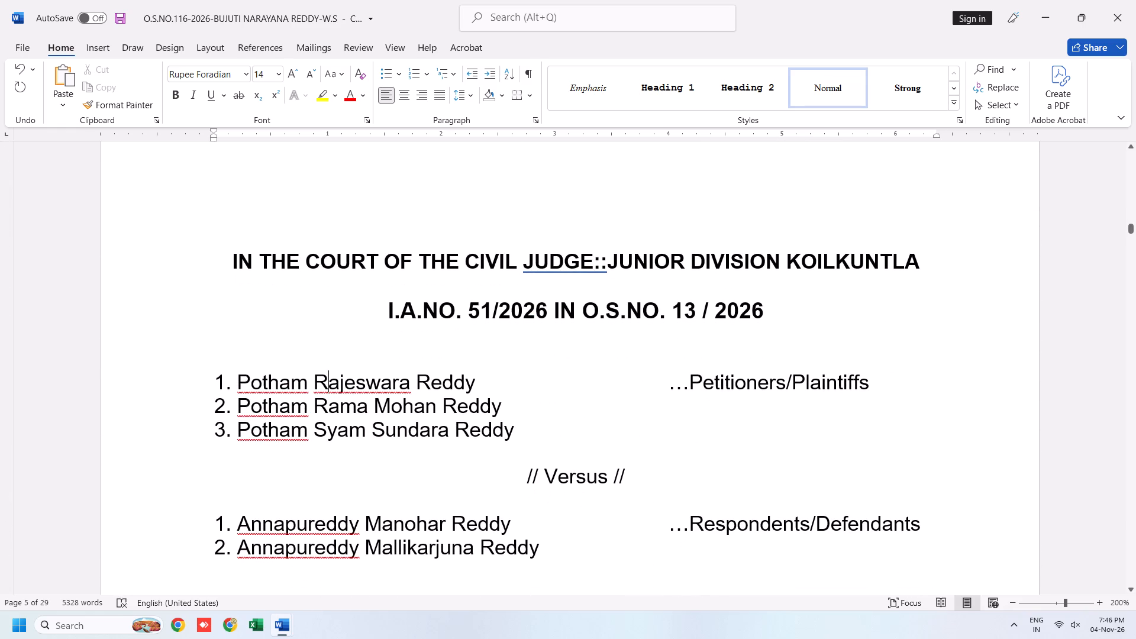
{"action": "left_click_drag", "start_coordinate": [219, 385], "coordinate": [703, 548]}
{"action": "key", "text": "ctrl+v"}
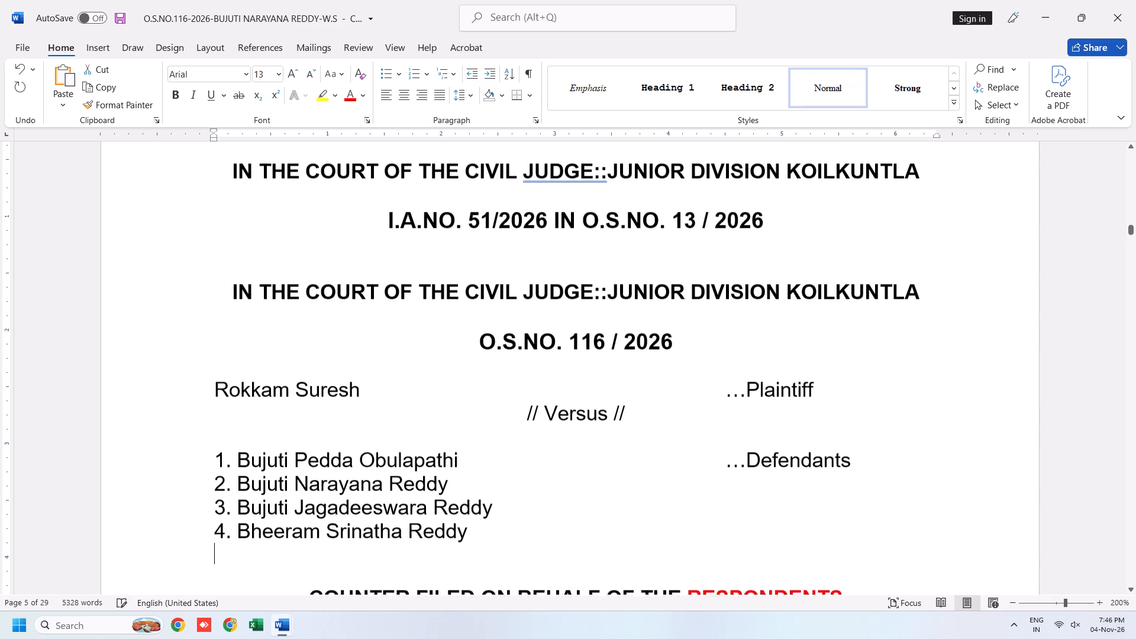
{"action": "left_click", "coordinate": [365, 218]}
{"action": "key", "text": "shift+End"}
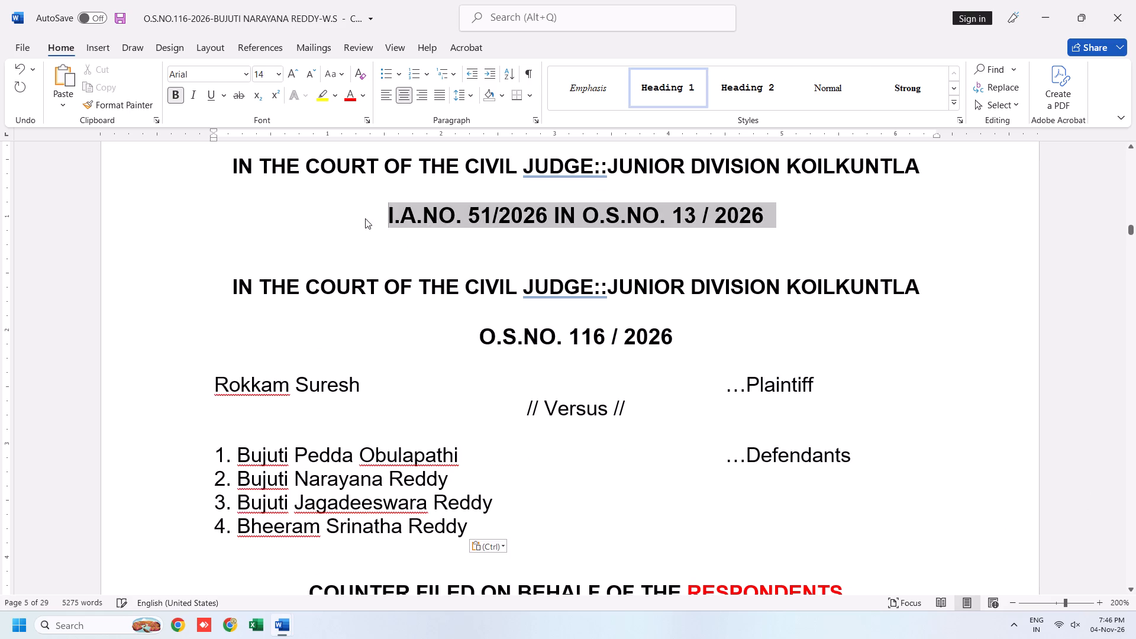
{"action": "key", "text": "Delete"}
{"action": "key", "text": "shift+Down"}
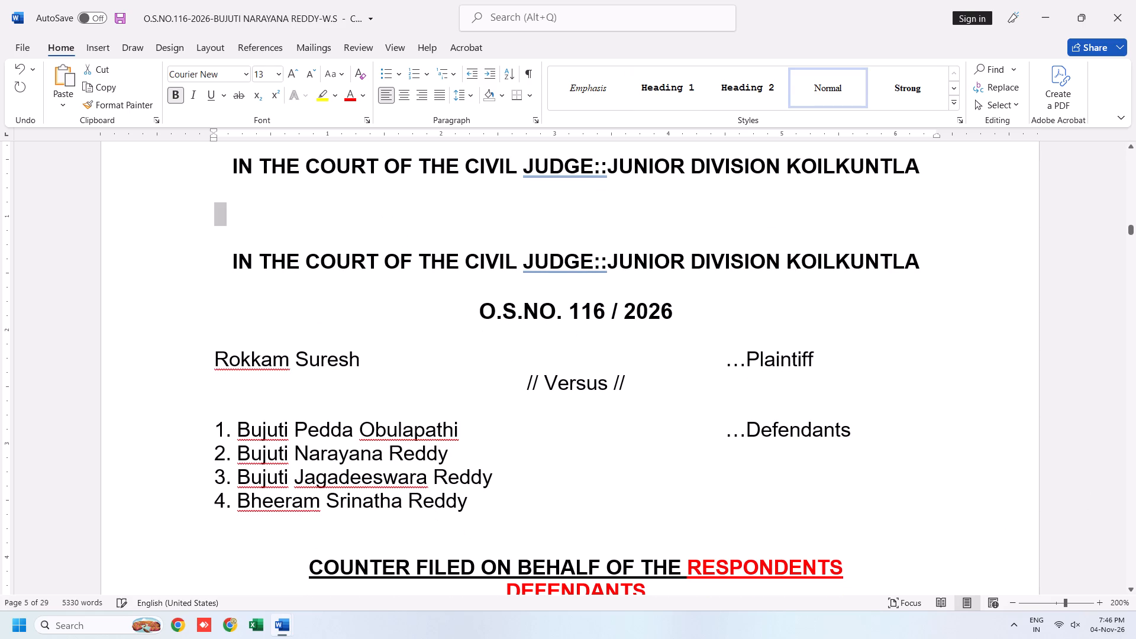
{"action": "key", "text": "shift+Down"}
{"action": "key", "text": "shift+Down"}
{"action": "key", "text": "Delete"}
{"action": "key", "text": "Delete"}
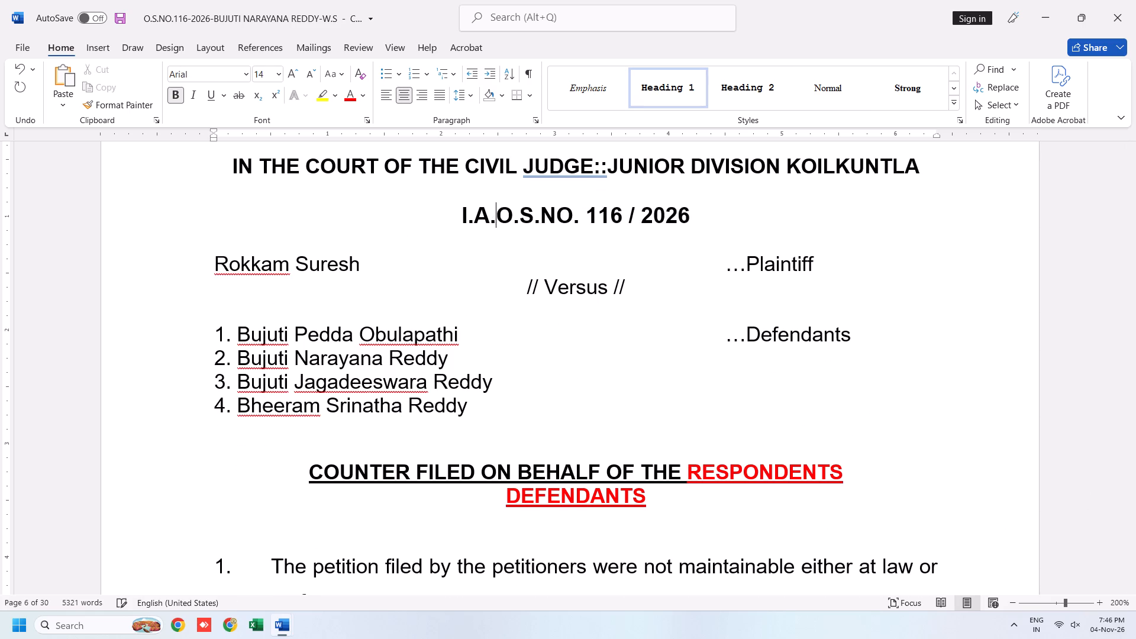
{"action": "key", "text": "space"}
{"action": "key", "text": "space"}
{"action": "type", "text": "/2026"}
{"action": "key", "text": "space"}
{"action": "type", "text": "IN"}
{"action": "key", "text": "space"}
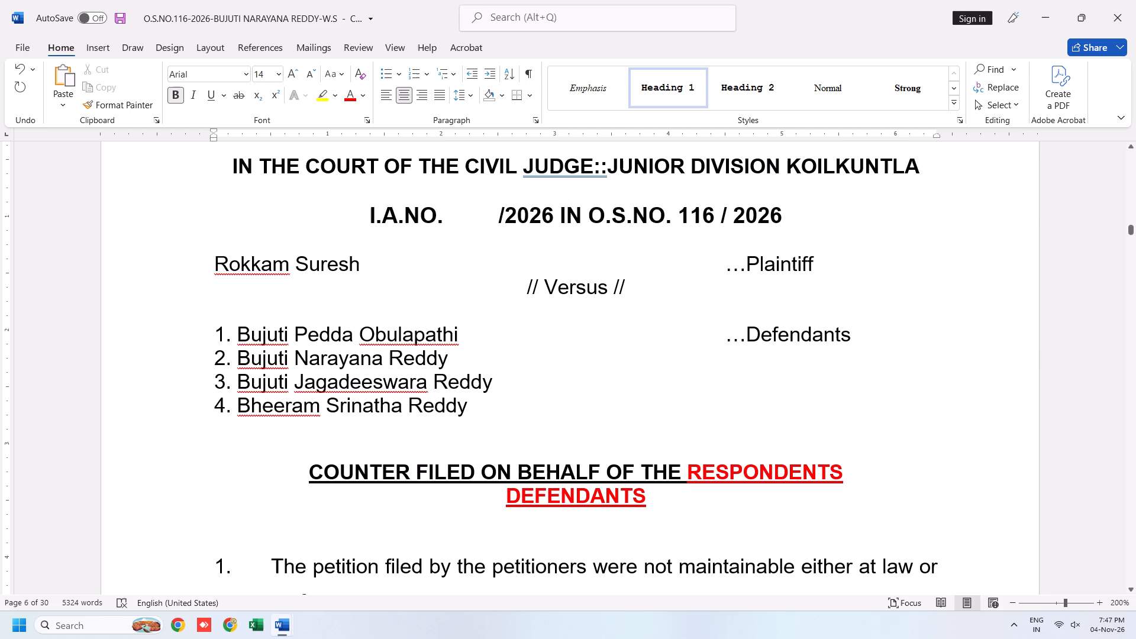
{"action": "left_click", "coordinate": [792, 216]}
{"action": "key", "text": "Return"}
{"action": "left_click", "coordinate": [687, 280]}
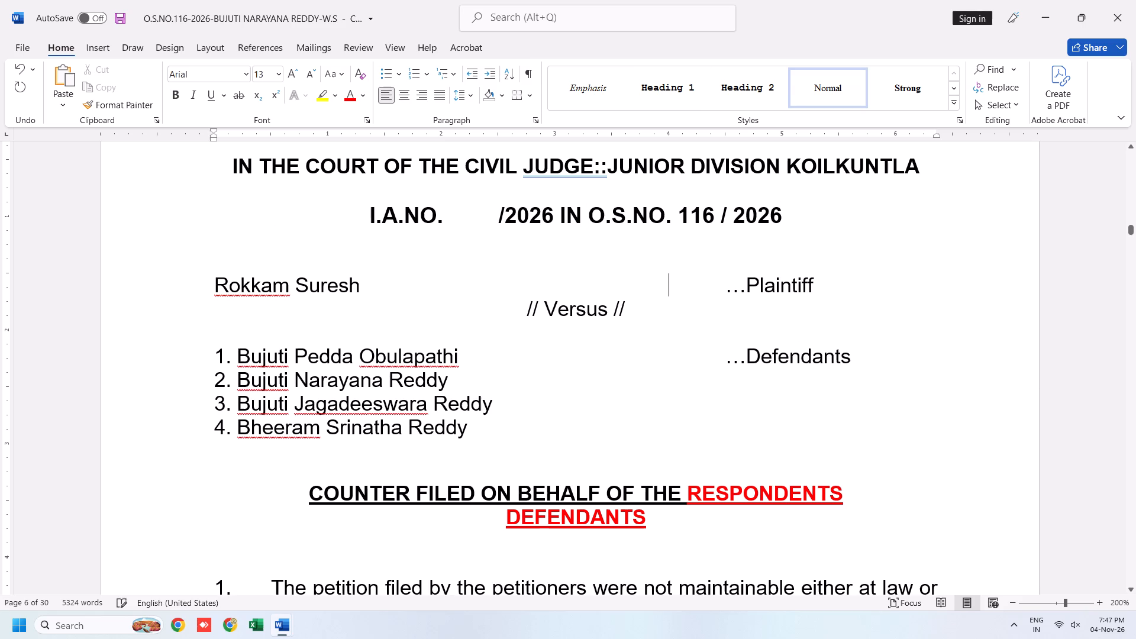
Change the counter title's party wording to "RESPONDENT NO.2 DEFENDANT NO.2".
{"action": "left_click", "coordinate": [828, 494]}
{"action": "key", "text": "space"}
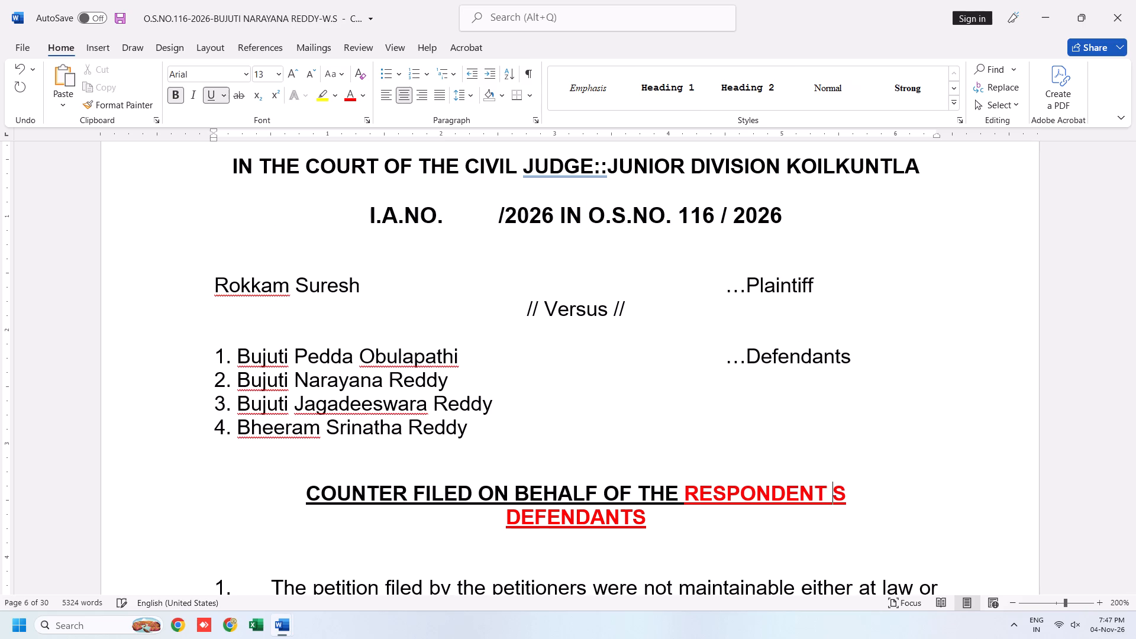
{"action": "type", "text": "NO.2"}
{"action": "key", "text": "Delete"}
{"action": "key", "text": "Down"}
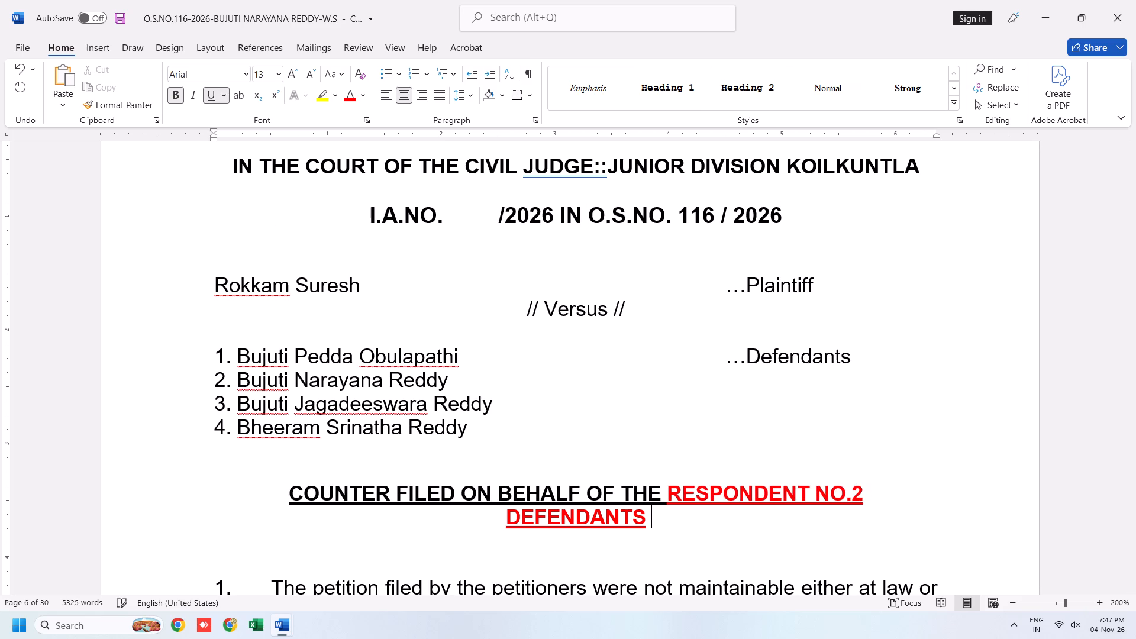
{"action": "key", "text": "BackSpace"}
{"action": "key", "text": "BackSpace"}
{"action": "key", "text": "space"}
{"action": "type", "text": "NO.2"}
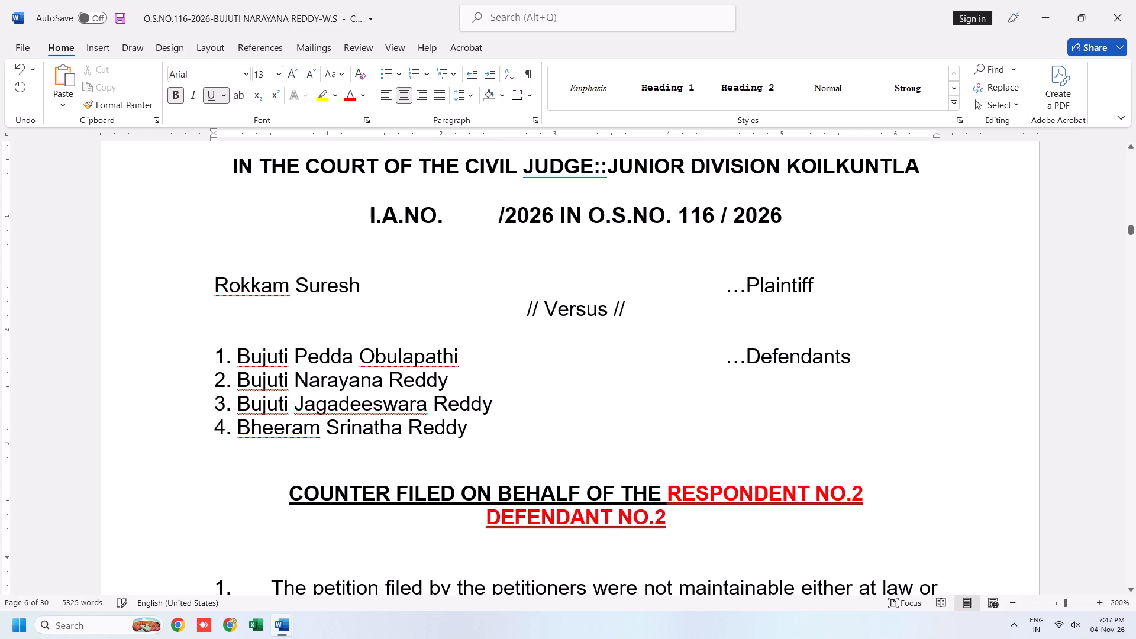
Add "Petitioner/" before "Plaintiff" in the counter's cause title.
{"action": "left_click_drag", "start_coordinate": [745, 289], "coordinate": [753, 286]}
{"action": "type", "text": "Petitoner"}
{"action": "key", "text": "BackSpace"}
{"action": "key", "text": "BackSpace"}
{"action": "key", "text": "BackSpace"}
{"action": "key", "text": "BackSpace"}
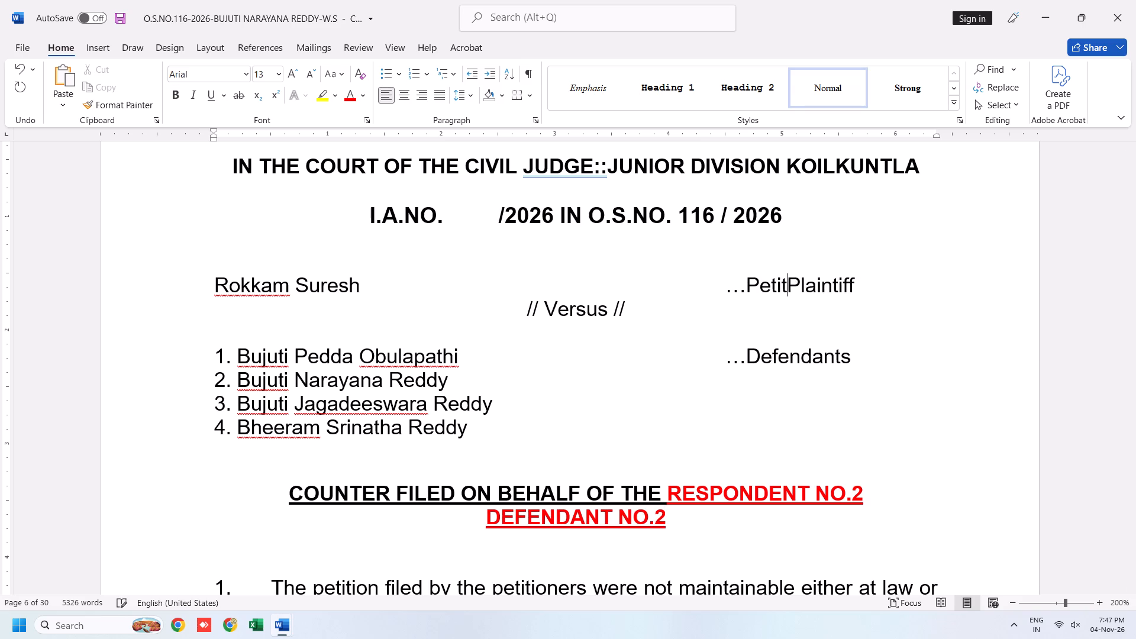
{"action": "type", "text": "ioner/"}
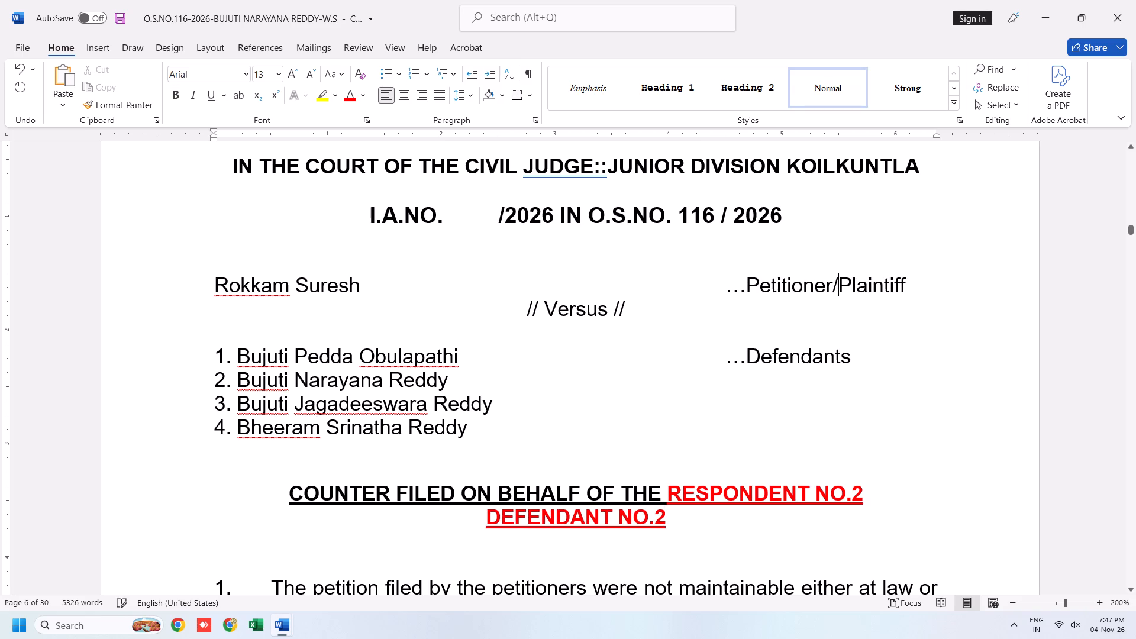
Add "Respondents/" before "Defendants" in the counter's cause title and remove a tab to keep the label beside the first defendant.
{"action": "left_click", "coordinate": [744, 351]}
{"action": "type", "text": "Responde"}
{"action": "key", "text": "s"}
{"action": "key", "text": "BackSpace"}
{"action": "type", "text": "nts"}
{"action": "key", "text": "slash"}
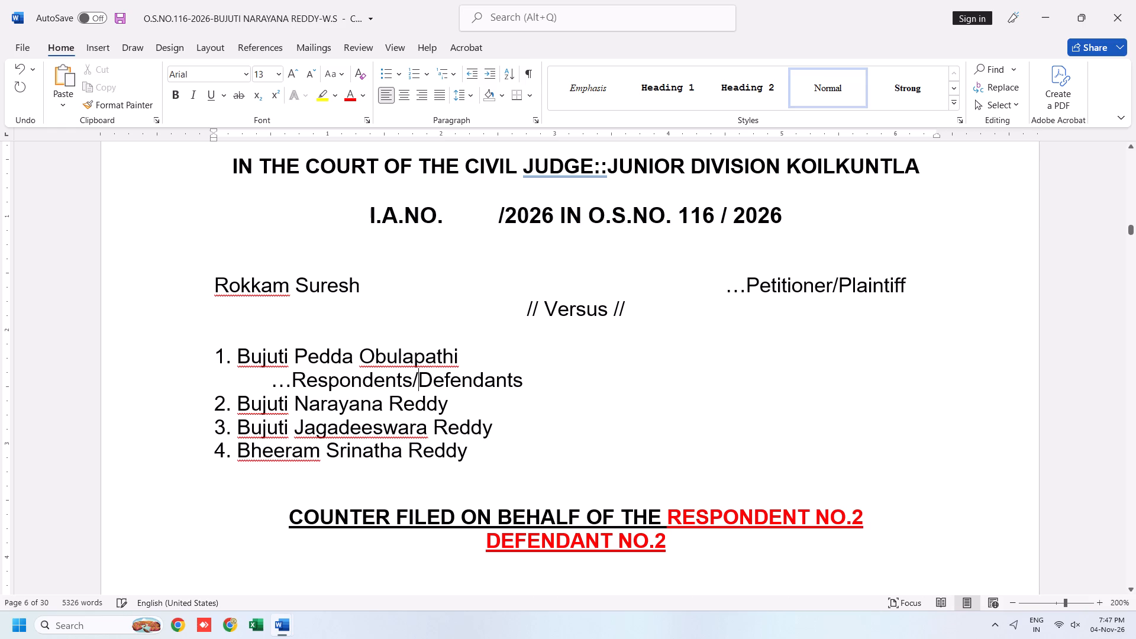
{"action": "left_click", "coordinate": [606, 348]}
{"action": "key", "text": "Delete"}
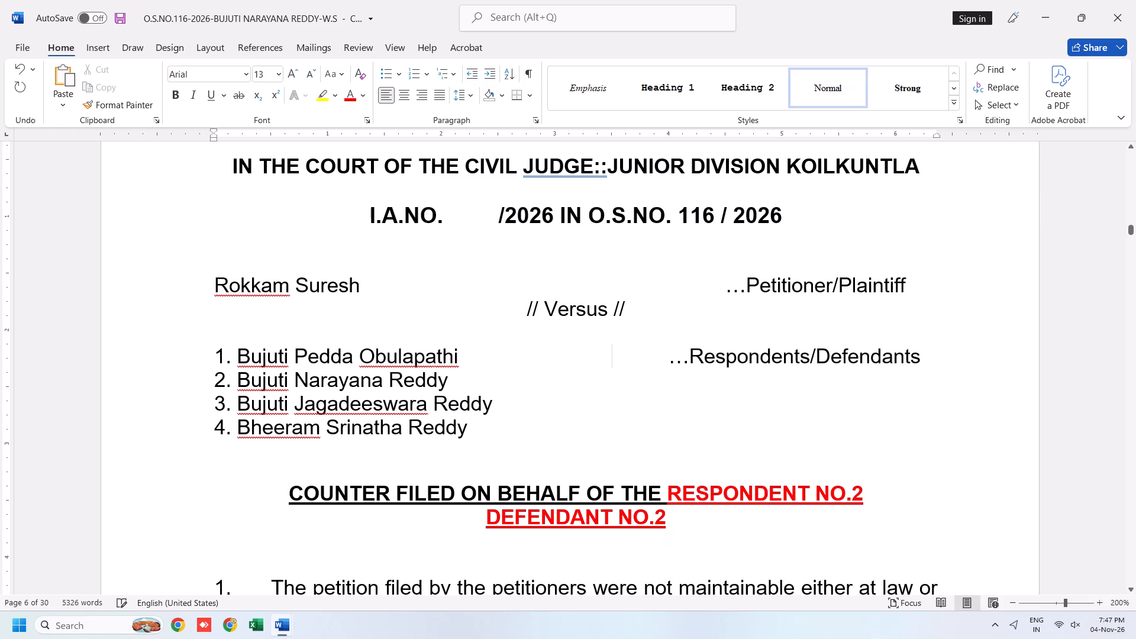
Remove a tab before "…Petitioner/Plaintiff" to align it with the "…Respondents/Defendants" label.
{"action": "left_click", "coordinate": [654, 286]}
{"action": "key", "text": "Delete"}
{"action": "key", "text": "ctrl+s"}
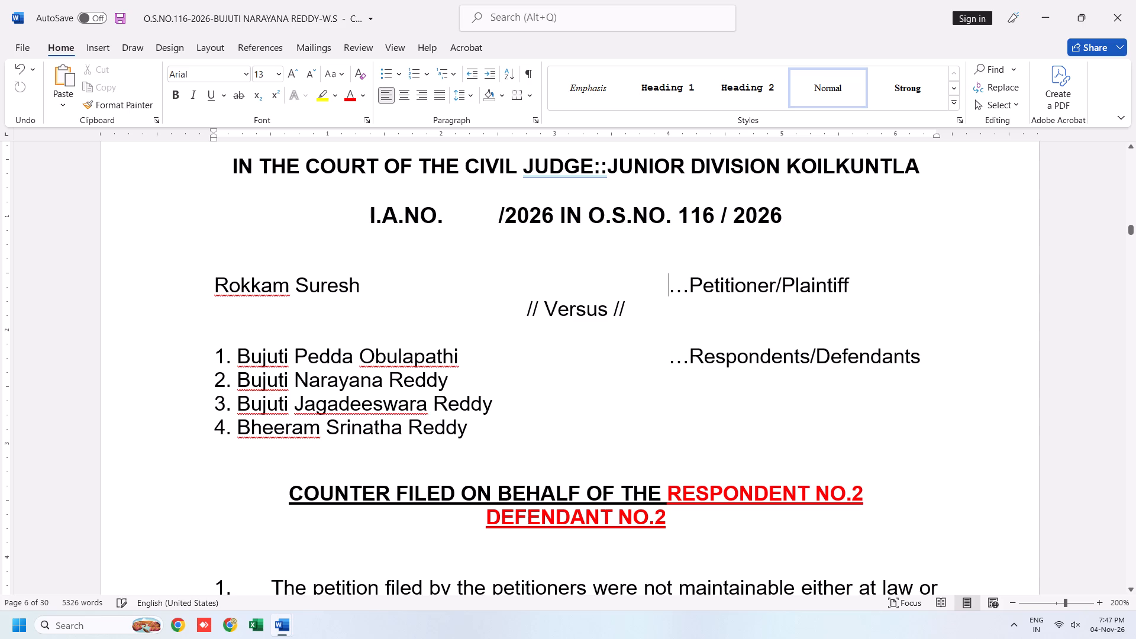
{"action": "scroll", "coordinate": [621, 289], "scroll_direction": "down", "scroll_amount": 5}
{"action": "key", "text": "ctrl+s"}
{"action": "key", "text": "ctrl+Home"}
{"action": "key", "text": "ctrl+s"}
{"action": "left_click", "coordinate": [631, 315]}
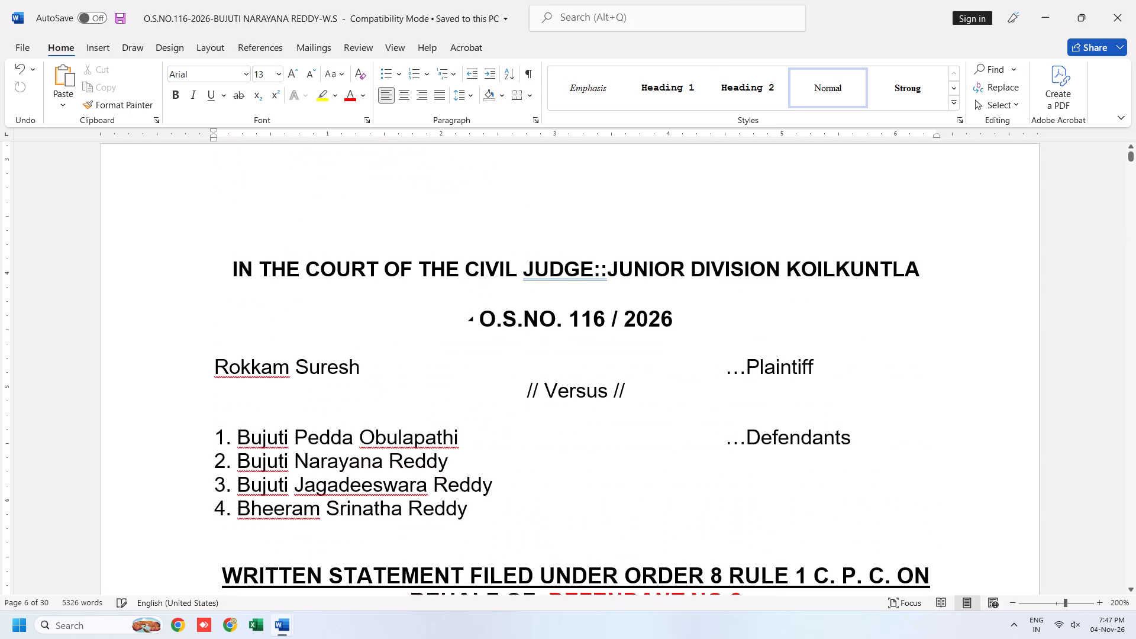
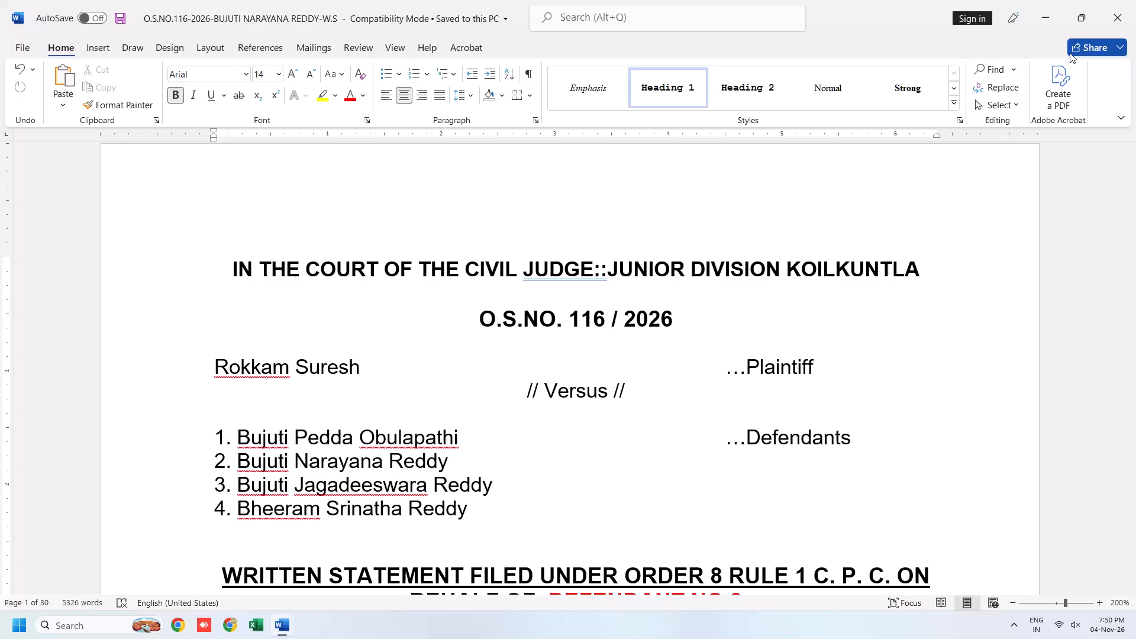
Save the O.S.No. 116/2026 written statement document.
{"action": "key", "text": "ctrl+s"}
Find the file matching "scsr" in E.DRIVE's PRONOTE folder and open O.S.NO.2023-SCSR-6000000 -VACATION COURT.
{"action": "left_click", "coordinate": [23, 51]}
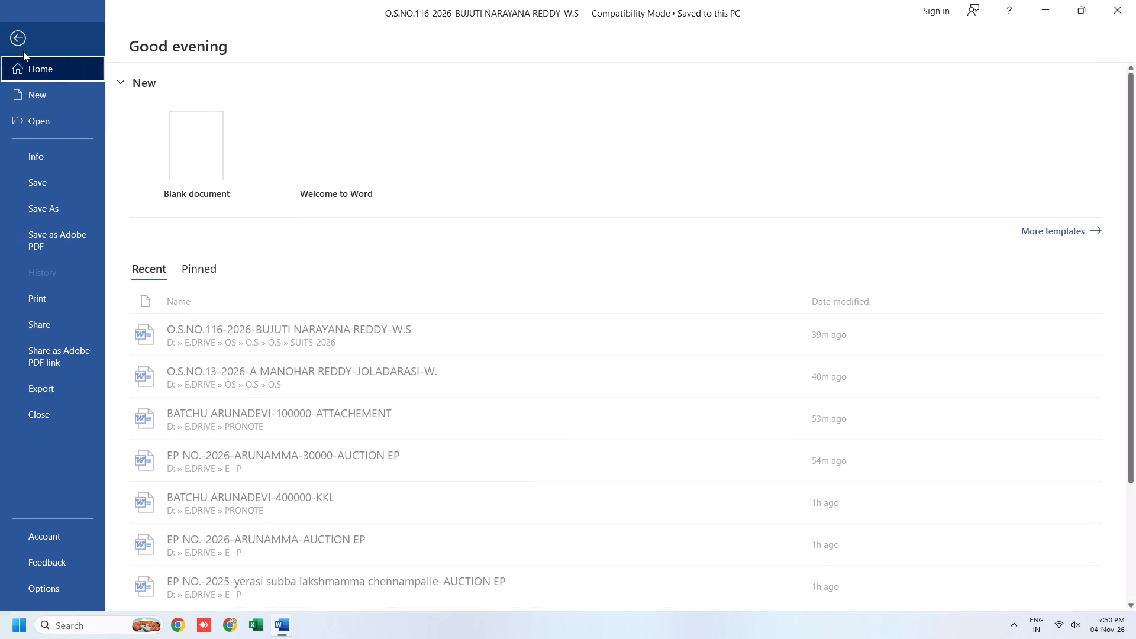
{"action": "left_click", "coordinate": [38, 133]}
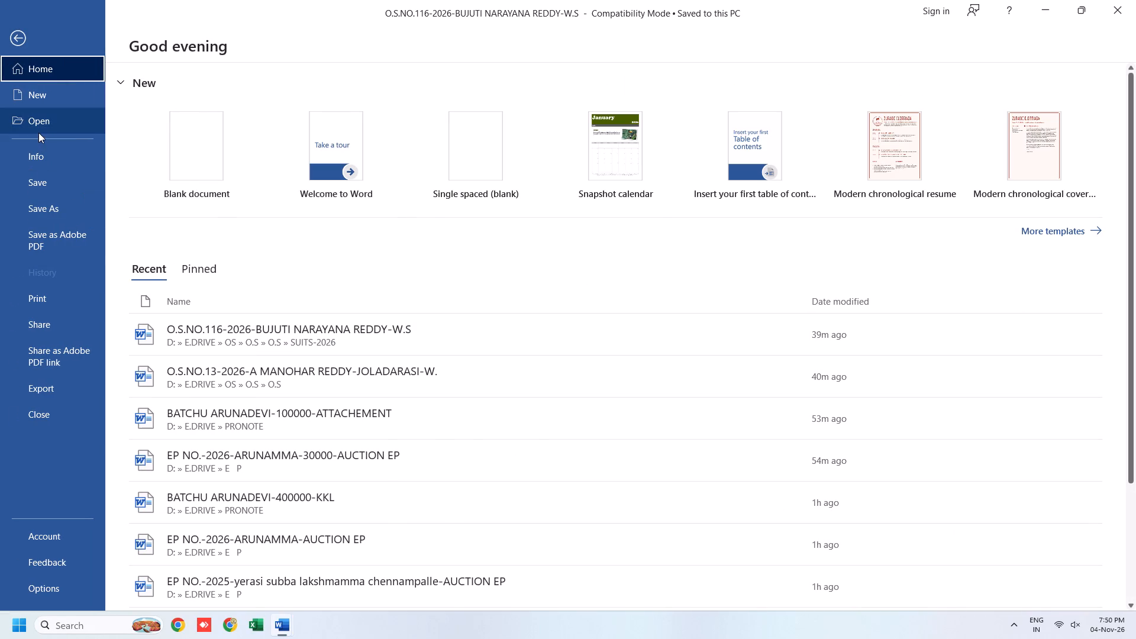
{"action": "left_click", "coordinate": [179, 259]}
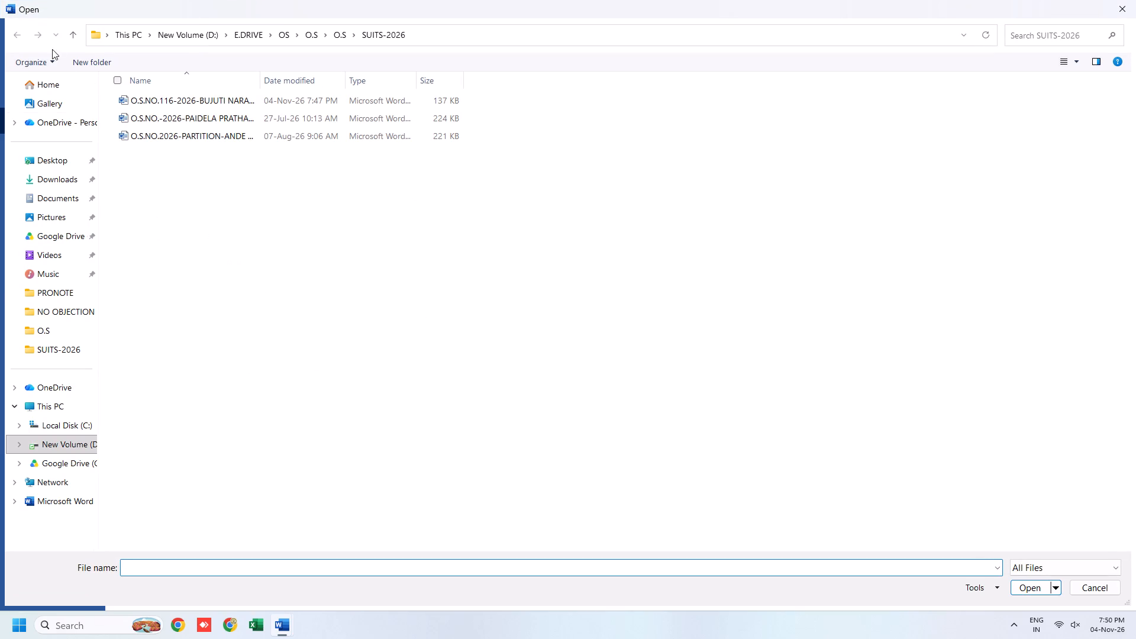
{"action": "left_click", "coordinate": [66, 37]}
{"action": "left_click", "coordinate": [75, 35]}
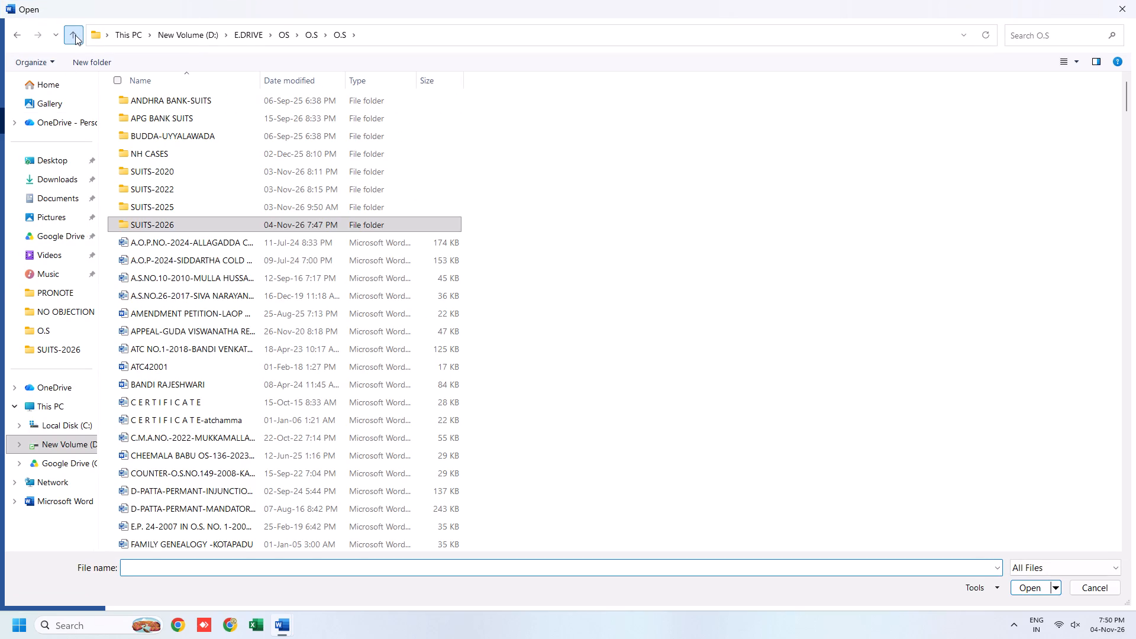
{"action": "left_click", "coordinate": [75, 35]}
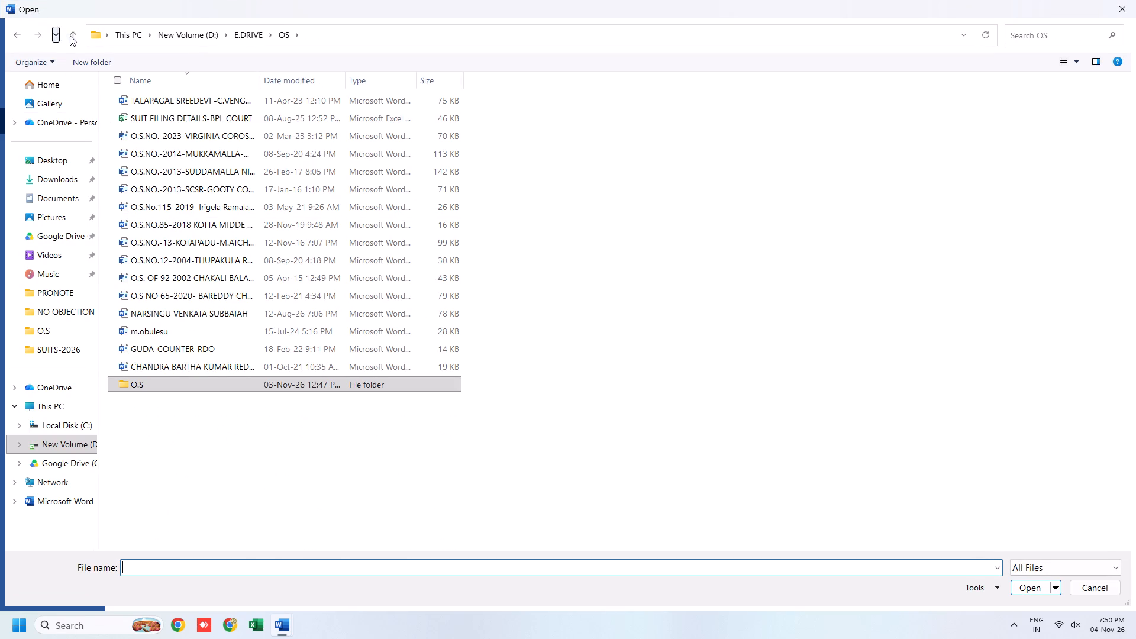
{"action": "left_click", "coordinate": [72, 37]}
{"action": "left_click", "coordinate": [186, 188]}
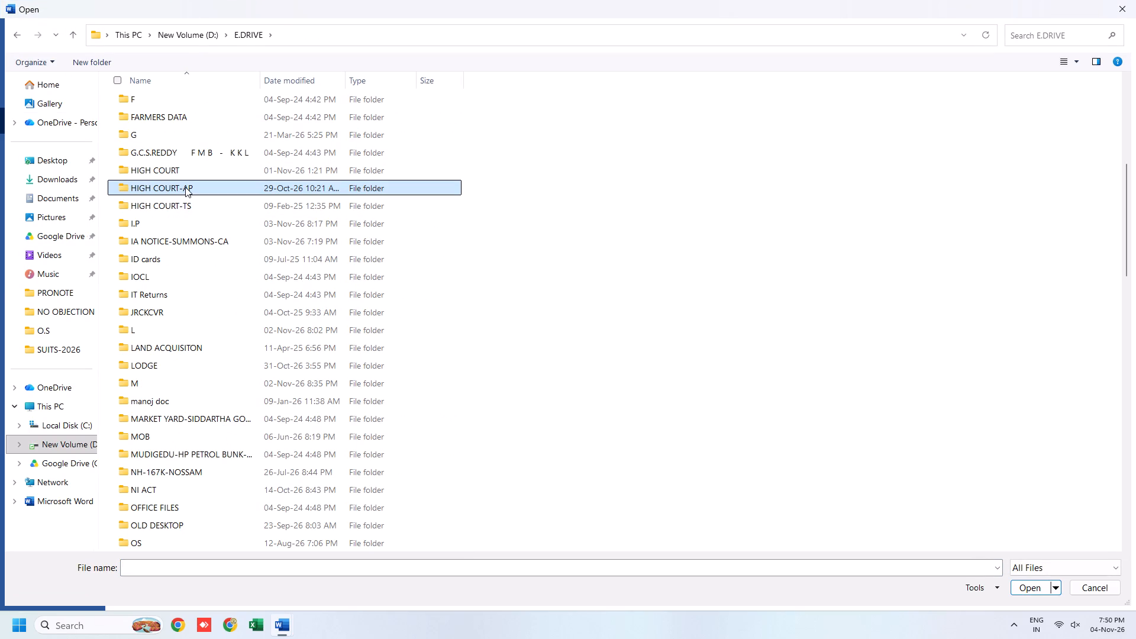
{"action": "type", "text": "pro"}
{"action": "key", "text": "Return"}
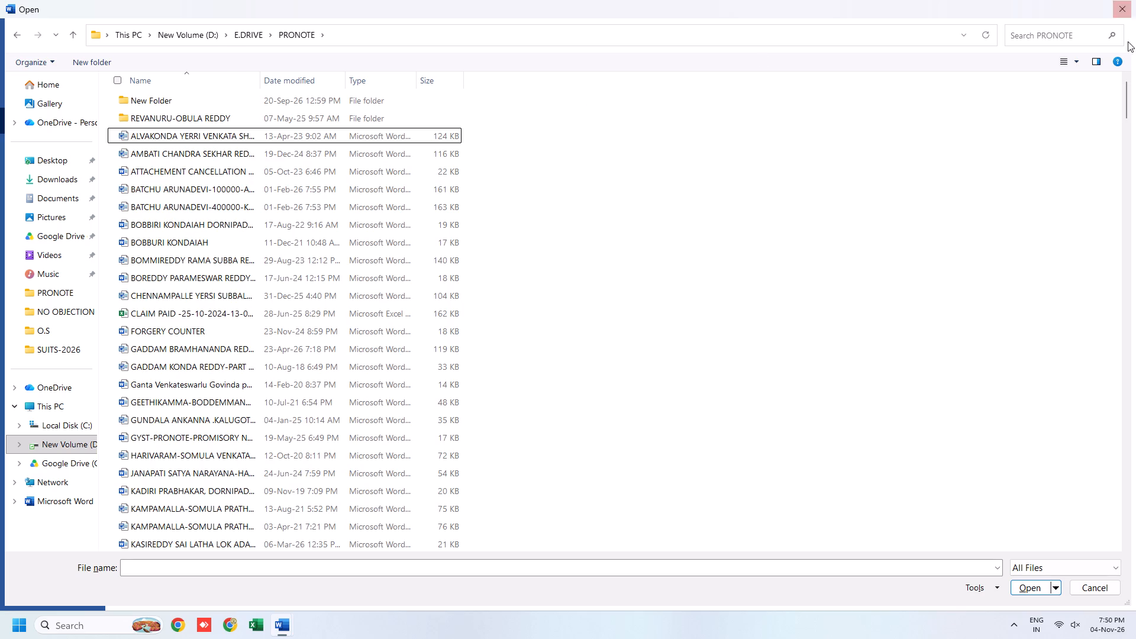
{"action": "left_click", "coordinate": [1074, 37]}
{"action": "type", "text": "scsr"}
{"action": "left_click", "coordinate": [298, 100]}
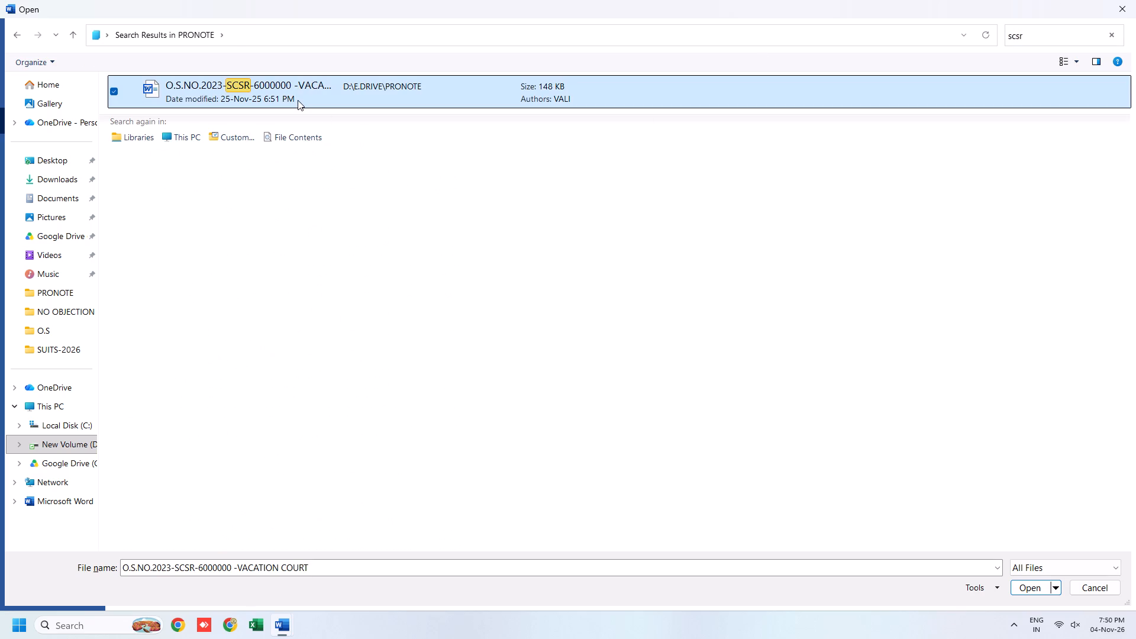
{"action": "double_click", "coordinate": [298, 100]}
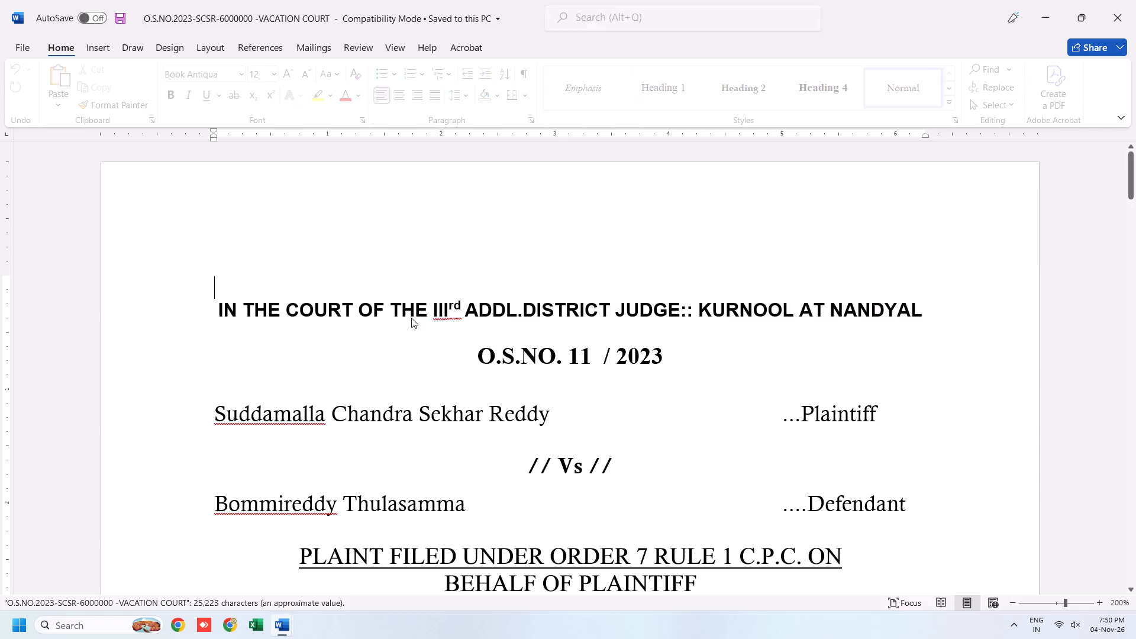
Examine the full satisfaction memos and the receipt in the closing pages of the vacation court document.
{"action": "left_click", "coordinate": [429, 336]}
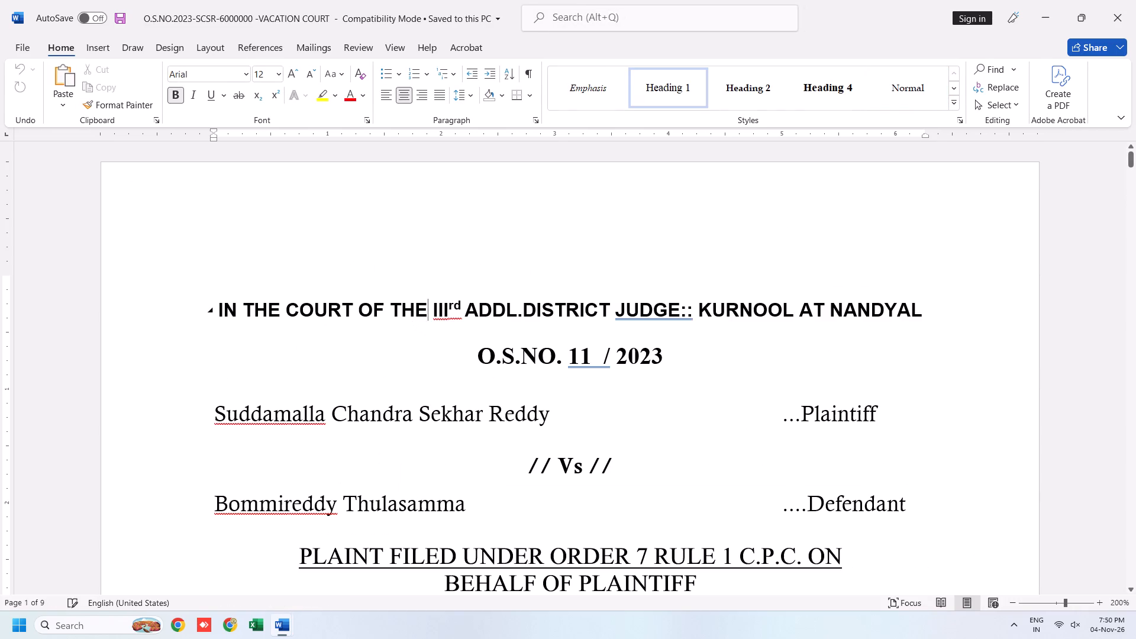
{"action": "scroll", "coordinate": [429, 336], "scroll_direction": "down", "scroll_amount": 3}
{"action": "key", "text": "ctrl+End"}
{"action": "key", "text": "Page_Up"}
{"action": "key", "text": "Page_Up"}
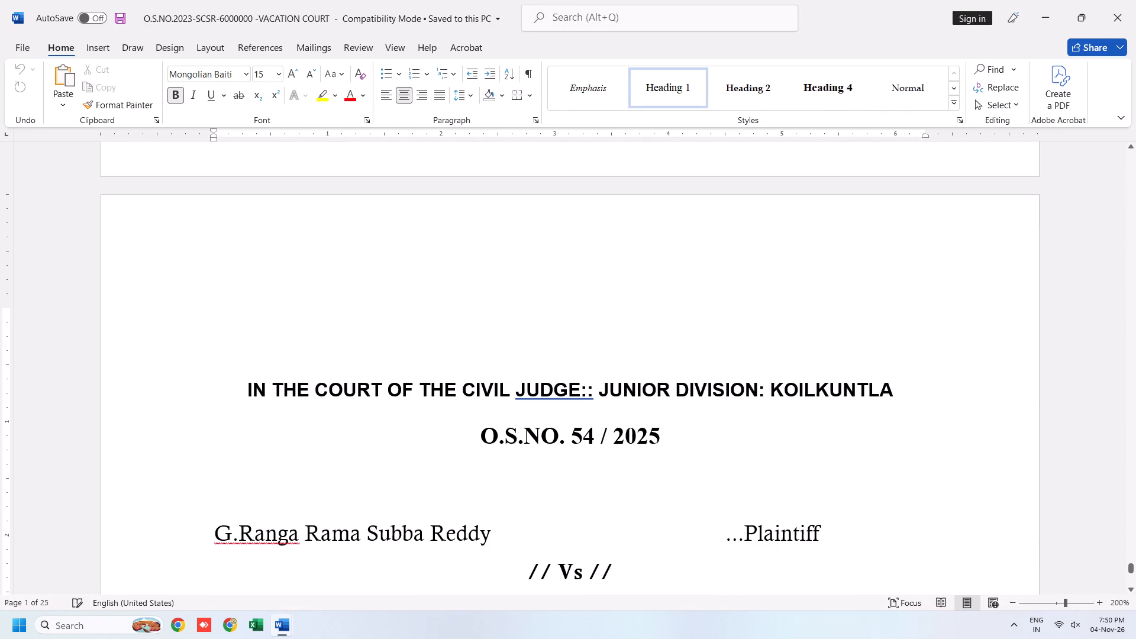
{"action": "key", "text": "Page_Up"}
{"action": "key", "text": "Page_Up"}
{"action": "key", "text": "Page_Up"}
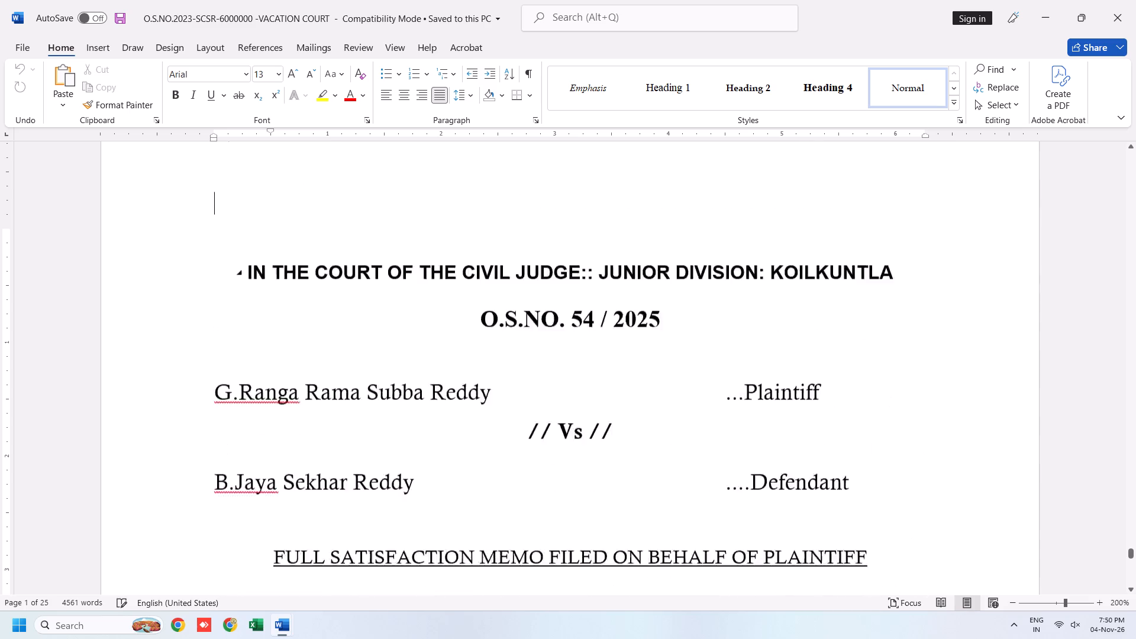
{"action": "key", "text": "Page_Up"}
{"action": "key", "text": "Page_Up"}
{"action": "key", "text": "Page_Up"}
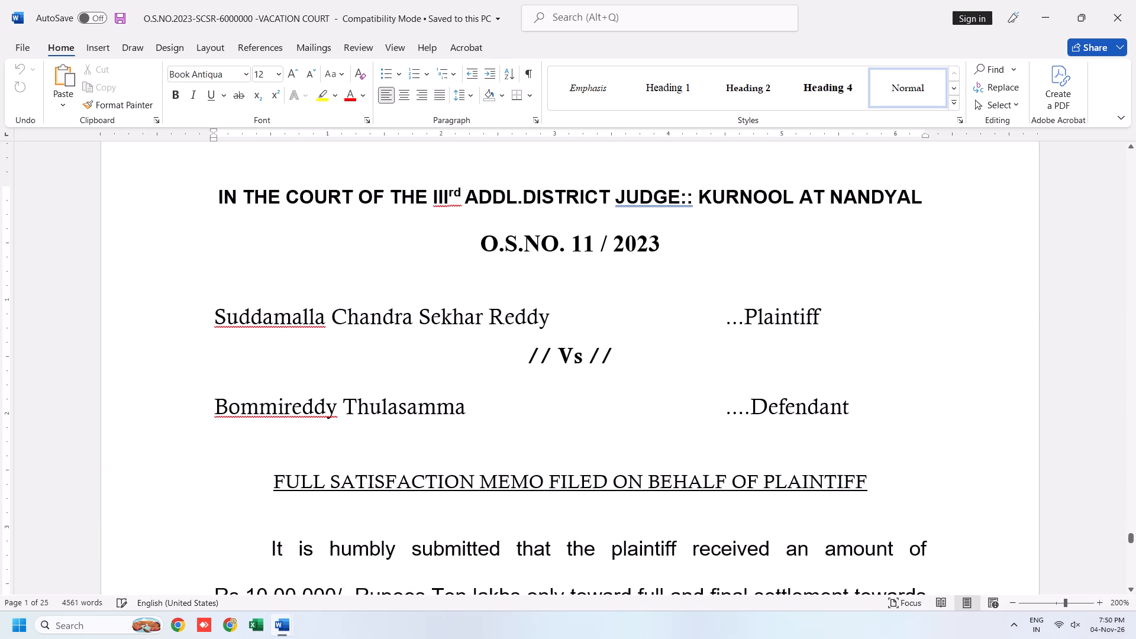
{"action": "key", "text": "Page_Up"}
{"action": "key", "text": "Page_Up"}
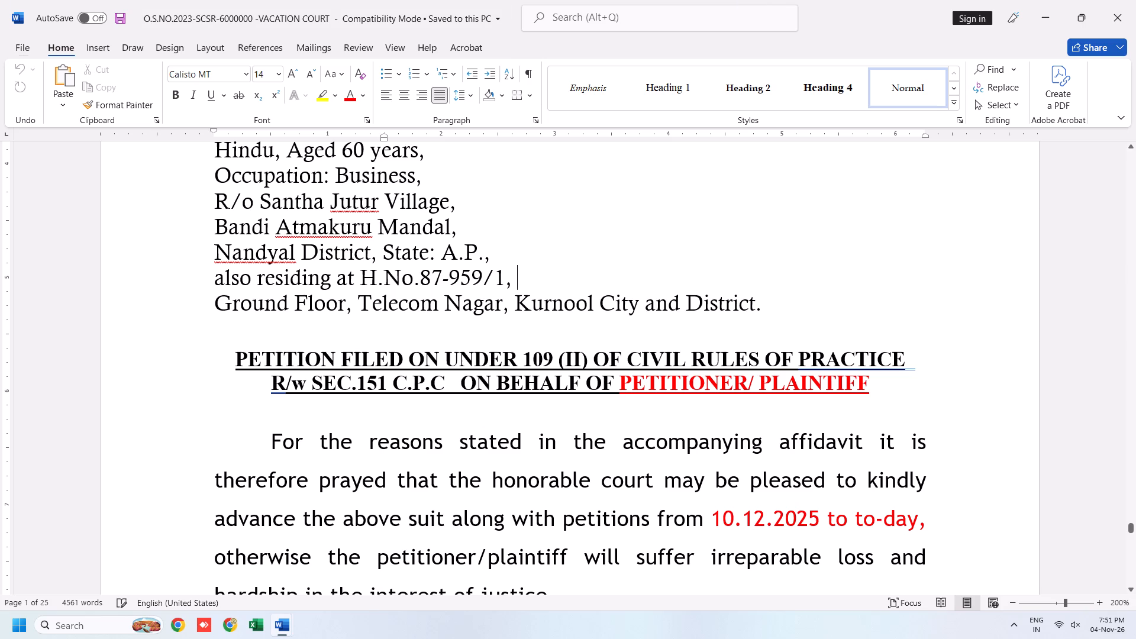
{"action": "key", "text": "Page_Down"}
{"action": "key", "text": "Page_Down"}
{"action": "key", "text": "Page_Down"}
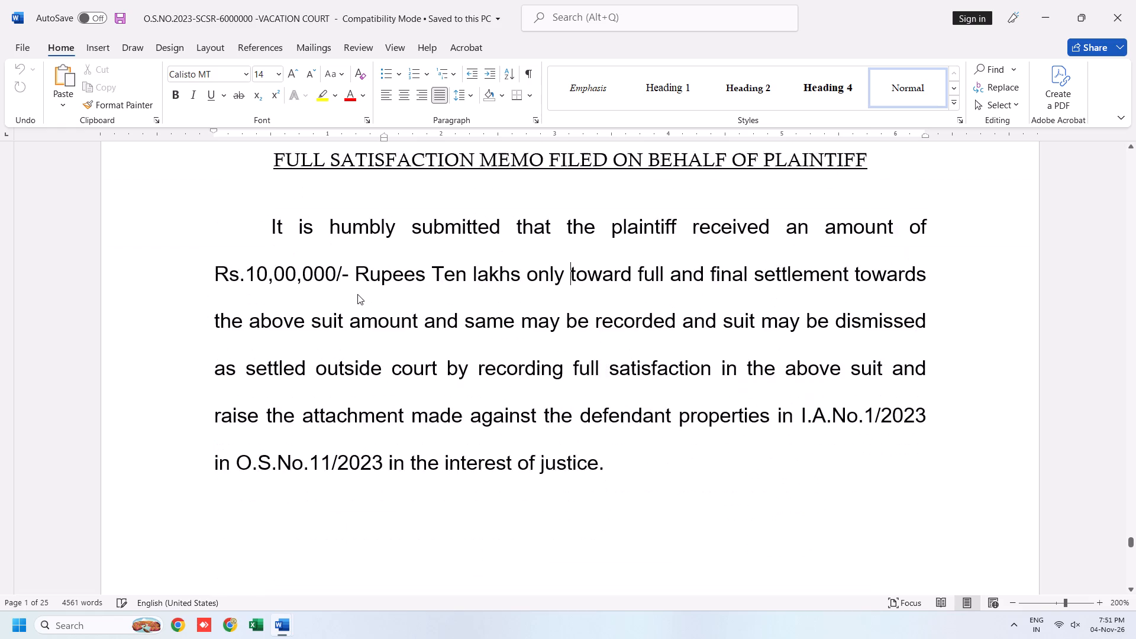
{"action": "key", "text": "Page_Down"}
{"action": "key", "text": "Page_Down"}
{"action": "key", "text": "Page_Down"}
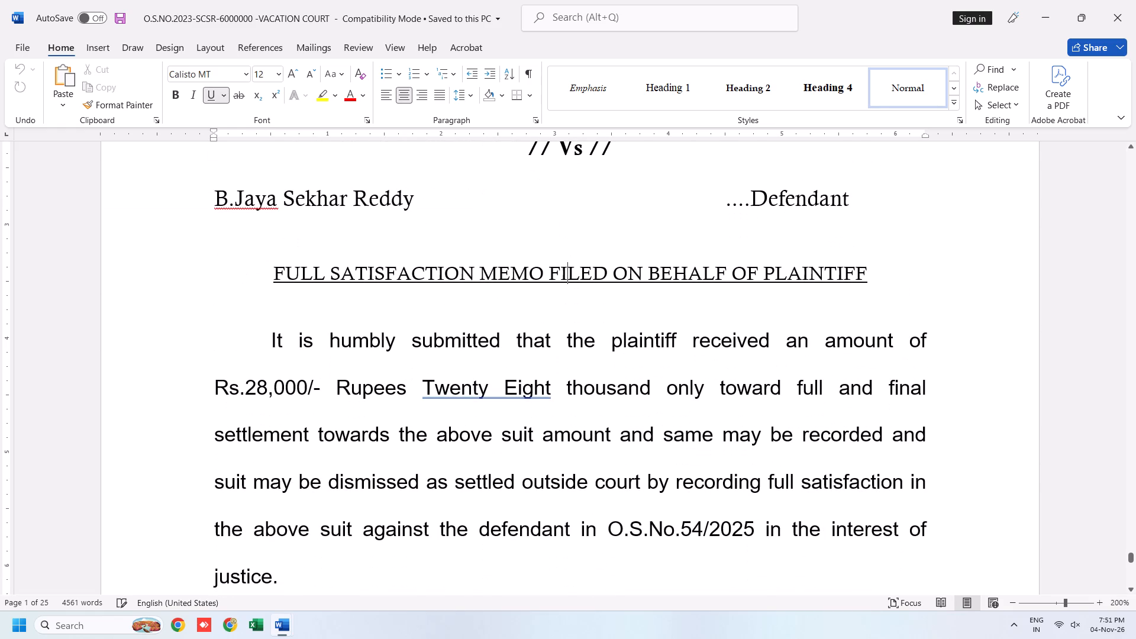
{"action": "key", "text": "ctrl+End"}
{"action": "key", "text": "Page_Up"}
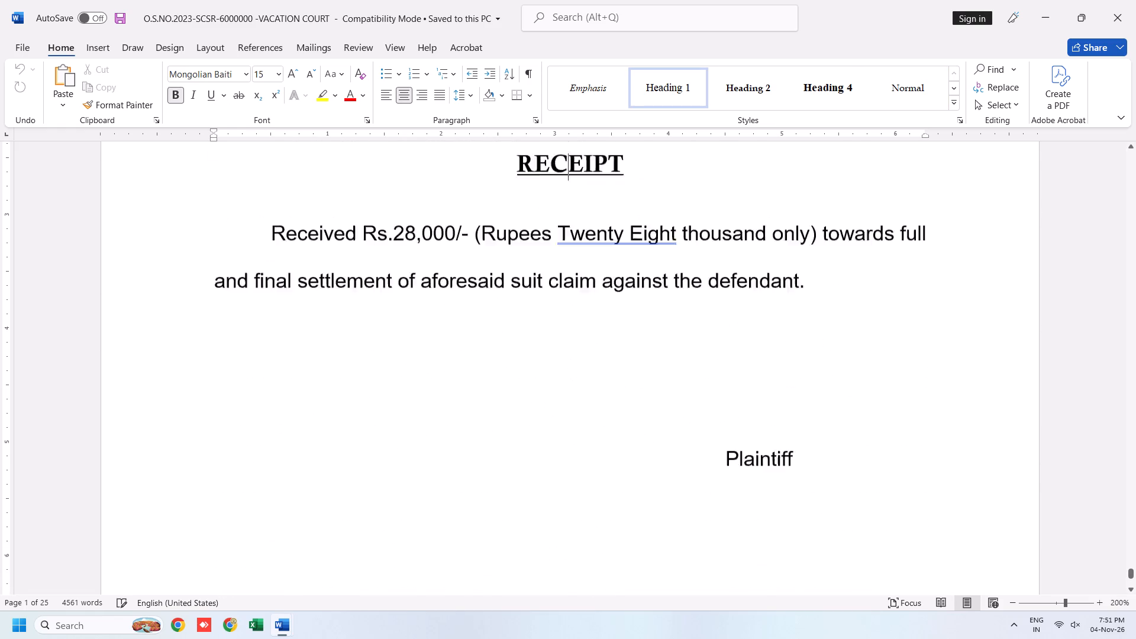
Review backwards from the satisfaction memos through the Section 151 petitions and their supporting affidavits.
{"action": "key", "text": "Page_Up"}
{"action": "key", "text": "Page_Up"}
{"action": "key", "text": "Page_Up"}
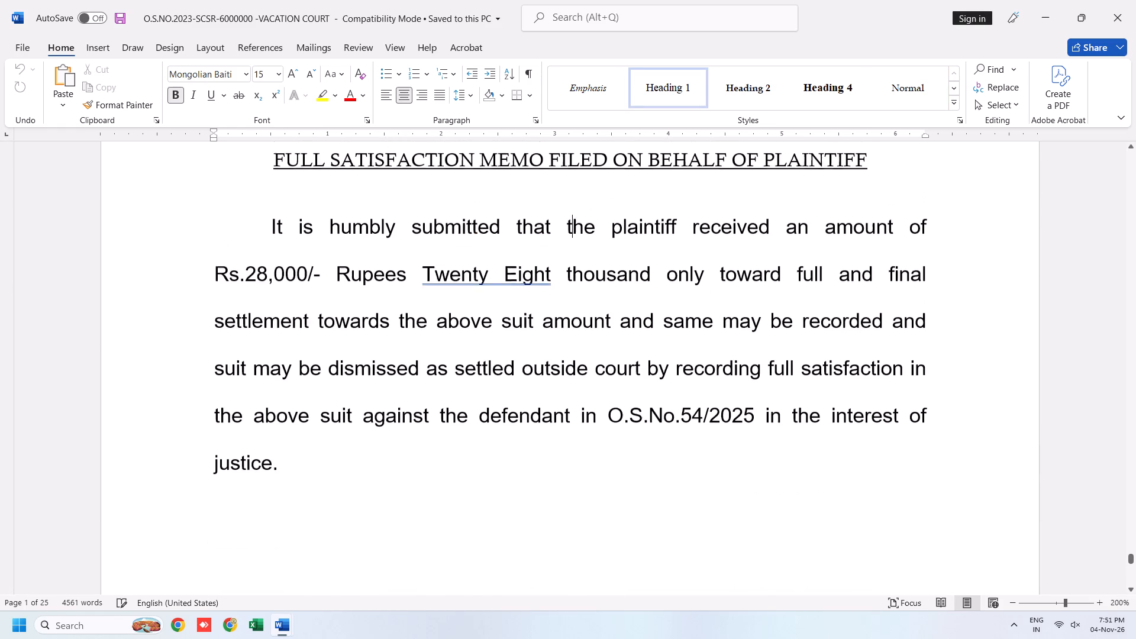
{"action": "key", "text": "Page_Up"}
{"action": "key", "text": "Page_Up"}
{"action": "key", "text": "Page_Up"}
{"action": "key", "text": "Page_Up"}
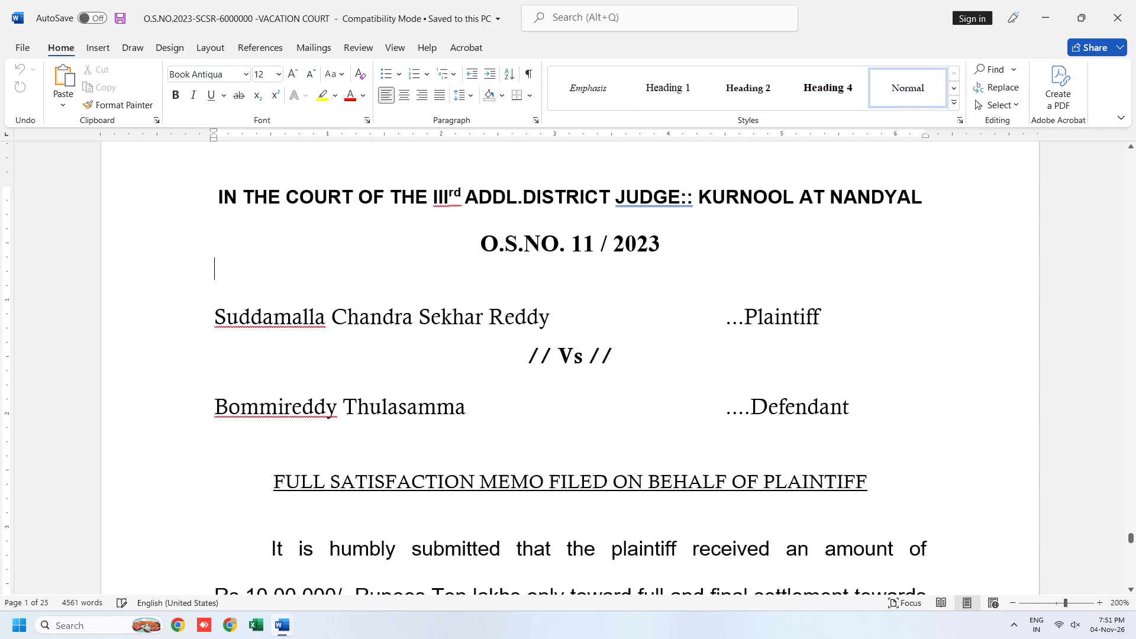
{"action": "key", "text": "Page_Up"}
{"action": "key", "text": "Page_Up"}
{"action": "key", "text": "Page_Up"}
{"action": "key", "text": "Page_Up"}
{"action": "key", "text": "Page_Up"}
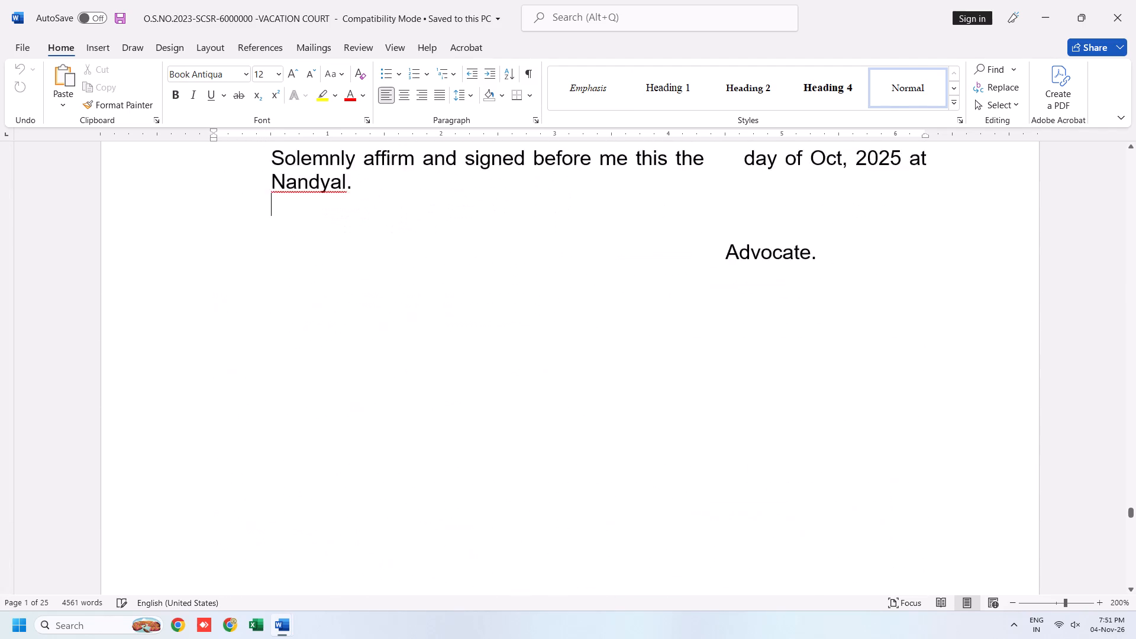
{"action": "key", "text": "Page_Up"}
{"action": "key", "text": "Page_Up"}
{"action": "key", "text": "Page_Up"}
{"action": "key", "text": "Page_Up"}
{"action": "key", "text": "Page_Up"}
{"action": "key", "text": "Page_Up"}
{"action": "key", "text": "Page_Up"}
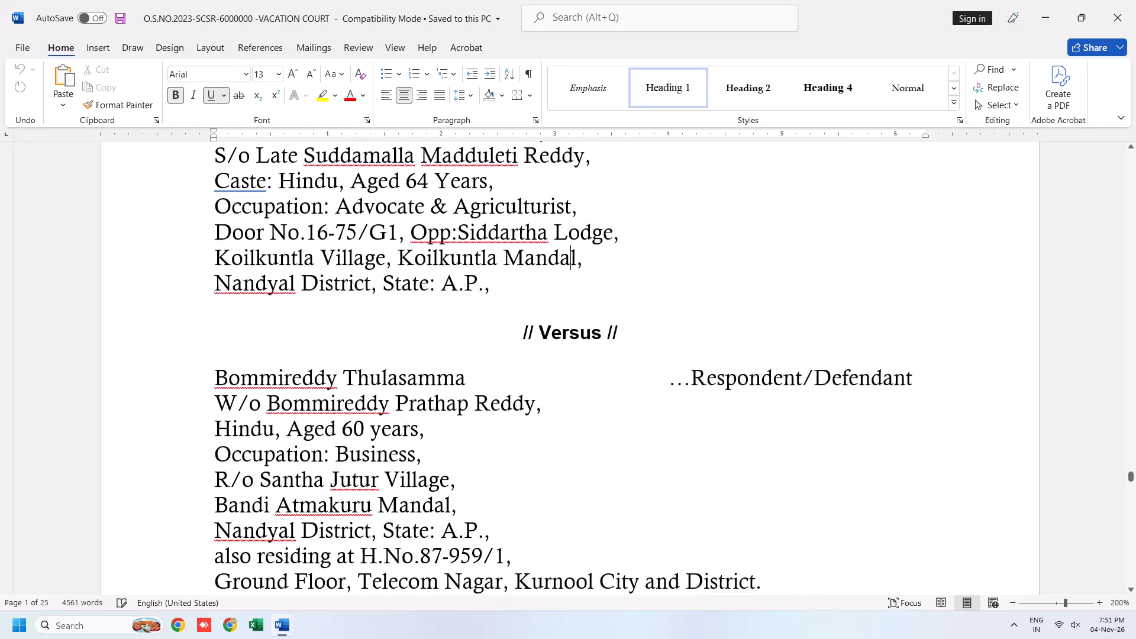
{"action": "key", "text": "Page_Up"}
{"action": "key", "text": "Page_Up"}
{"action": "key", "text": "Page_Up"}
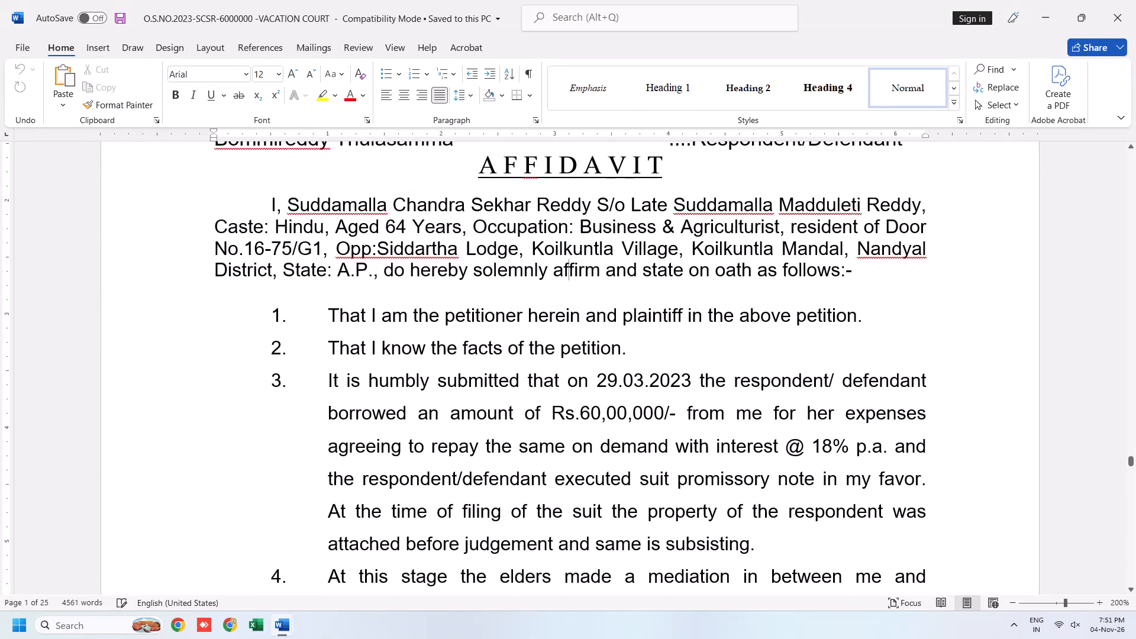
{"action": "key", "text": "Page_Up"}
{"action": "key", "text": "Page_Up"}
{"action": "key", "text": "Page_Up"}
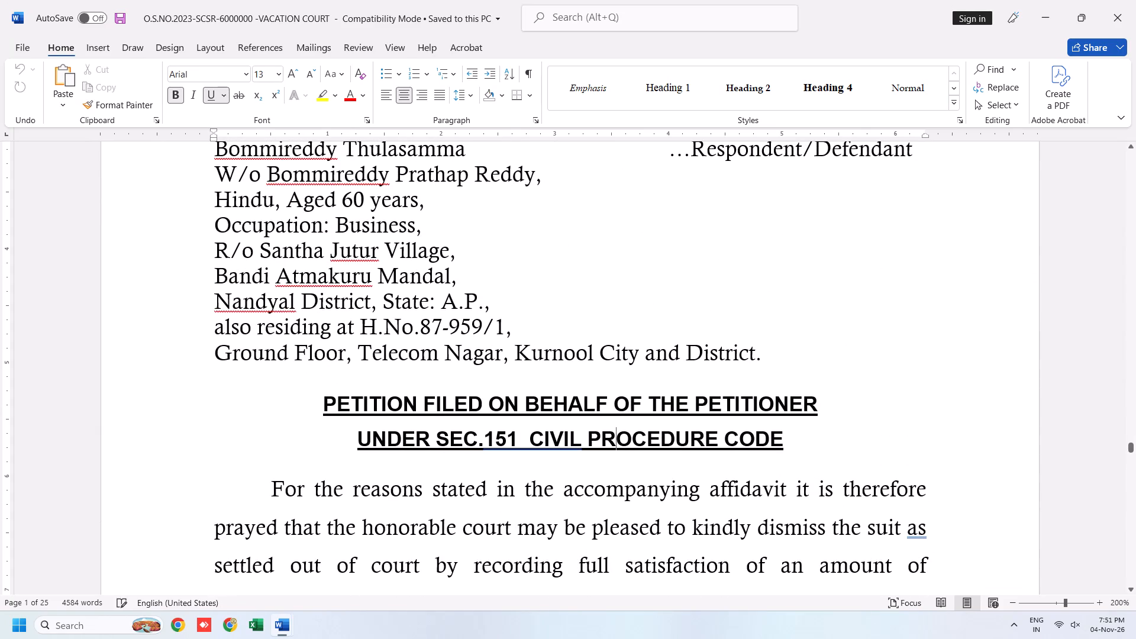
{"action": "key", "text": "Page_Up"}
{"action": "key", "text": "Page_Up"}
{"action": "key", "text": "Page_Up"}
{"action": "key", "text": "Page_Up"}
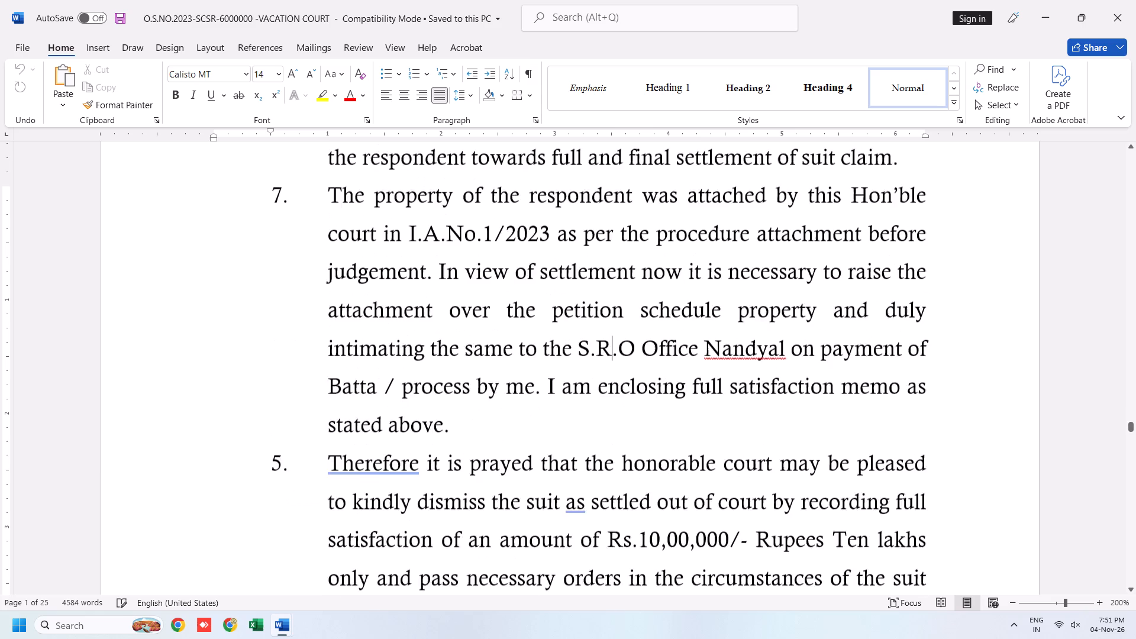
Review the court fee memo, third-party affidavit and attachment-before-judgment papers back to the I.A. cause title in O.S.No. 11/2023.
{"action": "key", "text": "Page_Up"}
{"action": "key", "text": "Page_Up"}
{"action": "key", "text": "Page_Up"}
{"action": "key", "text": "Page_Up"}
{"action": "key", "text": "Page_Up"}
{"action": "key", "text": "Page_Up"}
{"action": "key", "text": "Page_Up"}
{"action": "key", "text": "Page_Up"}
{"action": "key", "text": "Page_Up"}
{"action": "key", "text": "Page_Up"}
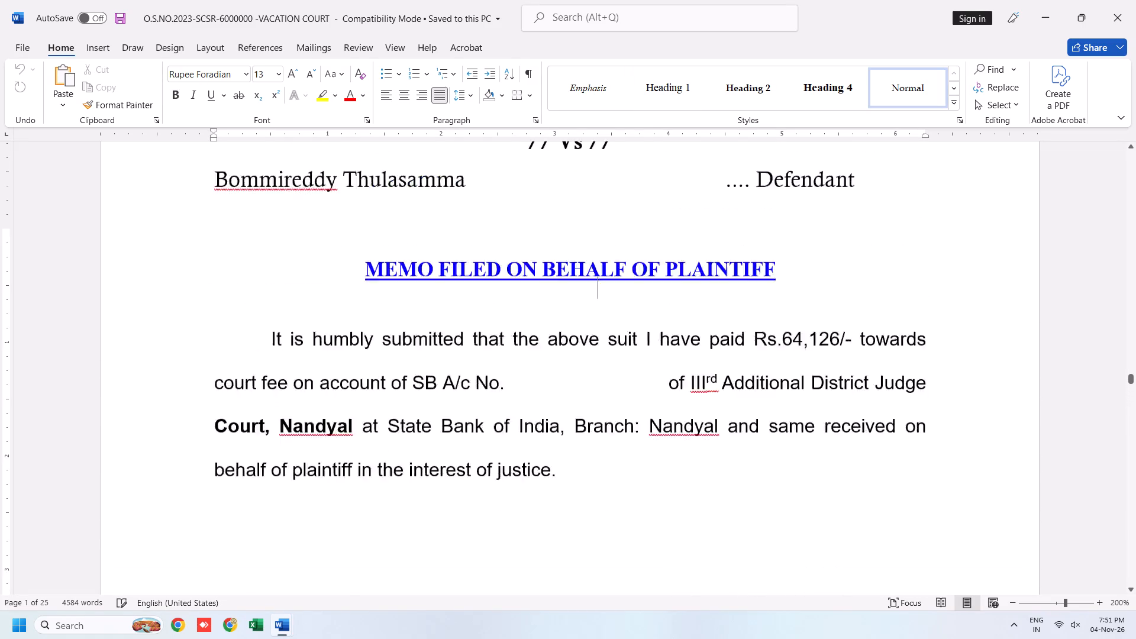
{"action": "key", "text": "Page_Up"}
{"action": "key", "text": "Page_Up"}
{"action": "key", "text": "Page_Up"}
{"action": "key", "text": "Page_Up"}
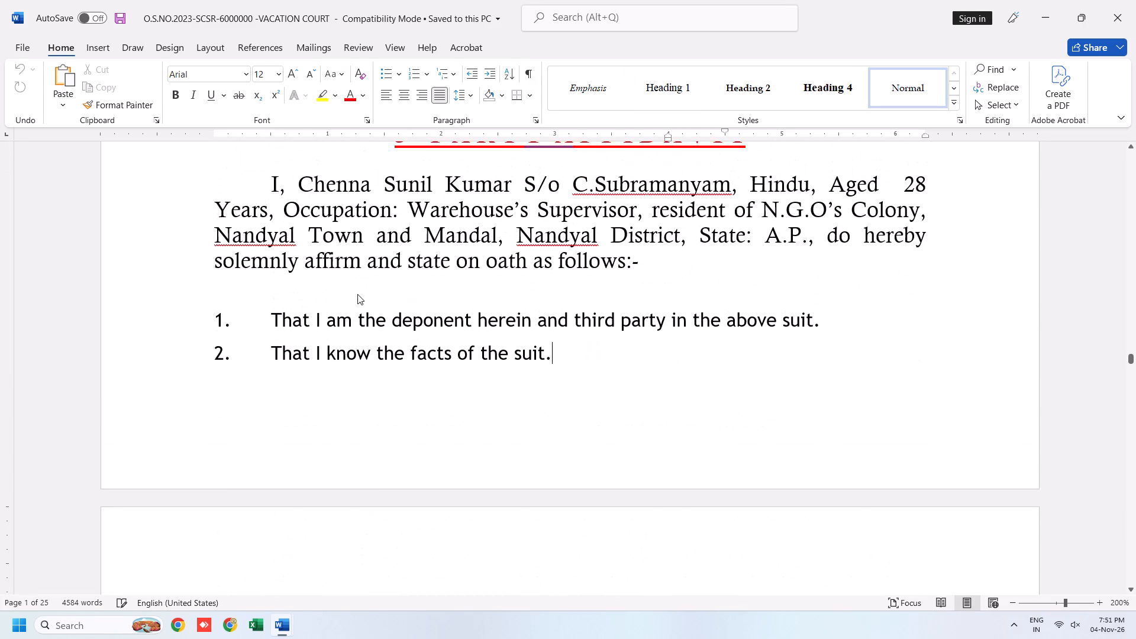
{"action": "key", "text": "Page_Up"}
{"action": "key", "text": "Page_Up"}
{"action": "key", "text": "Page_Up"}
{"action": "key", "text": "Page_Up"}
{"action": "key", "text": "Page_Up"}
{"action": "key", "text": "Page_Up"}
{"action": "key", "text": "Page_Up"}
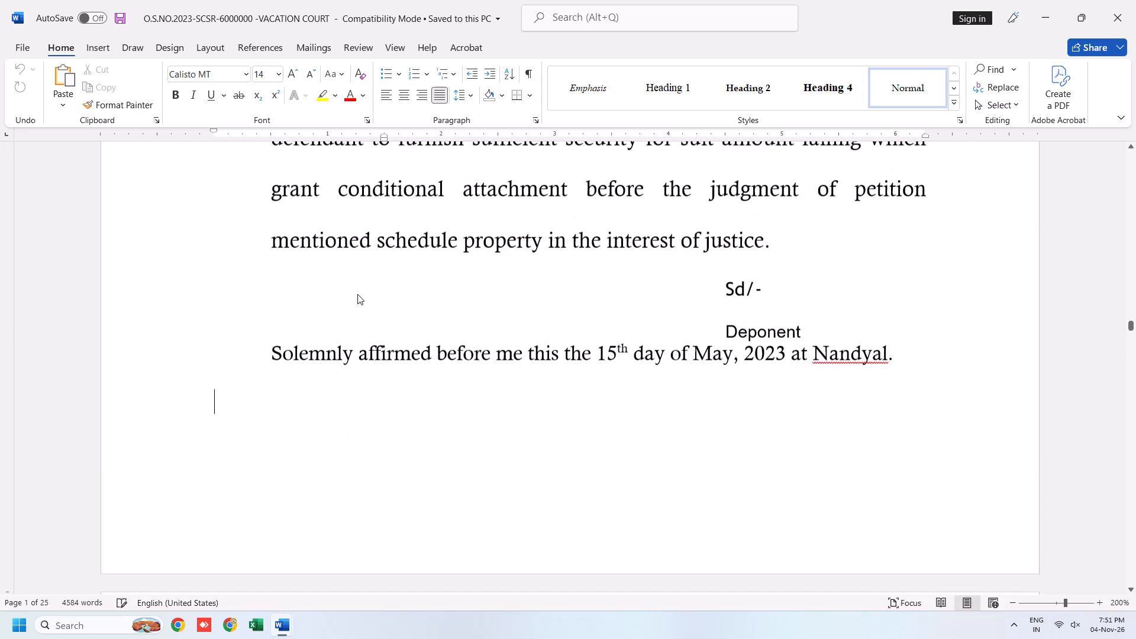
{"action": "key", "text": "Page_Up"}
{"action": "key", "text": "Page_Up"}
{"action": "key", "text": "Page_Up"}
{"action": "key", "text": "Page_Up"}
{"action": "key", "text": "Page_Up"}
{"action": "key", "text": "Page_Up"}
{"action": "key", "text": "Page_Up"}
{"action": "key", "text": "Page_Up"}
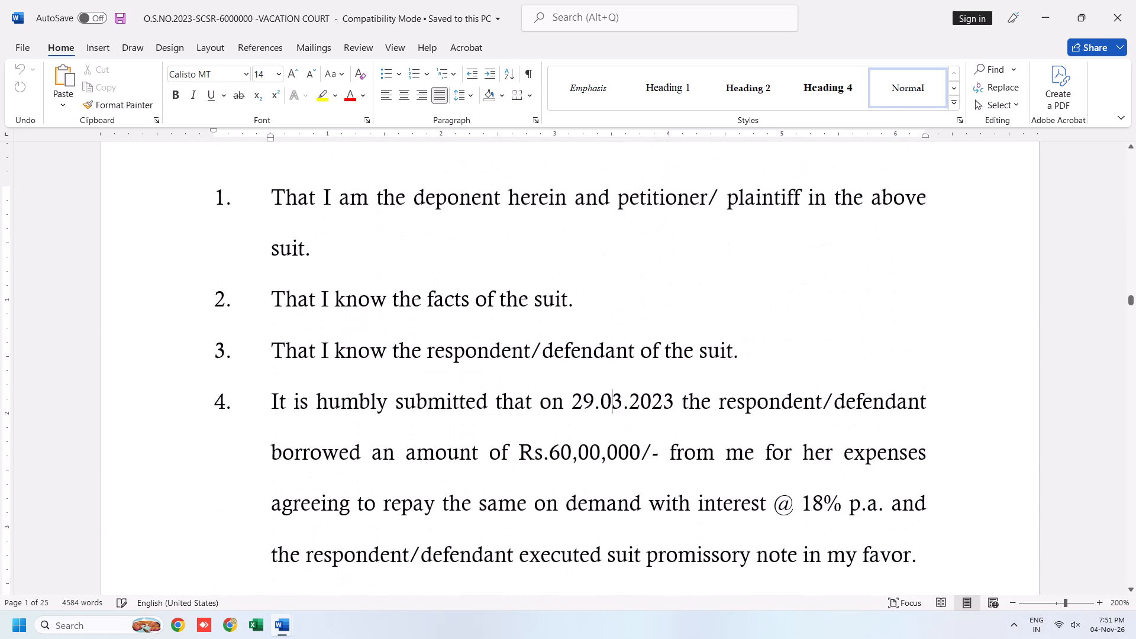
{"action": "key", "text": "Page_Up"}
{"action": "key", "text": "Page_Up"}
{"action": "key", "text": "Page_Up"}
{"action": "key", "text": "Page_Up"}
{"action": "key", "text": "Page_Up"}
{"action": "key", "text": "Page_Up"}
{"action": "key", "text": "Page_Up"}
{"action": "key", "text": "Page_Up"}
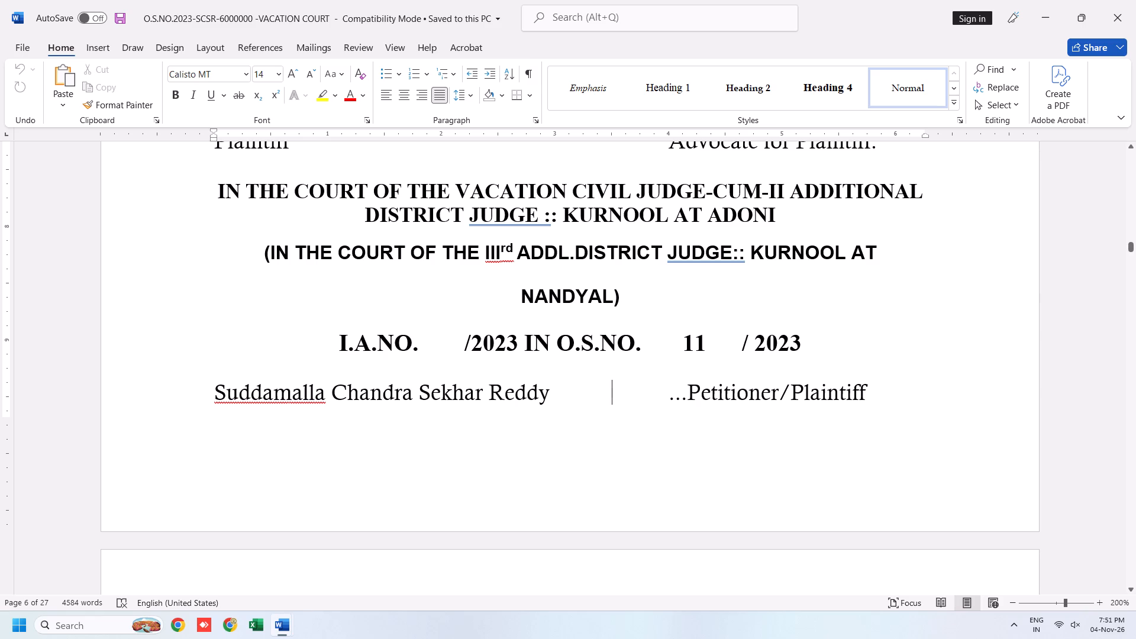
Review the O.S.No. 11/2023 proof affidavit and plaint back to the first page, and close the vacation court document.
{"action": "key", "text": "Page_Up"}
{"action": "key", "text": "Page_Up"}
{"action": "key", "text": "Page_Up"}
{"action": "key", "text": "Page_Up"}
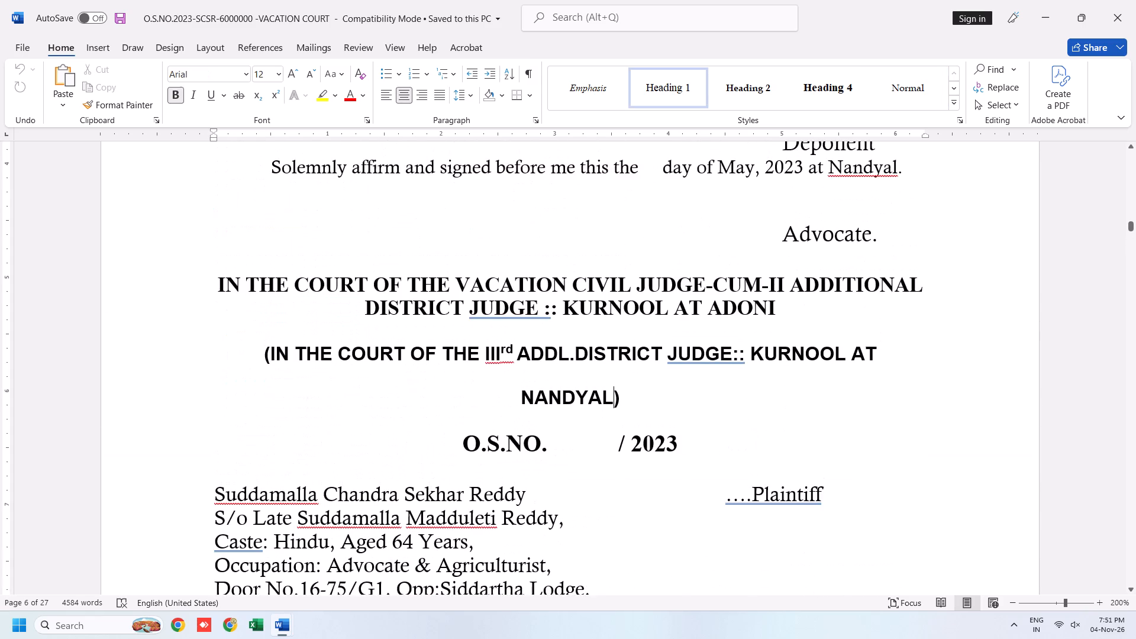
{"action": "key", "text": "Page_Up"}
{"action": "key", "text": "Page_Up"}
{"action": "key", "text": "Page_Up"}
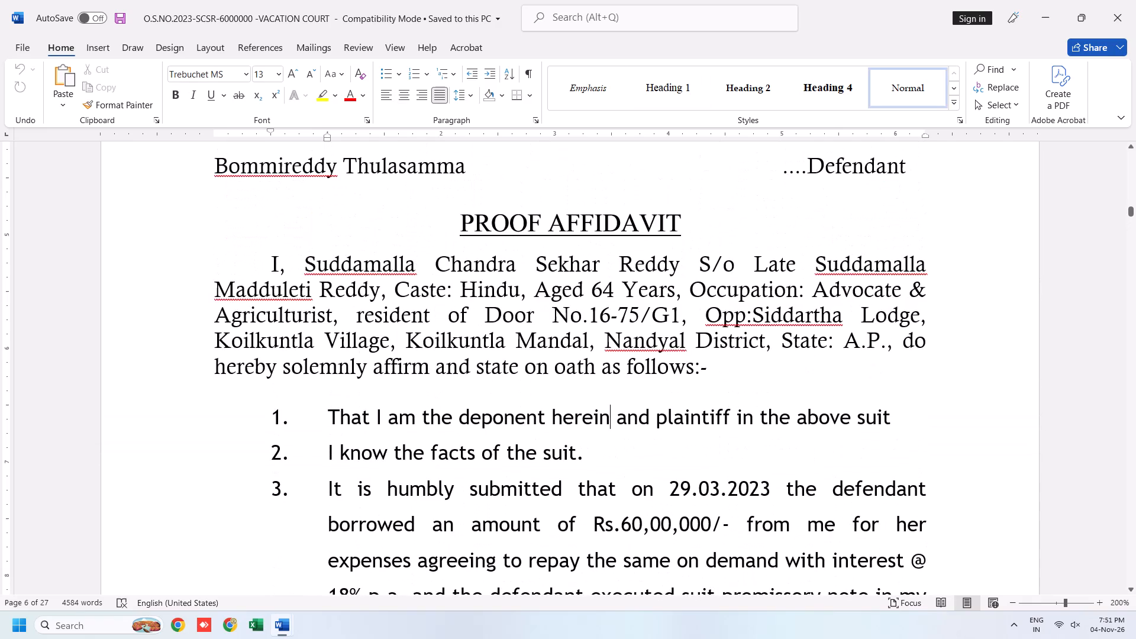
{"action": "key", "text": "Page_Up"}
{"action": "key", "text": "Page_Up"}
{"action": "key", "text": "Page_Up"}
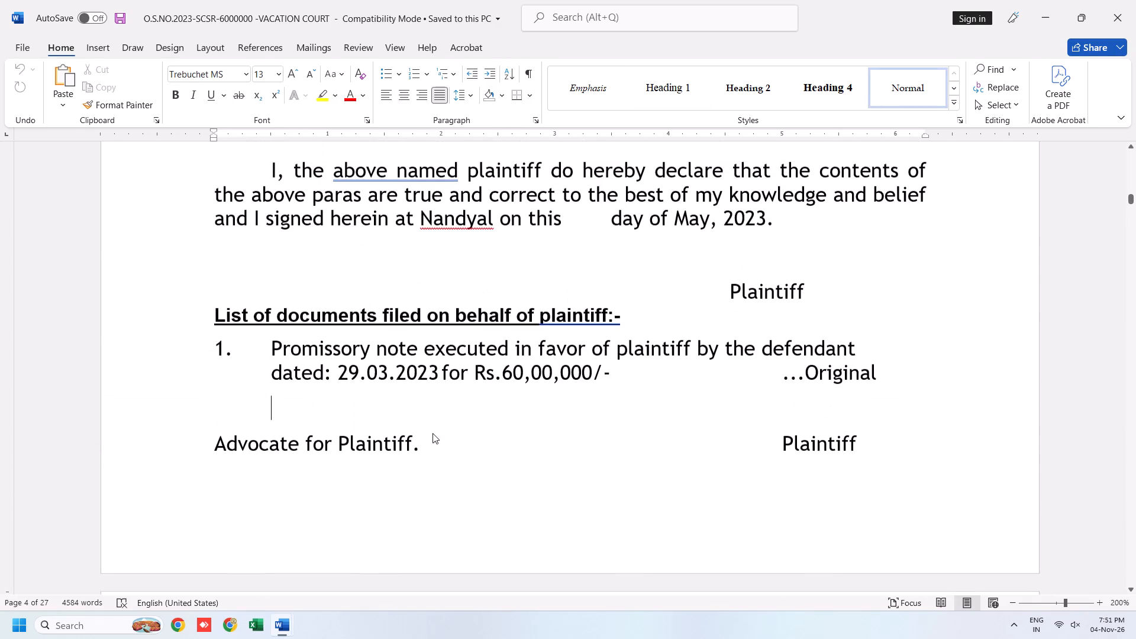
{"action": "key", "text": "Page_Up"}
{"action": "key", "text": "Page_Up"}
{"action": "key", "text": "Page_Up"}
{"action": "key", "text": "Page_Up"}
{"action": "key", "text": "Page_Up"}
{"action": "key", "text": "Page_Up"}
{"action": "key", "text": "Page_Up"}
{"action": "key", "text": "Page_Up"}
{"action": "key", "text": "Page_Up"}
{"action": "key", "text": "Page_Up"}
{"action": "key", "text": "Page_Up"}
{"action": "key", "text": "Page_Up"}
{"action": "key", "text": "Page_Up"}
{"action": "key", "text": "Page_Up"}
{"action": "key", "text": "Page_Up"}
{"action": "key", "text": "Page_Up"}
{"action": "key", "text": "Page_Up"}
{"action": "key", "text": "Page_Up"}
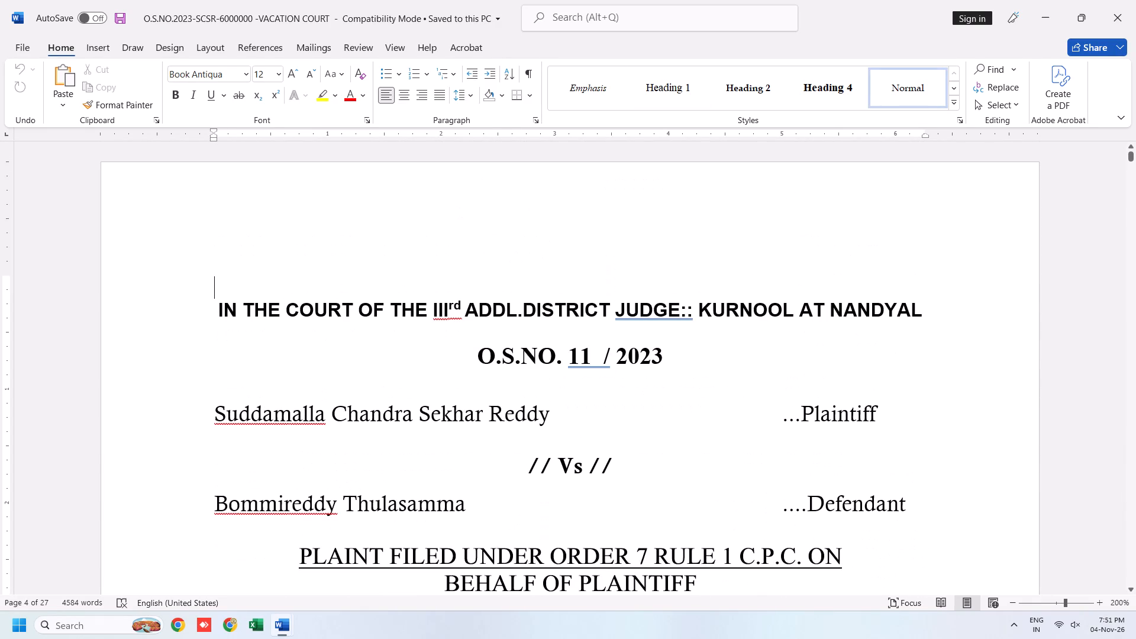
{"action": "left_click", "coordinate": [1117, 17]}
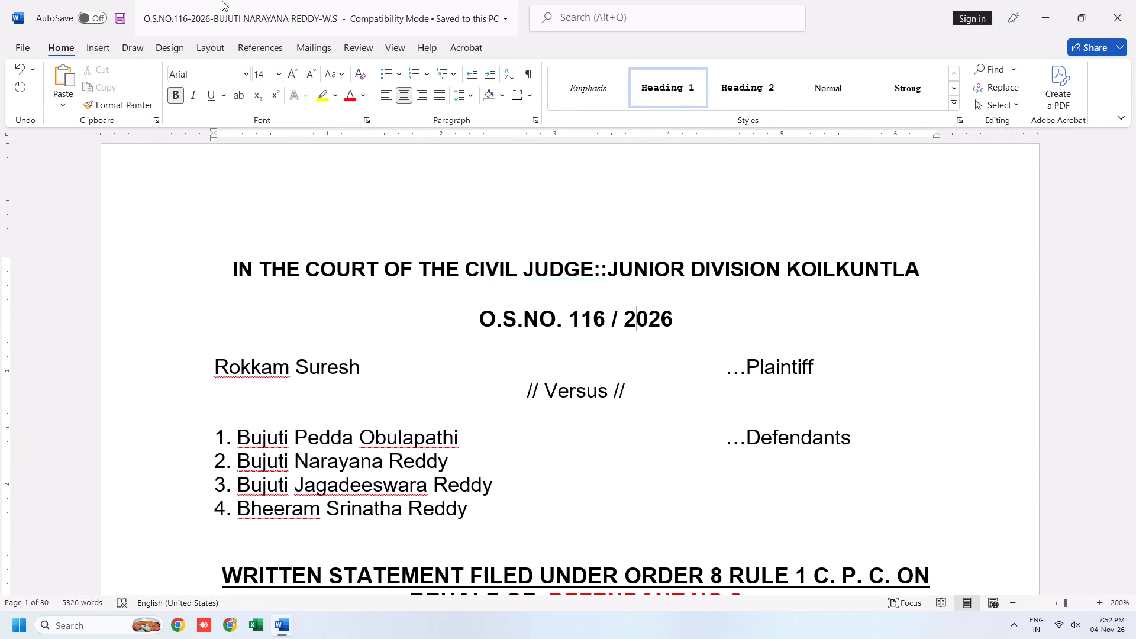
Open the file management view from the O.S.No. 116/2026 written statement.
{"action": "left_click", "coordinate": [20, 46]}
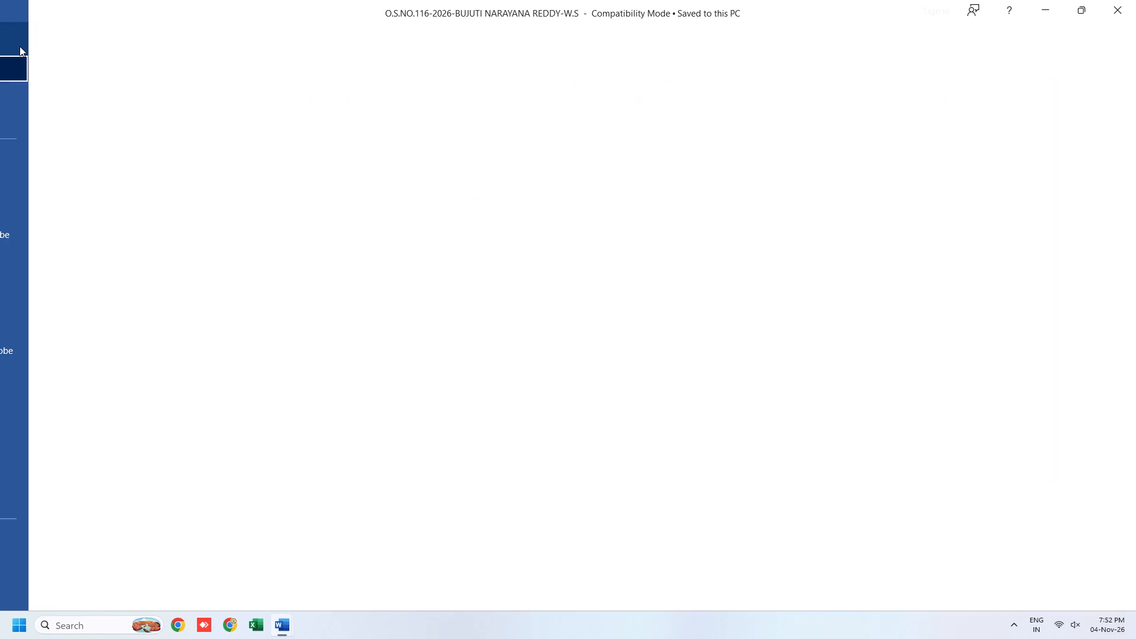